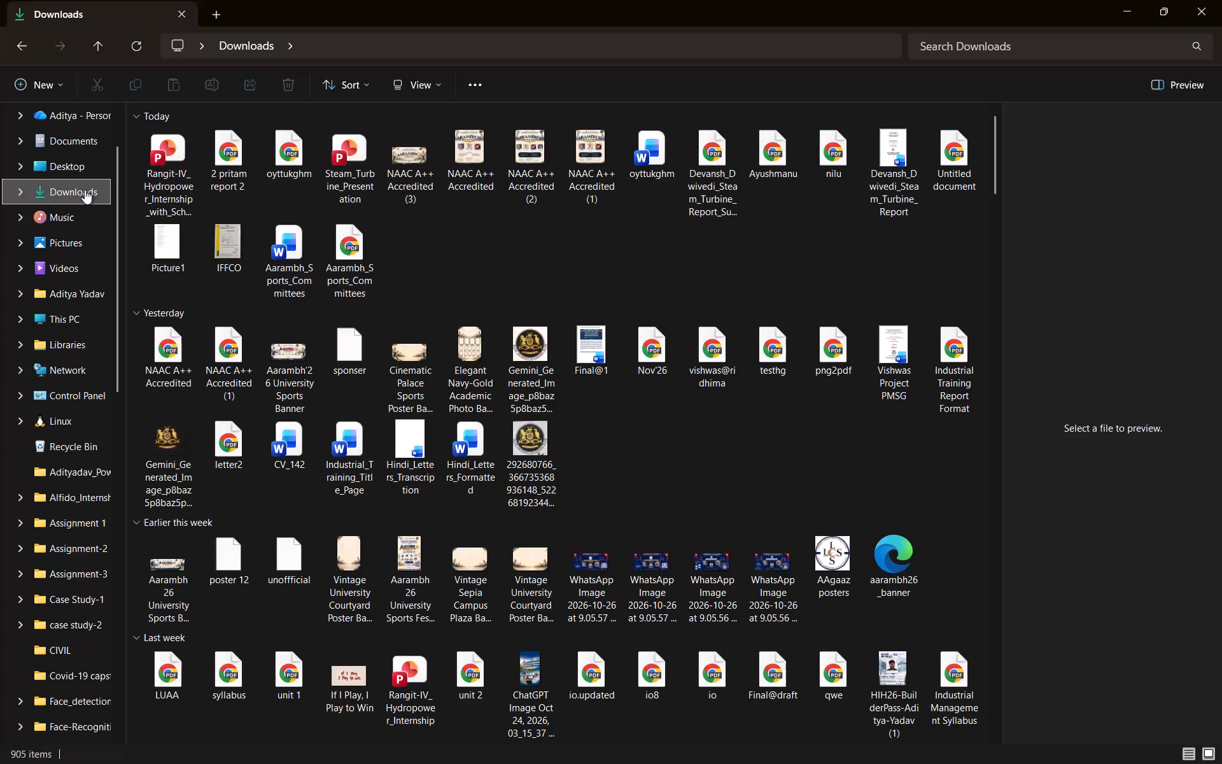
# Open the Steam_Turbine_Presentation file from Downloads in PowerPoint and enable editing.
pyautogui.doubleClick(339, 156)
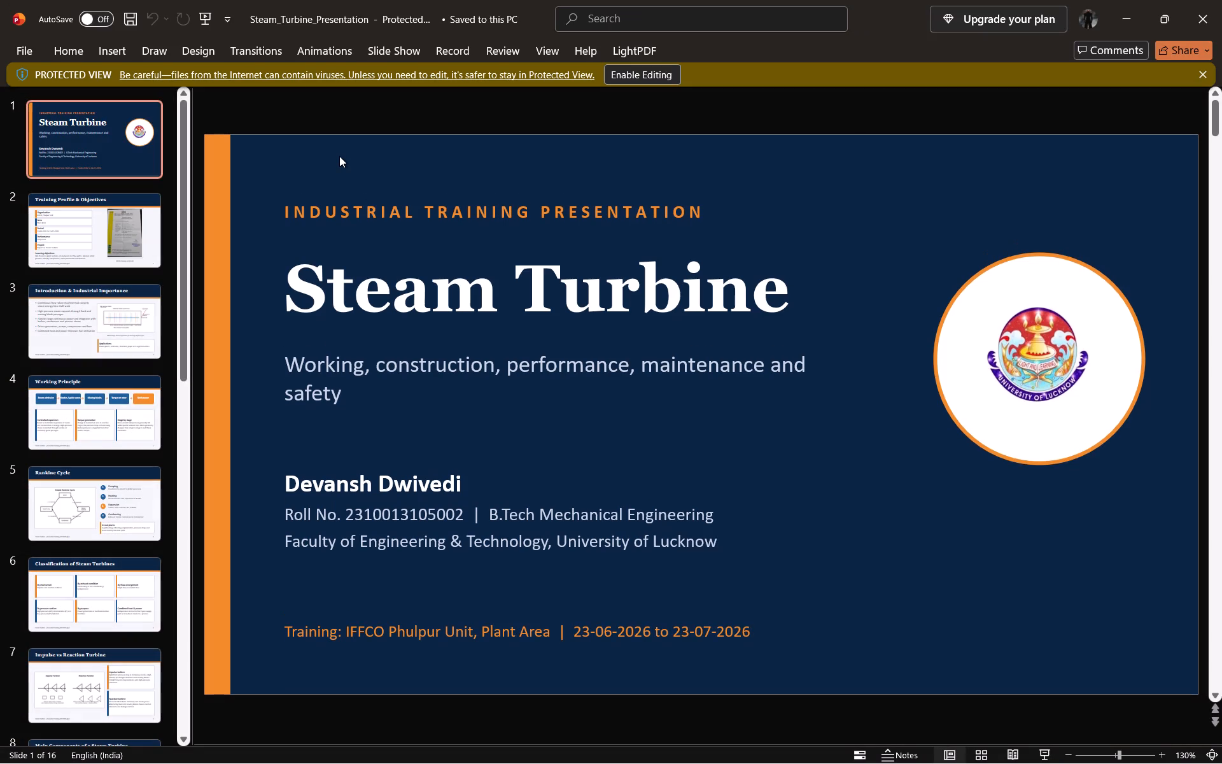
pyautogui.click(440, 486)
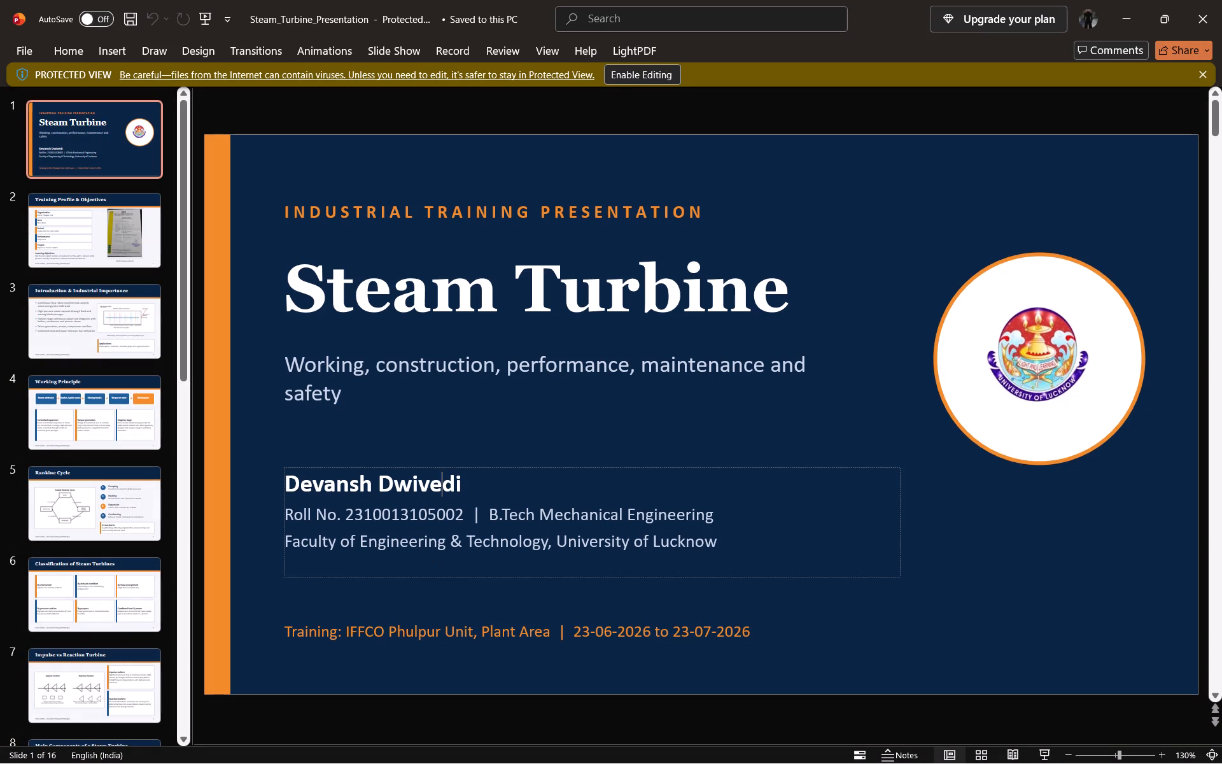
pyautogui.click(638, 79)
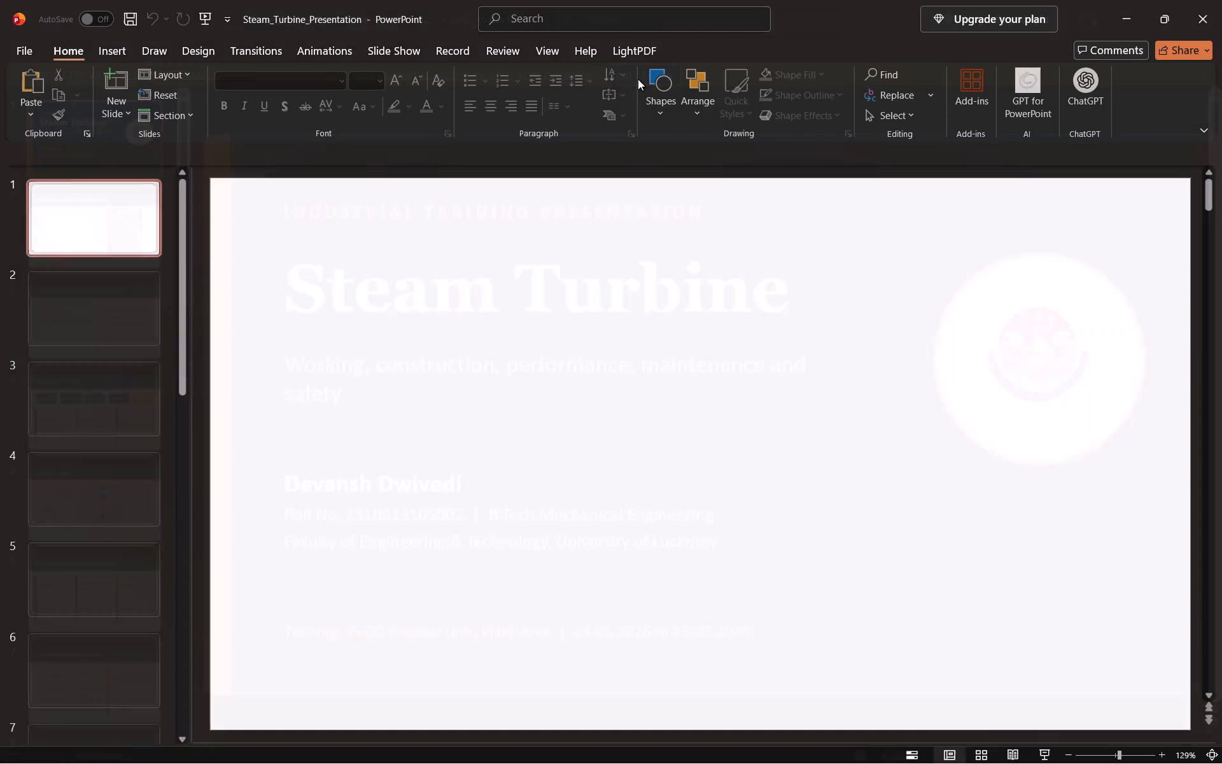
# Insert the IFFCO picture from the Downloads folder on slide 2, Training Profile & Objectives.
pyautogui.click(105, 301)
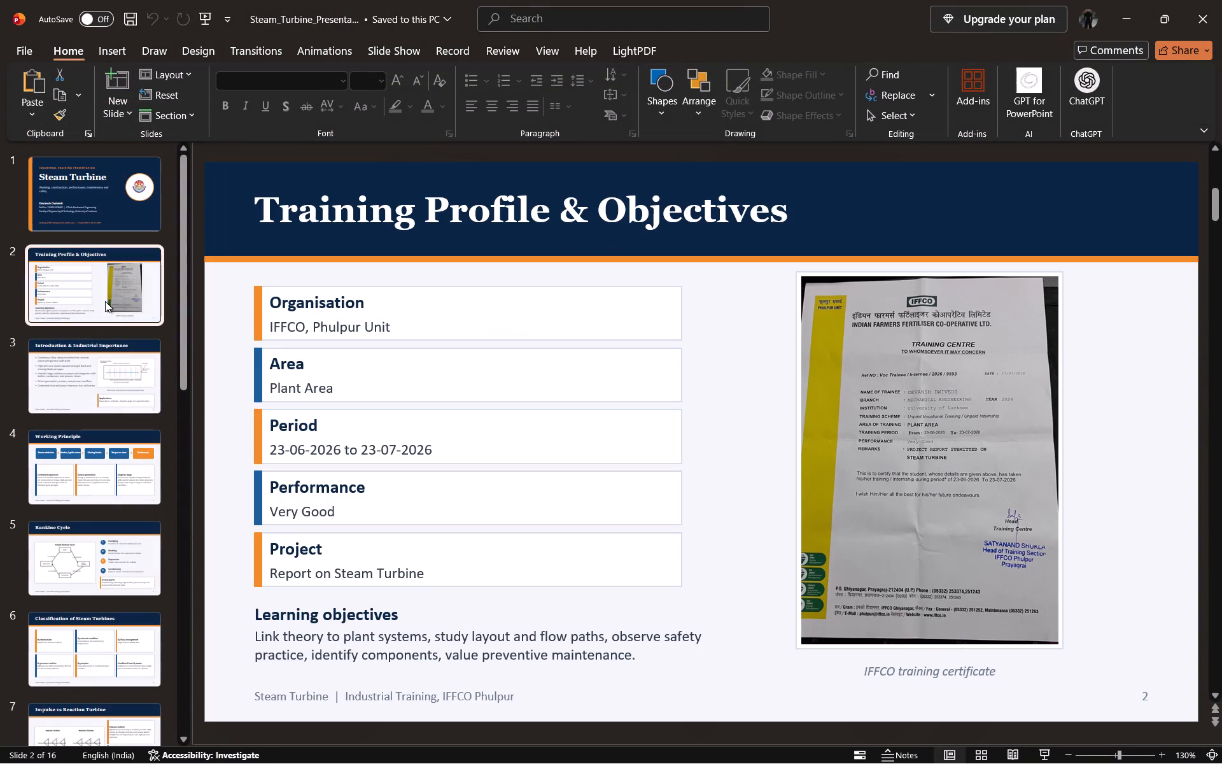
pyautogui.click(897, 431)
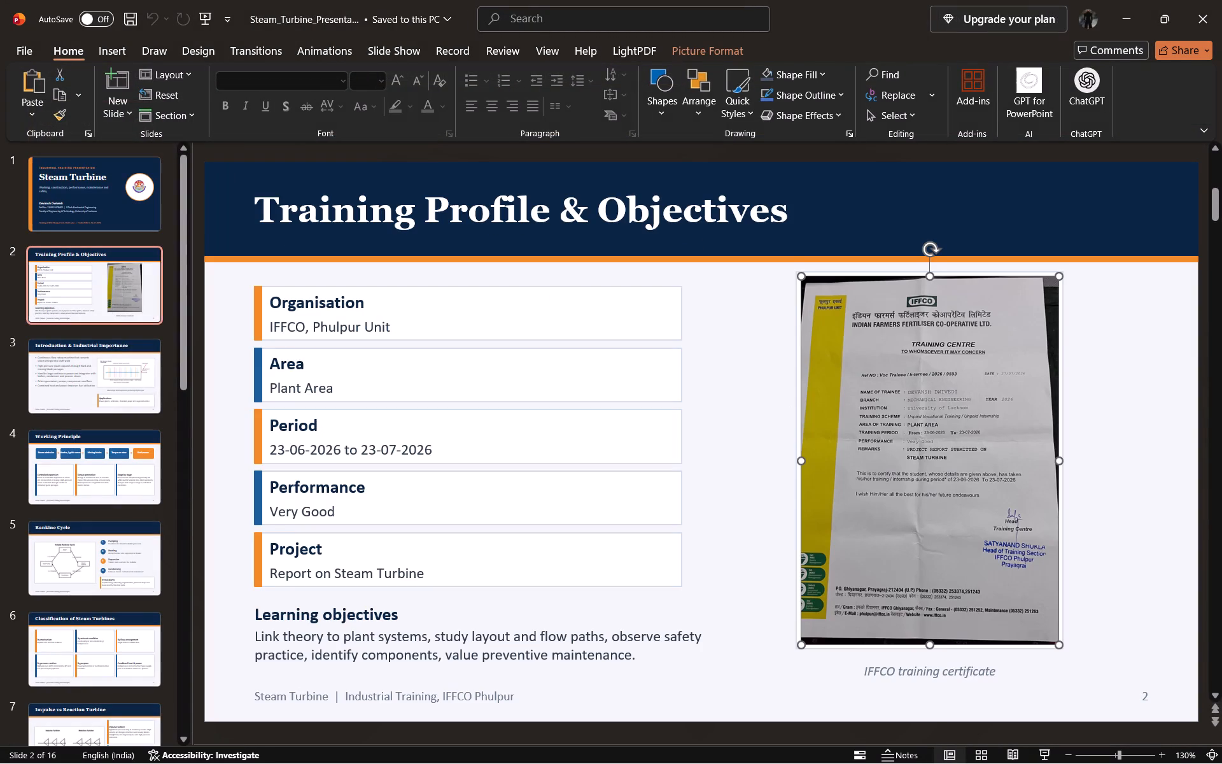
pyautogui.click(112, 49)
pyautogui.click(124, 81)
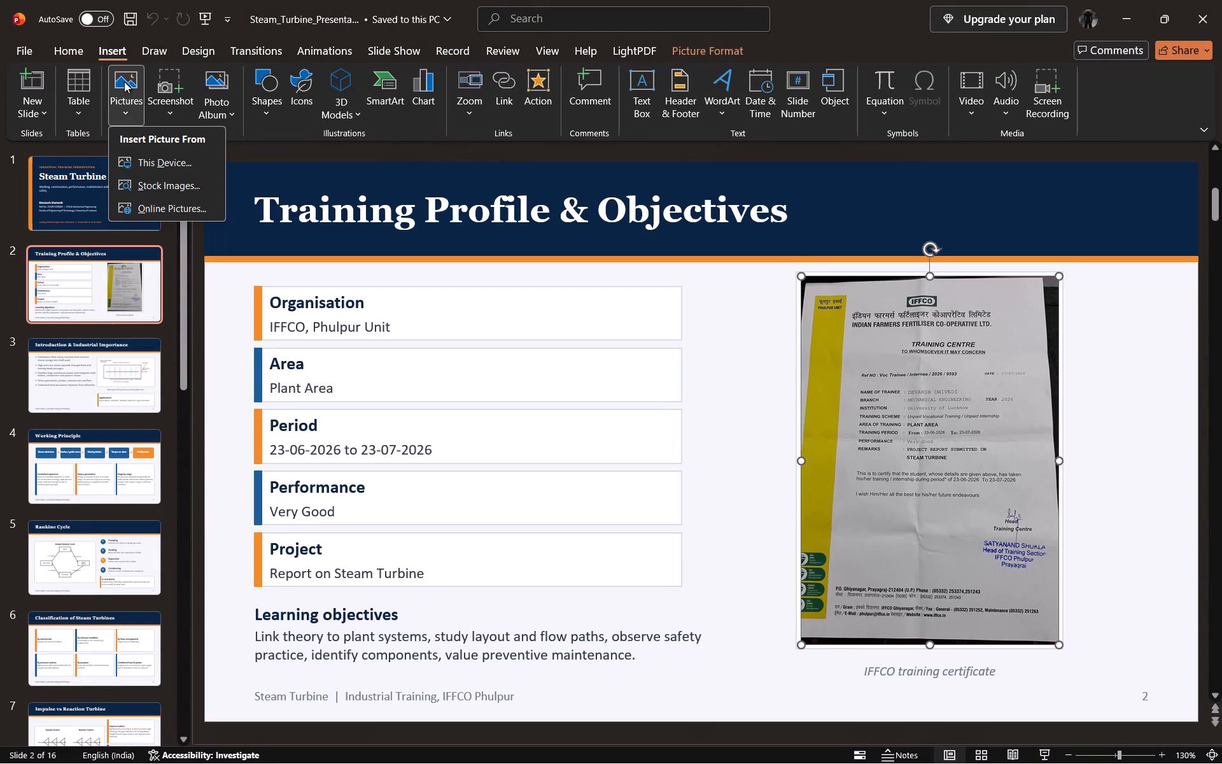
pyautogui.click(202, 164)
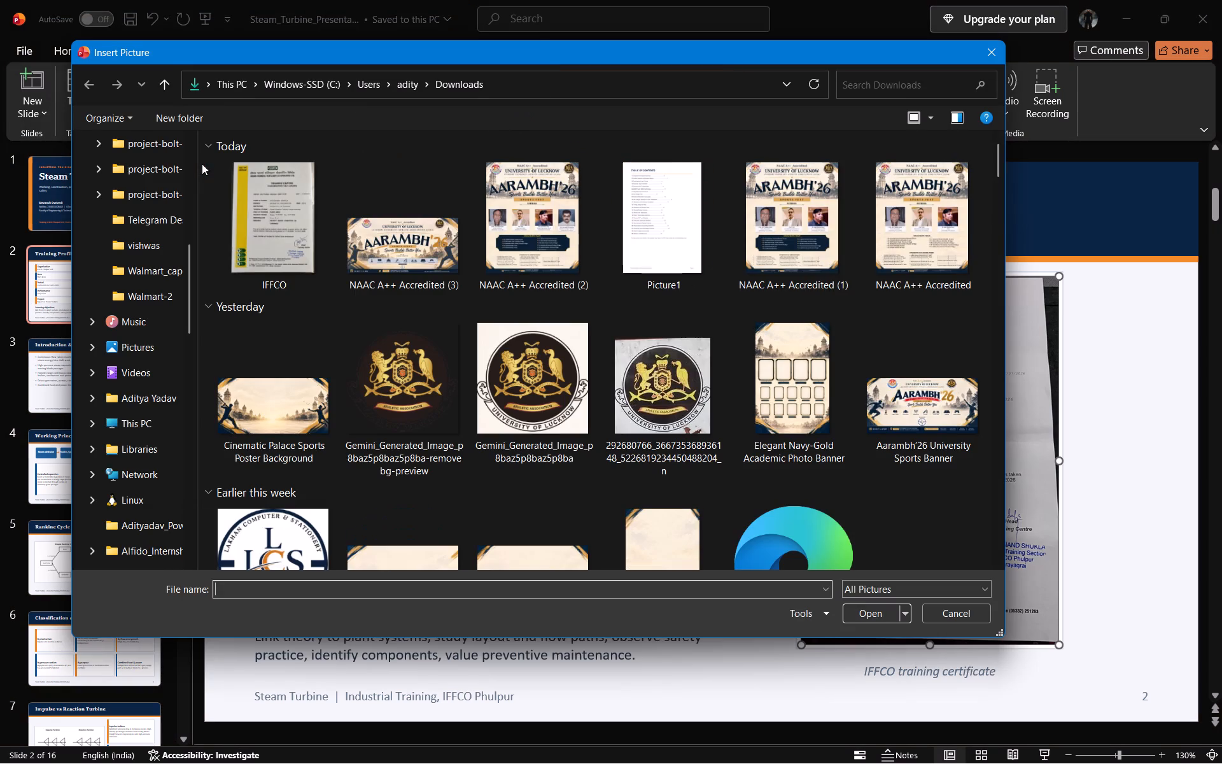
pyautogui.doubleClick(229, 227)
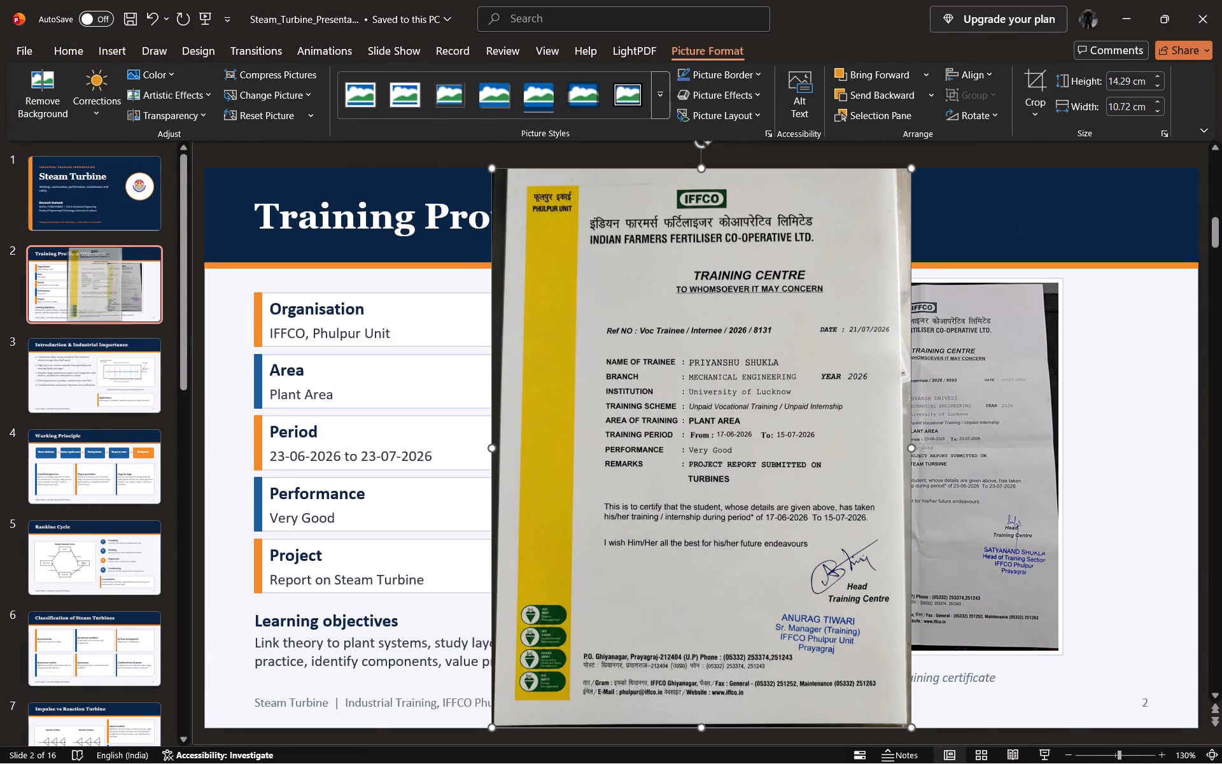
# Delete the old certificate picture that lies behind the newly inserted one on slide 2.
pyautogui.click(1039, 365)
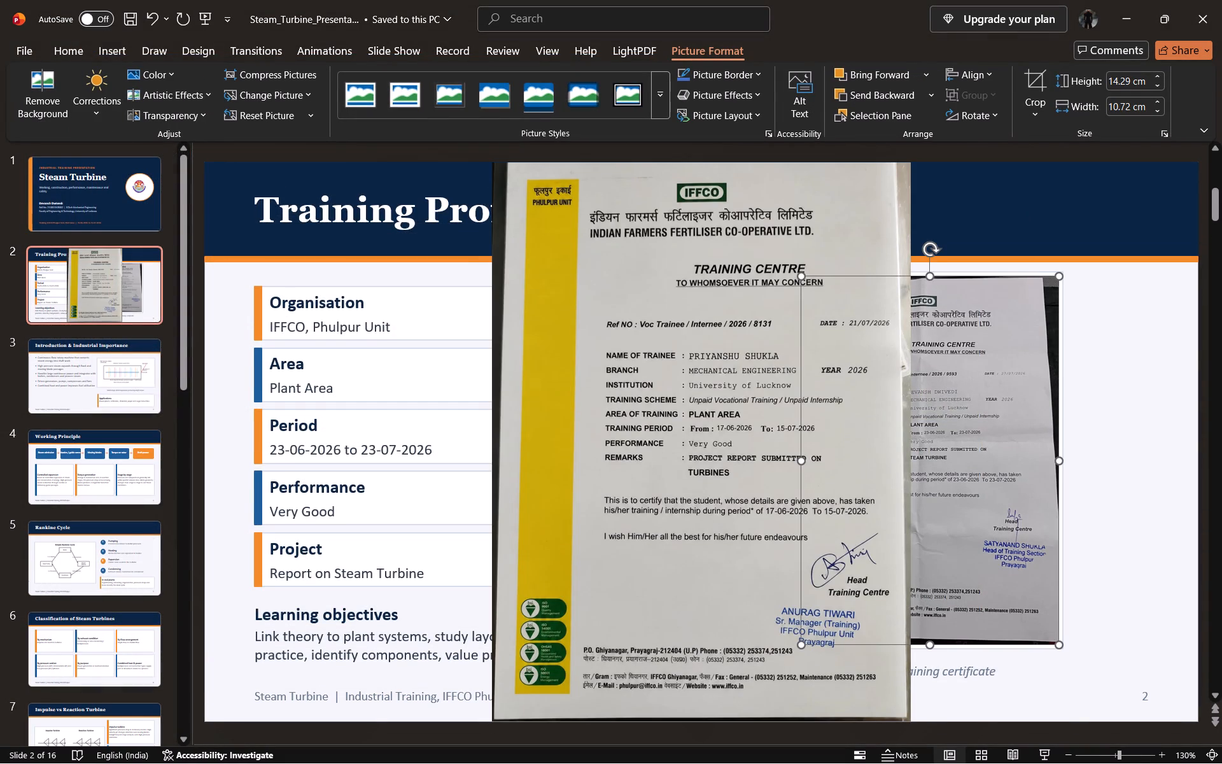
pyautogui.press('Delete')
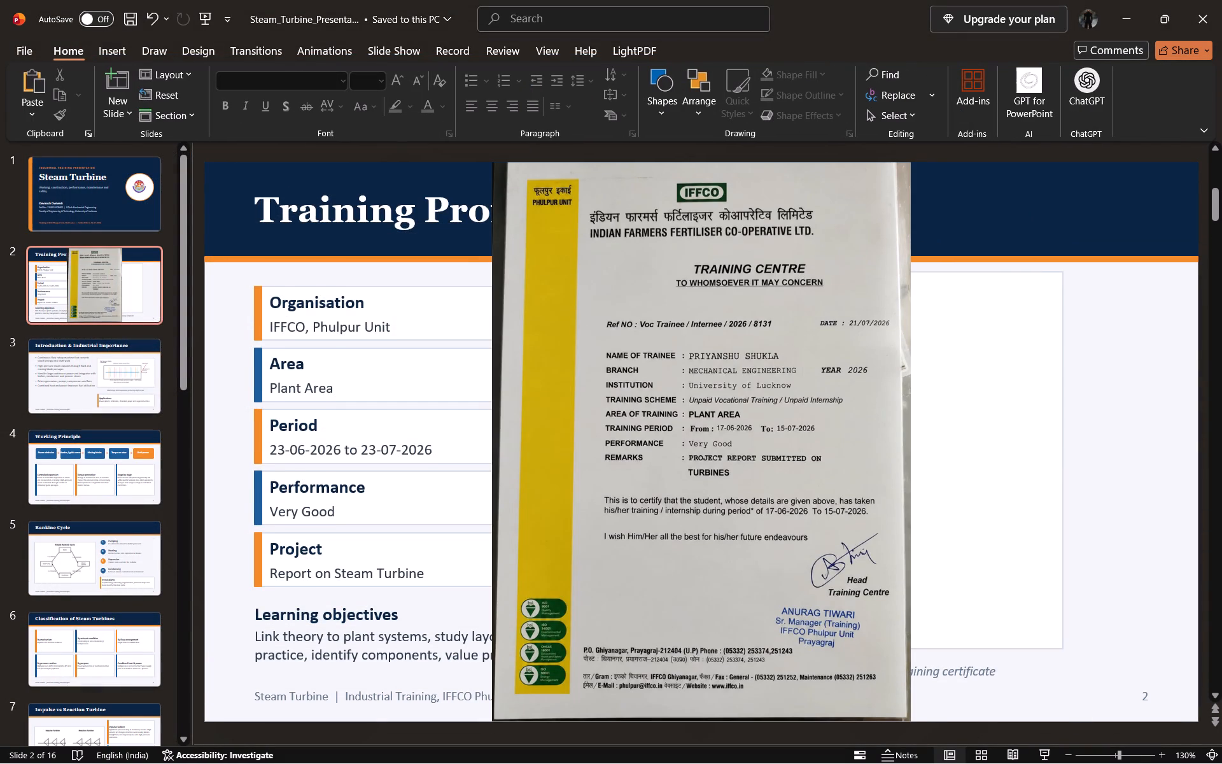
# Shrink the new certificate picture and place it over the empty frame above the "IFFCO training certificate" caption.
pyautogui.moveTo(666, 549); pyautogui.dragTo(782, 558)
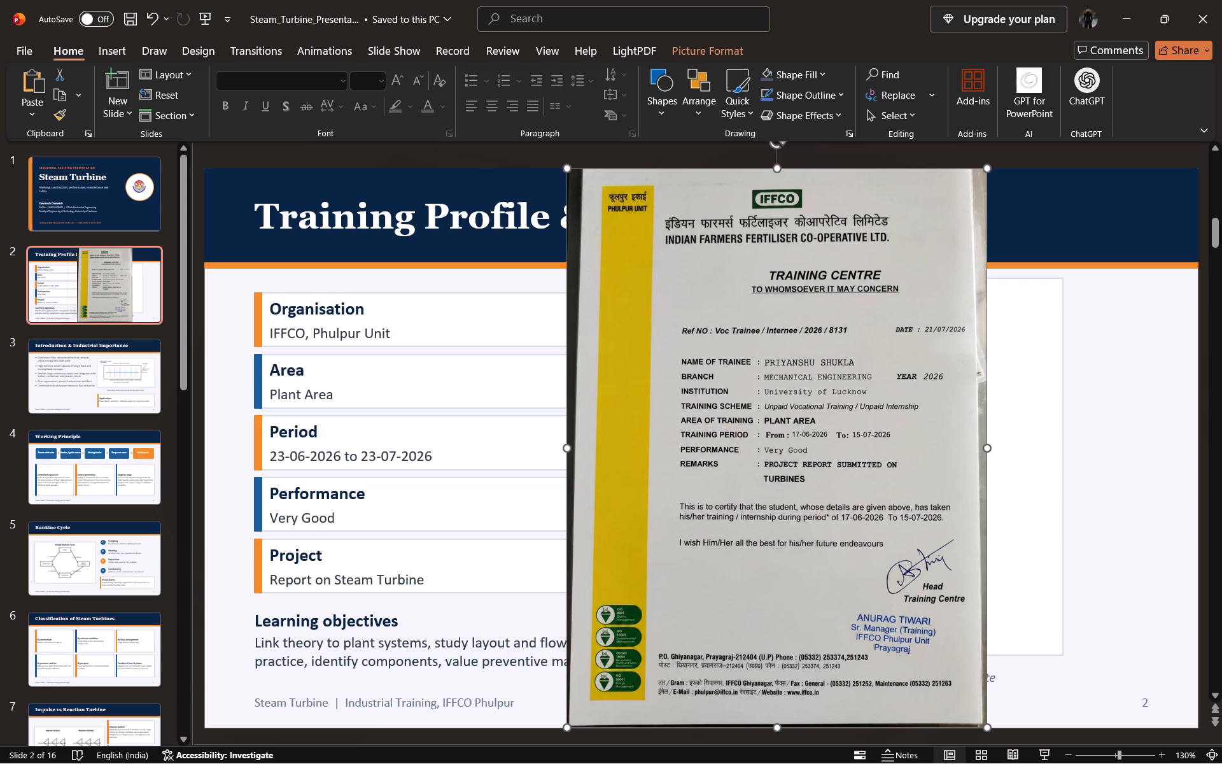
pyautogui.moveTo(568, 168); pyautogui.dragTo(743, 356)
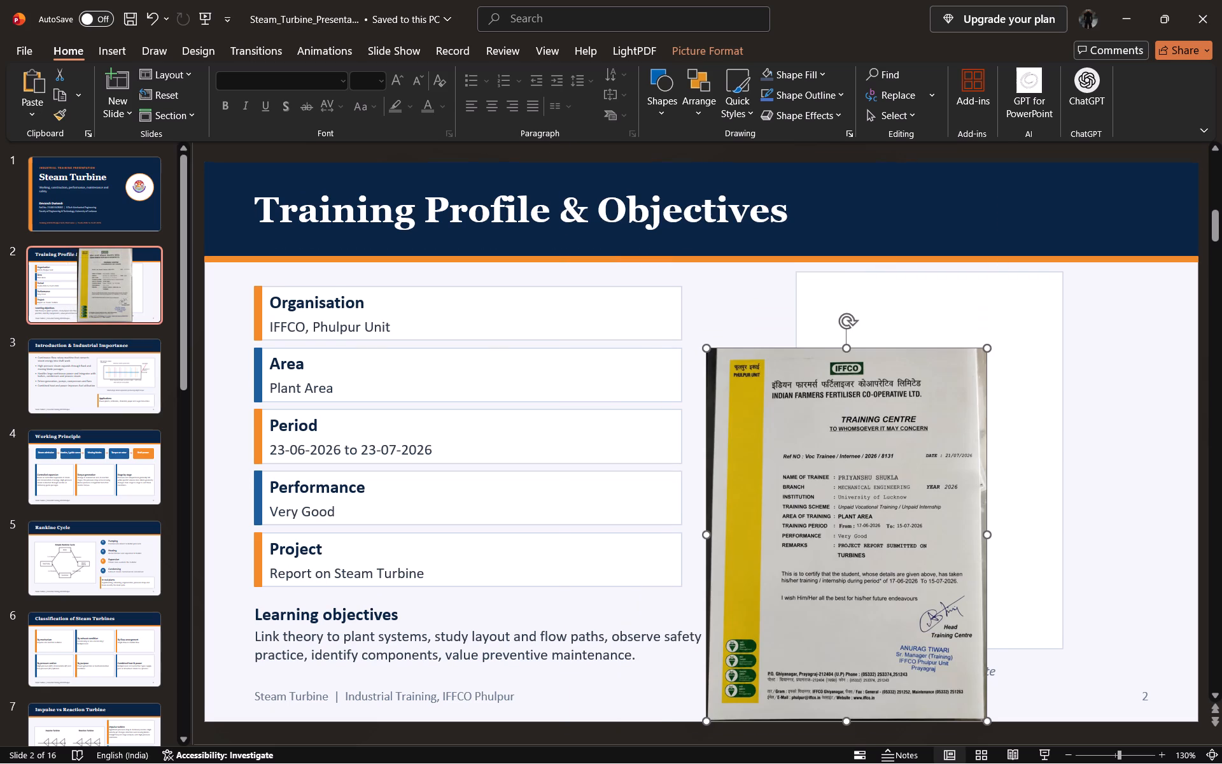
pyautogui.moveTo(846, 467); pyautogui.dragTo(877, 444)
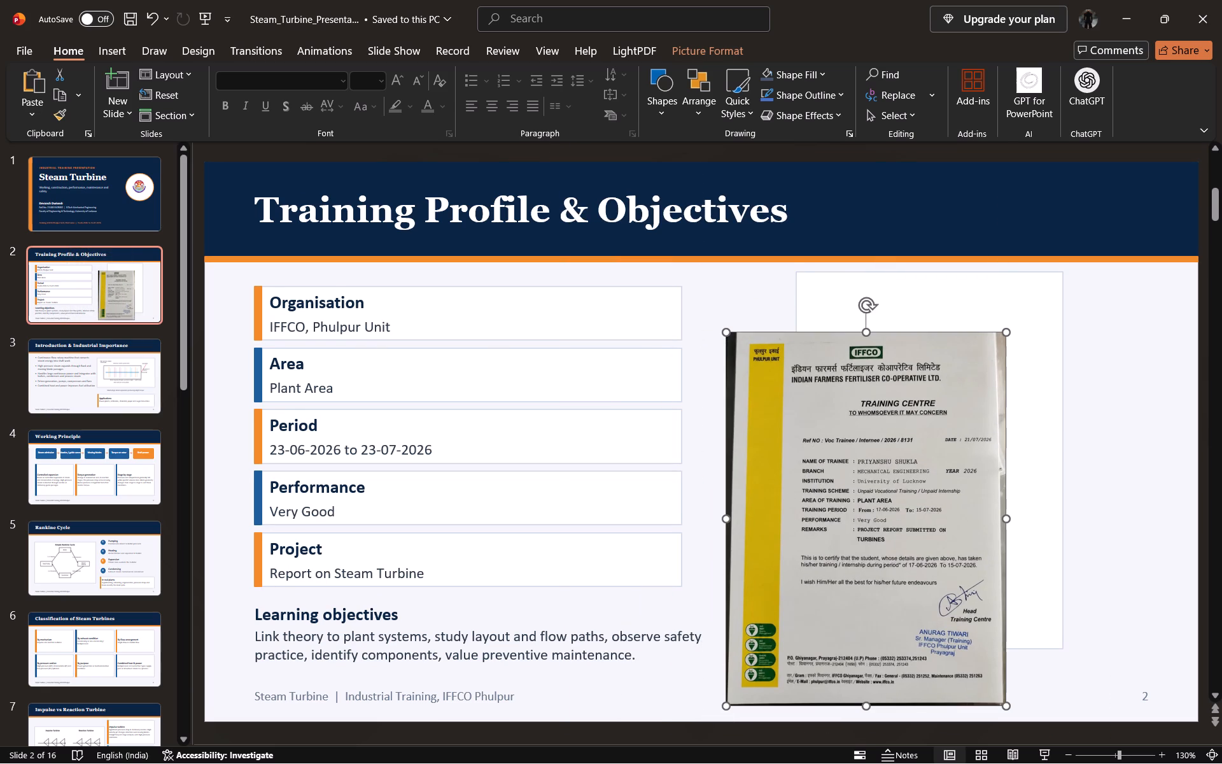
pyautogui.moveTo(921, 462); pyautogui.dragTo(990, 400)
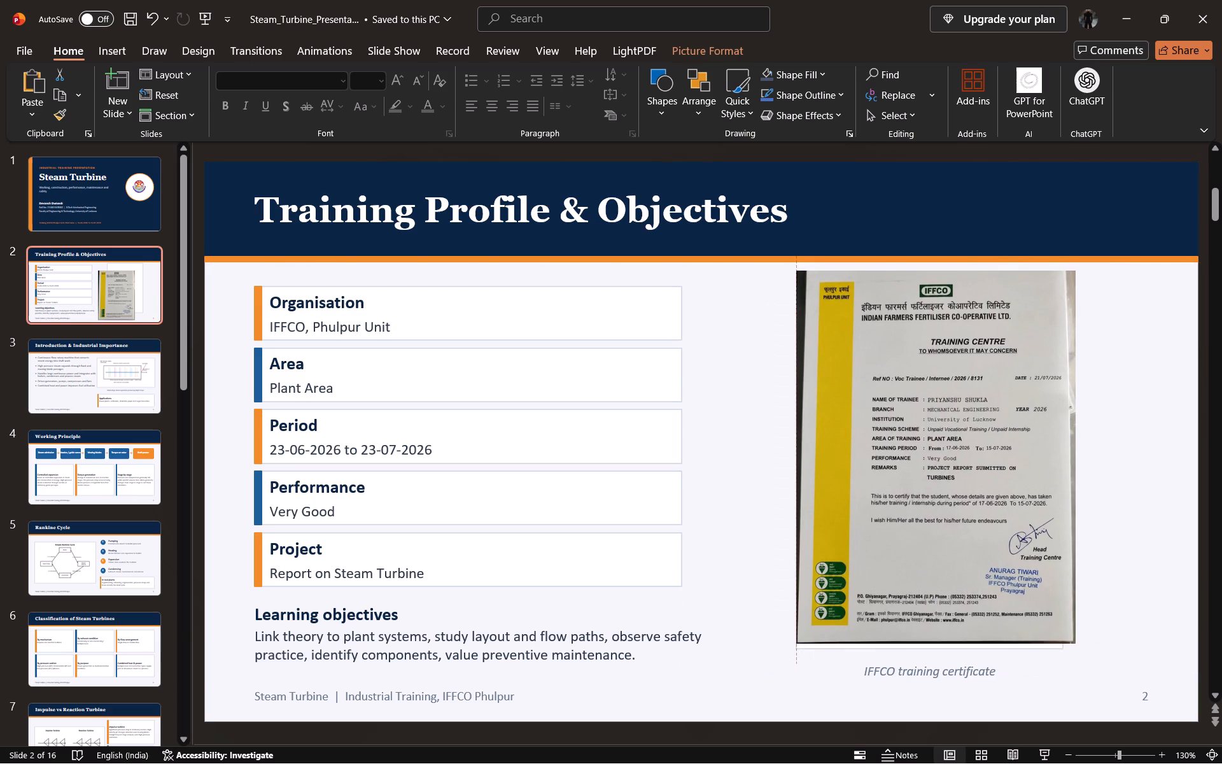
pyautogui.moveTo(990, 400); pyautogui.dragTo(988, 406)
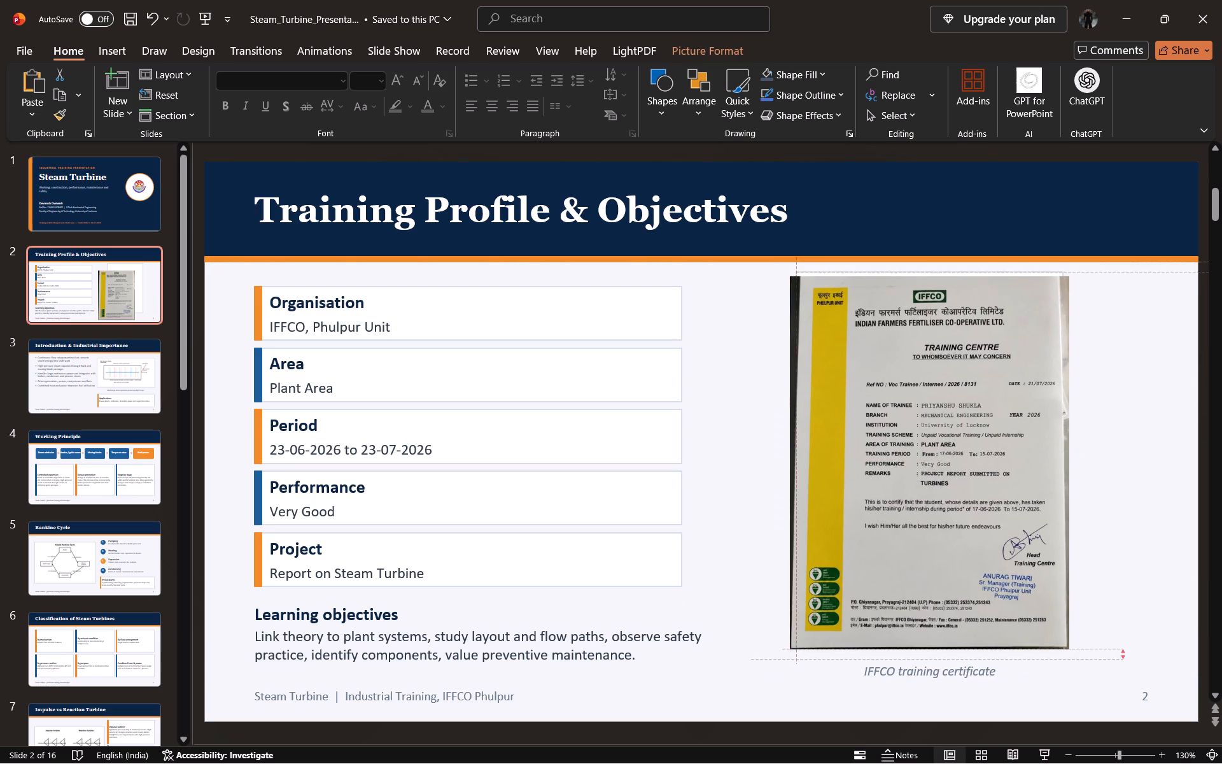
pyautogui.moveTo(988, 406); pyautogui.dragTo(993, 400)
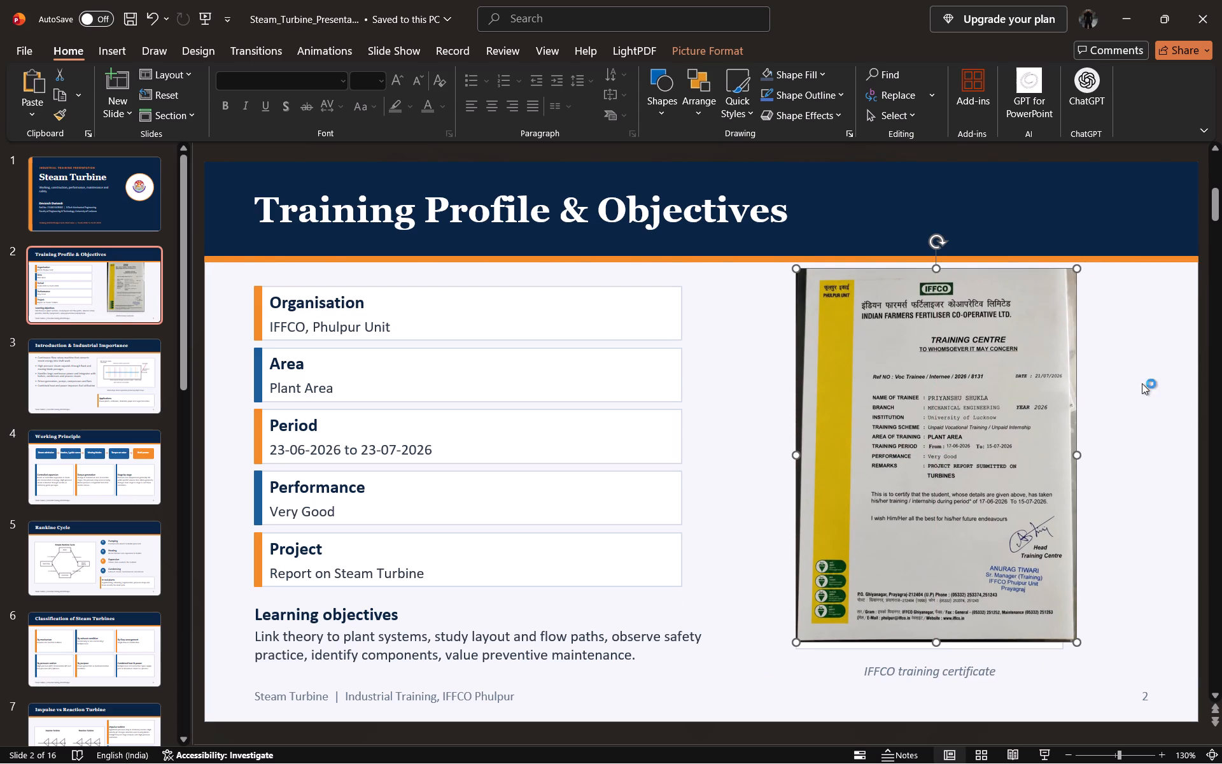
pyautogui.click(1142, 383)
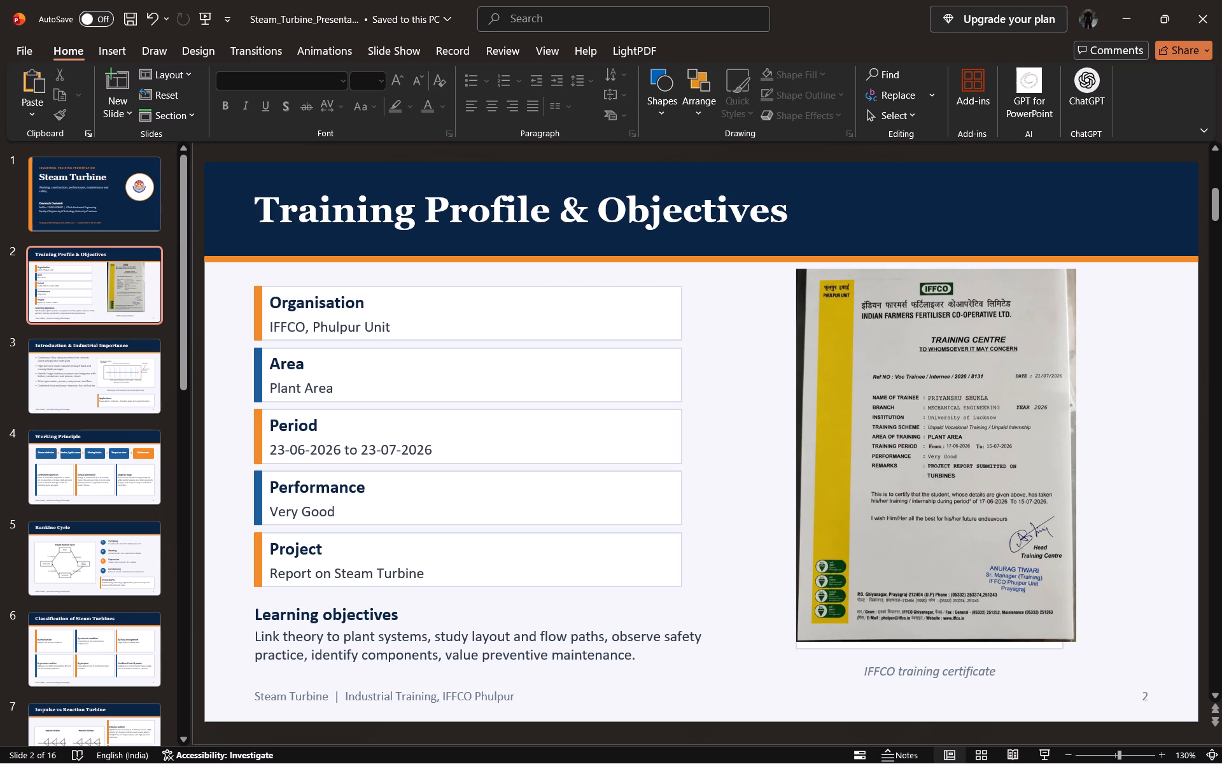
# Change the start date in slide 2's Period box to 17-06-2026.
pyautogui.click(281, 446)
pyautogui.press('Right')
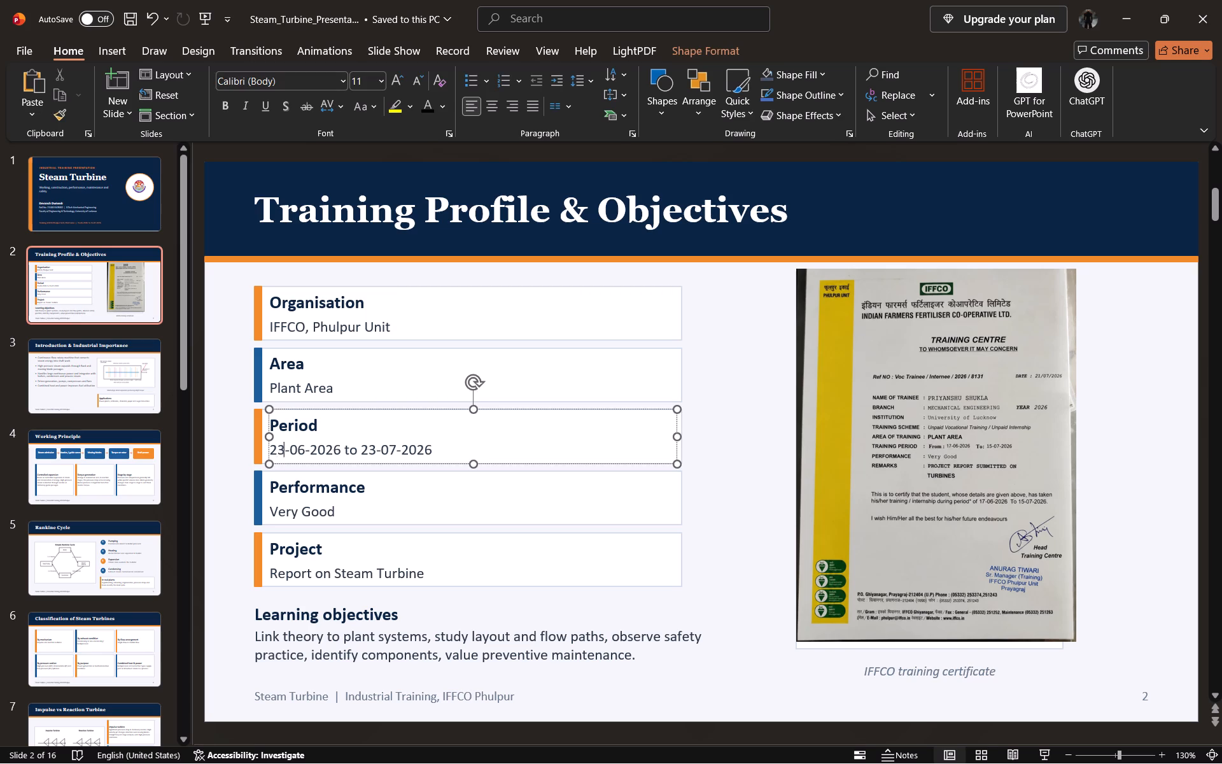
pyautogui.press('BackSpace')
pyautogui.press('BackSpace')
pyautogui.write('17')
# Edit the end date of the training period in slide 2's Period box.
pyautogui.press('Right')
pyautogui.press('Right')
pyautogui.press('Right')
pyautogui.press('Right')
pyautogui.press('Right')
pyautogui.press('Right')
pyautogui.press('Right')
pyautogui.press('Right')
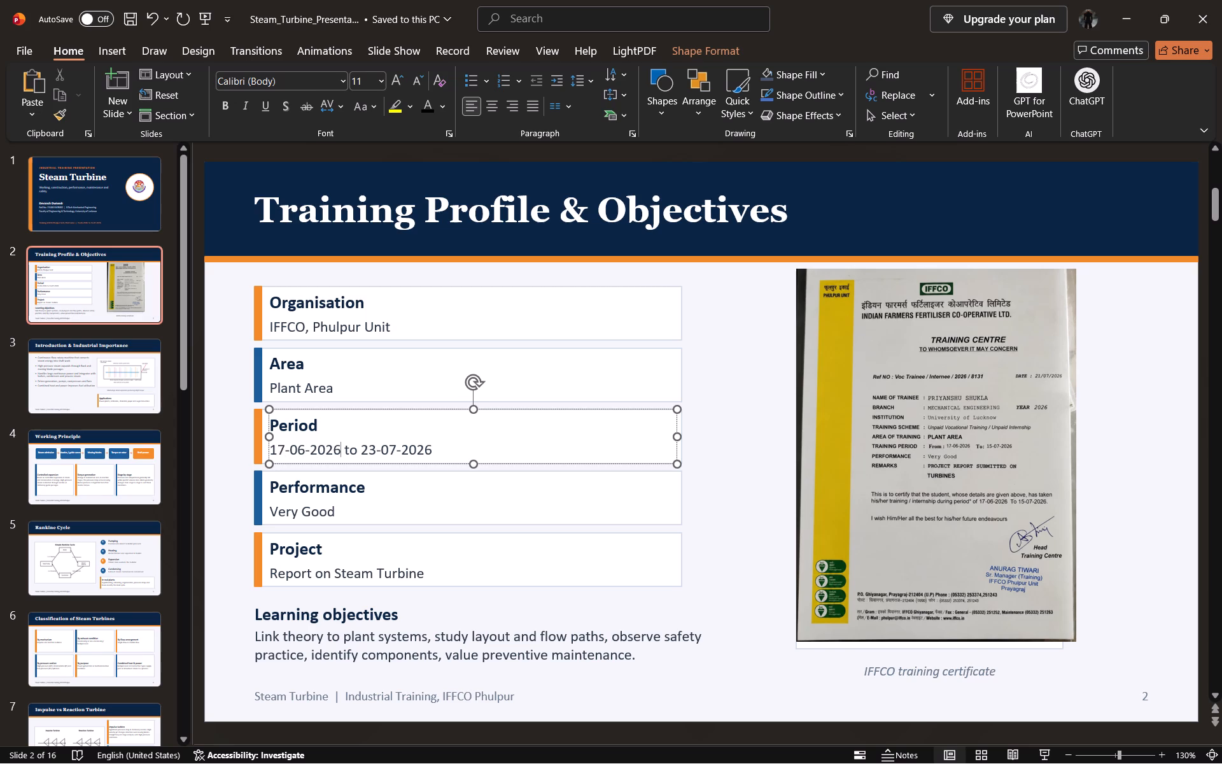
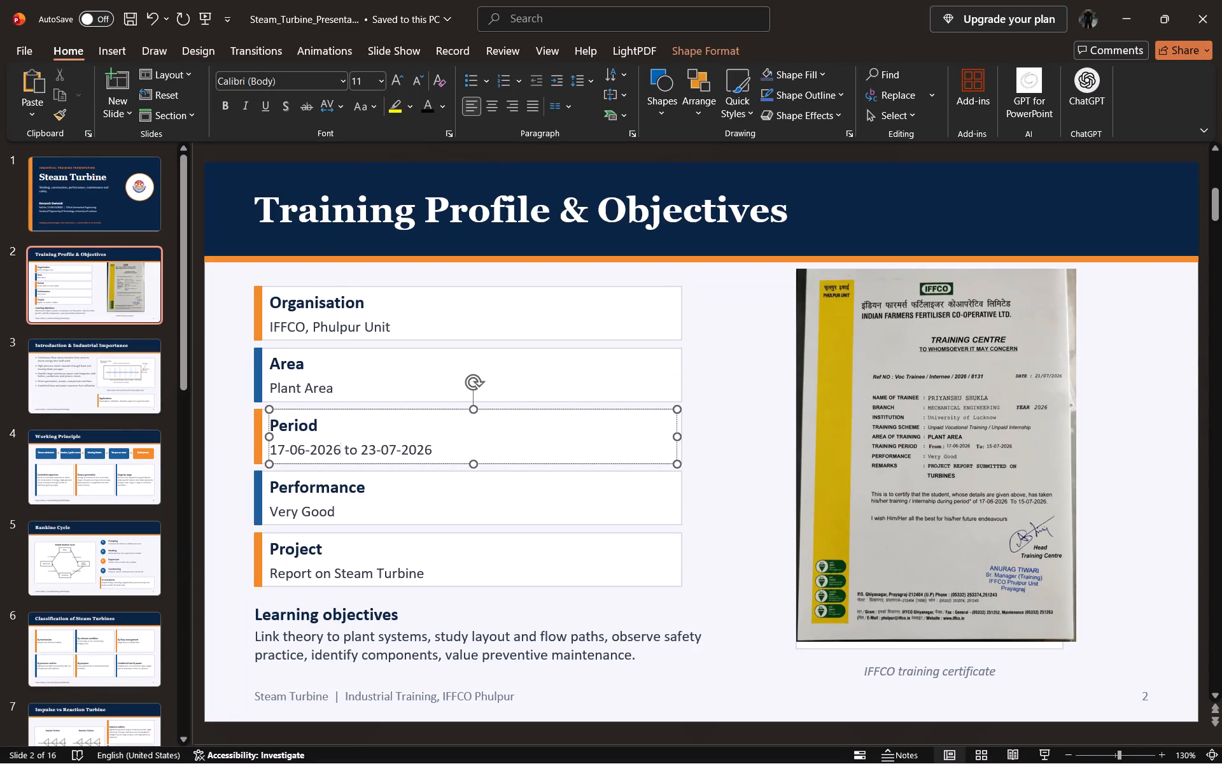
# Change the end date in slide 2's Period box to 15-07-2026.
pyautogui.click(373, 447)
pyautogui.press('BackSpace')
pyautogui.press('BackSpace')
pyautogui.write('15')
# Look through the remaining slides up to the Training Learnings & Conclusion slide and return to the title slide.
pyautogui.scroll(-1, 373, 447)
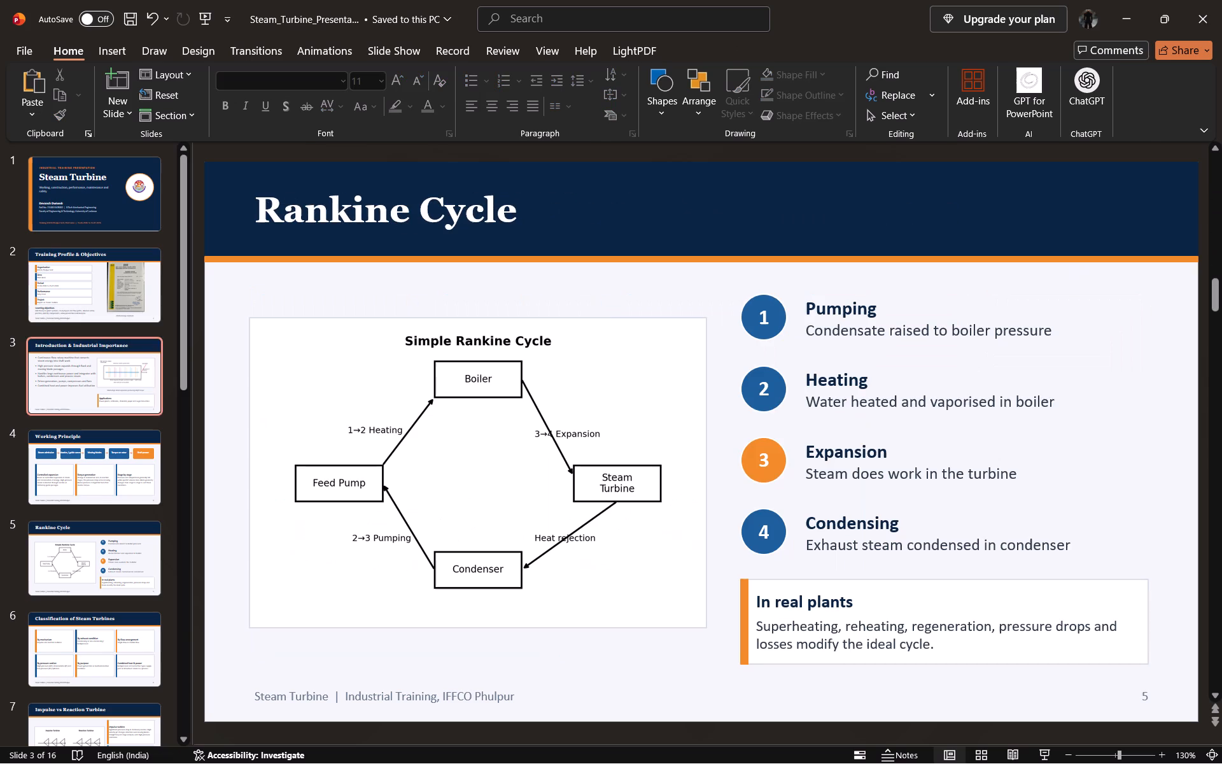
pyautogui.scroll(-1, 373, 447)
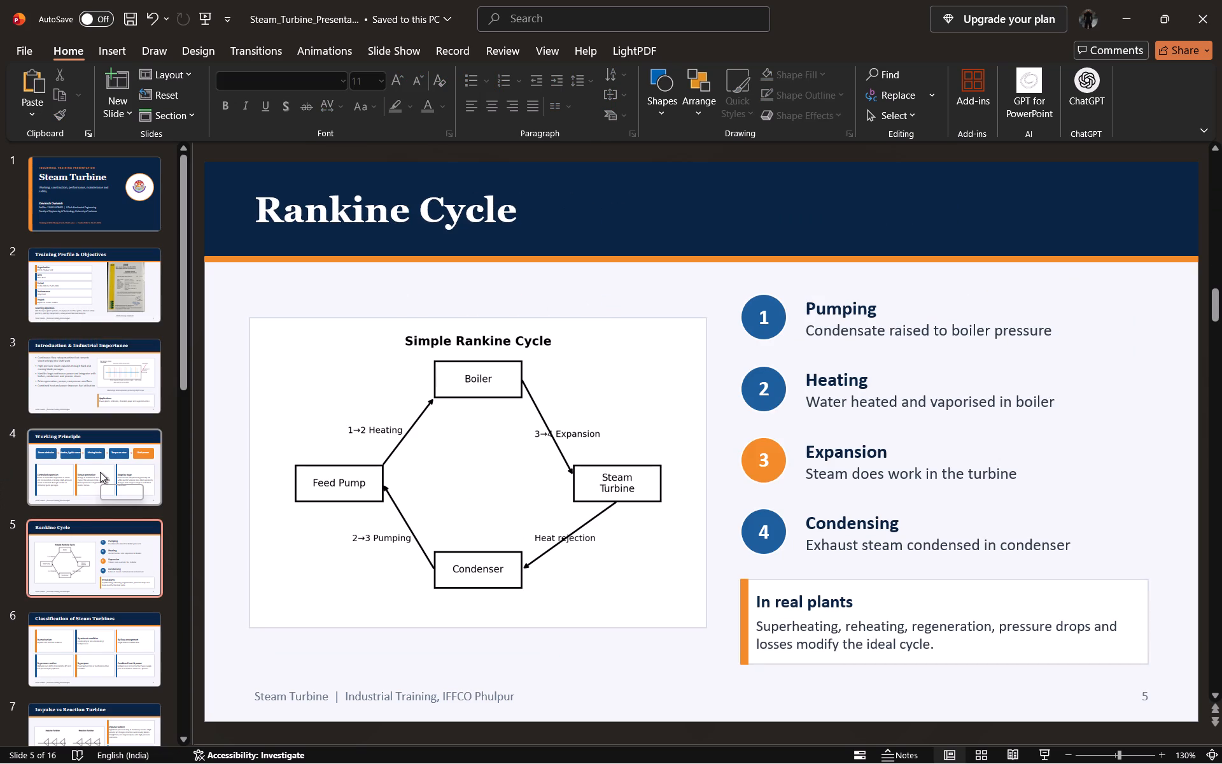
pyautogui.scroll(-12, 78, 546)
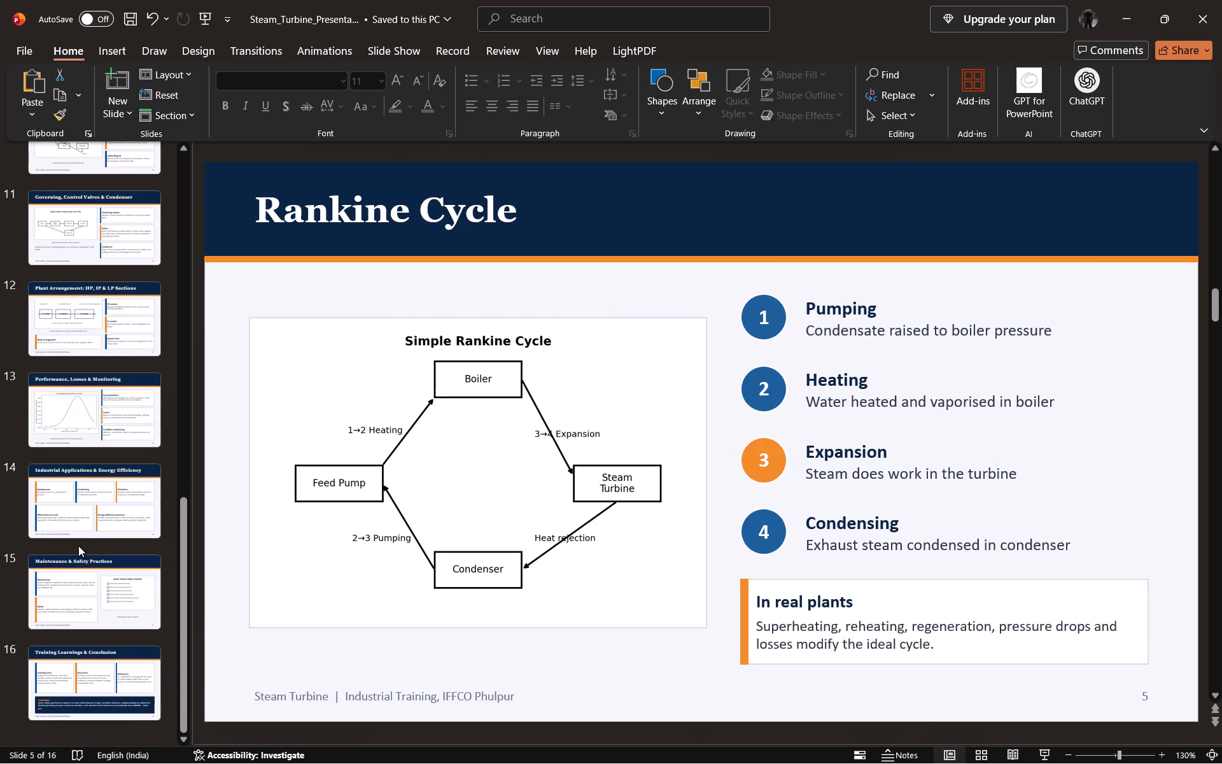
pyautogui.click(88, 695)
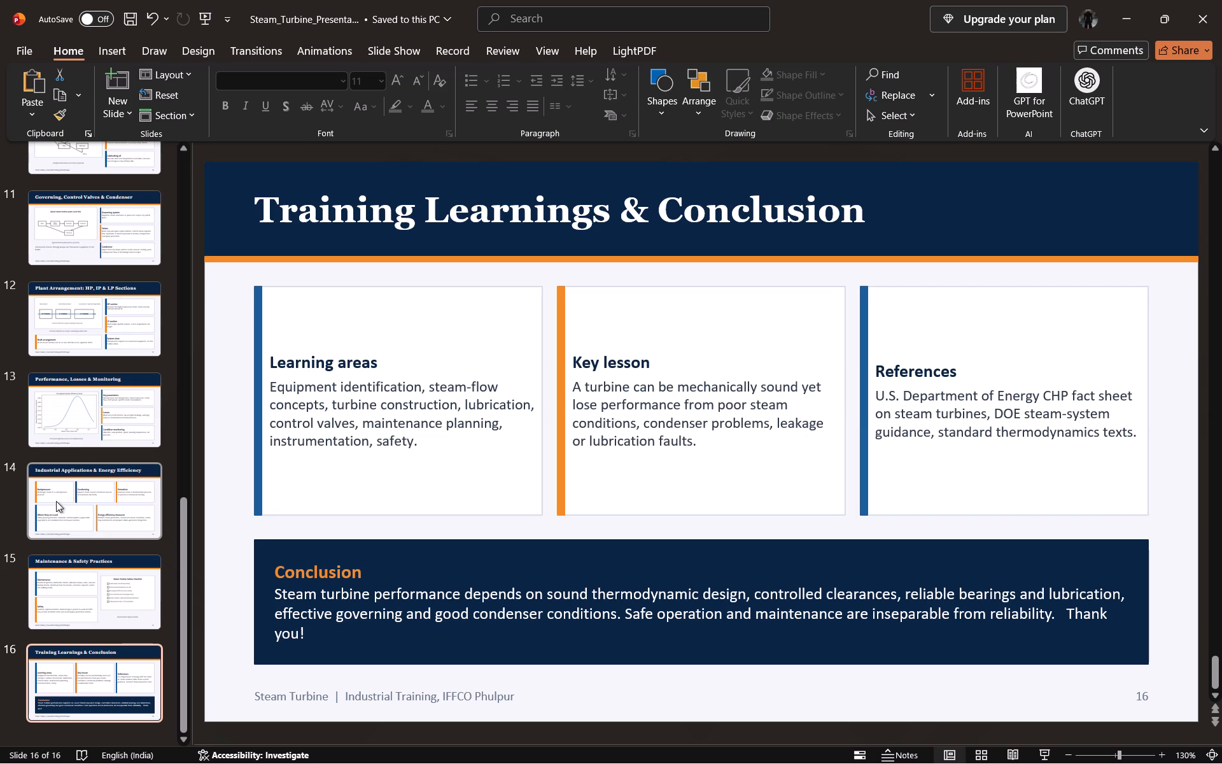
pyautogui.scroll(9, 56, 501)
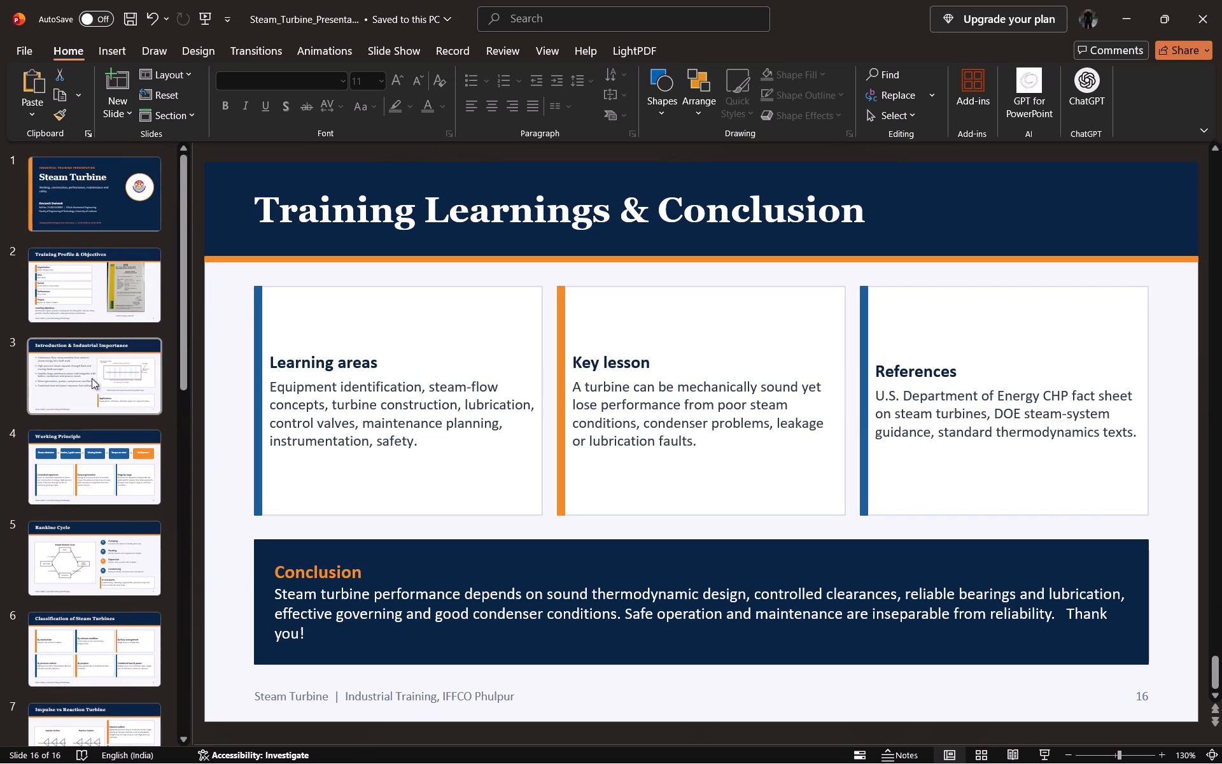
pyautogui.click(105, 195)
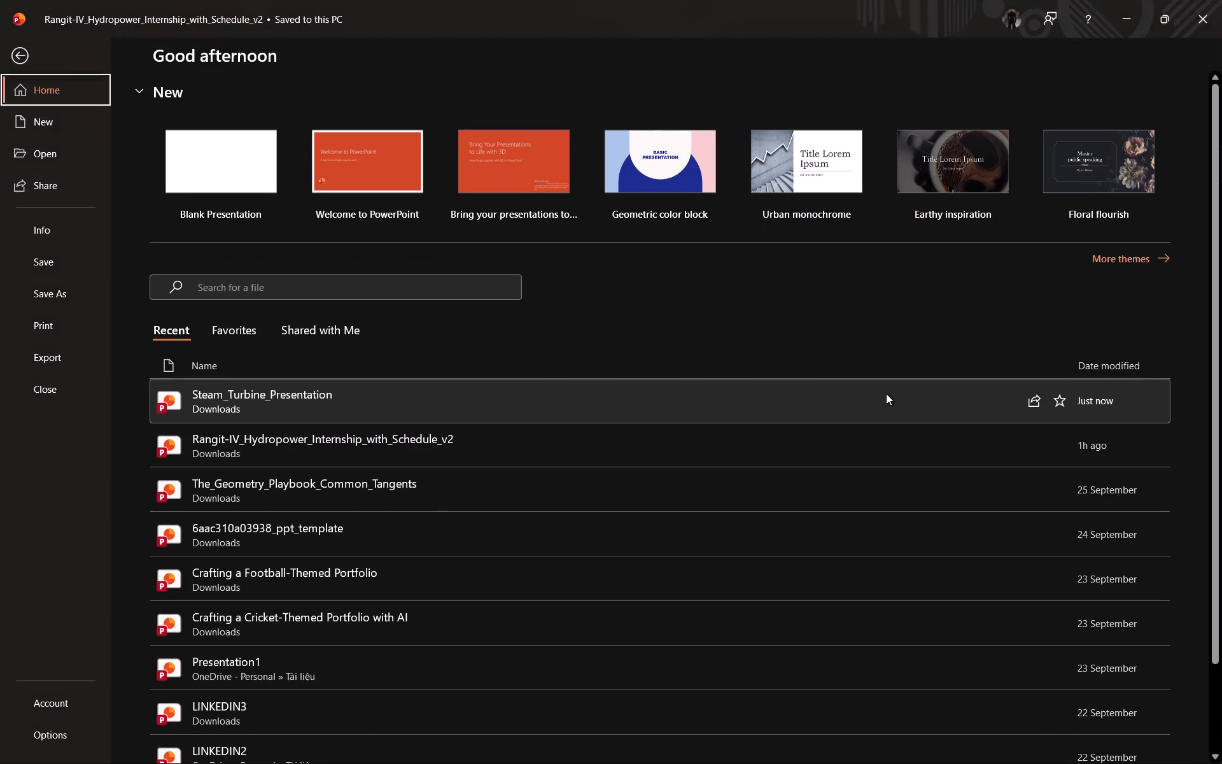
# Open the Rangit-IV_Hydropower_Internship_with_Schedule_v2 presentation and copy all objects on its title slide.
pyautogui.doubleClick(458, 427)
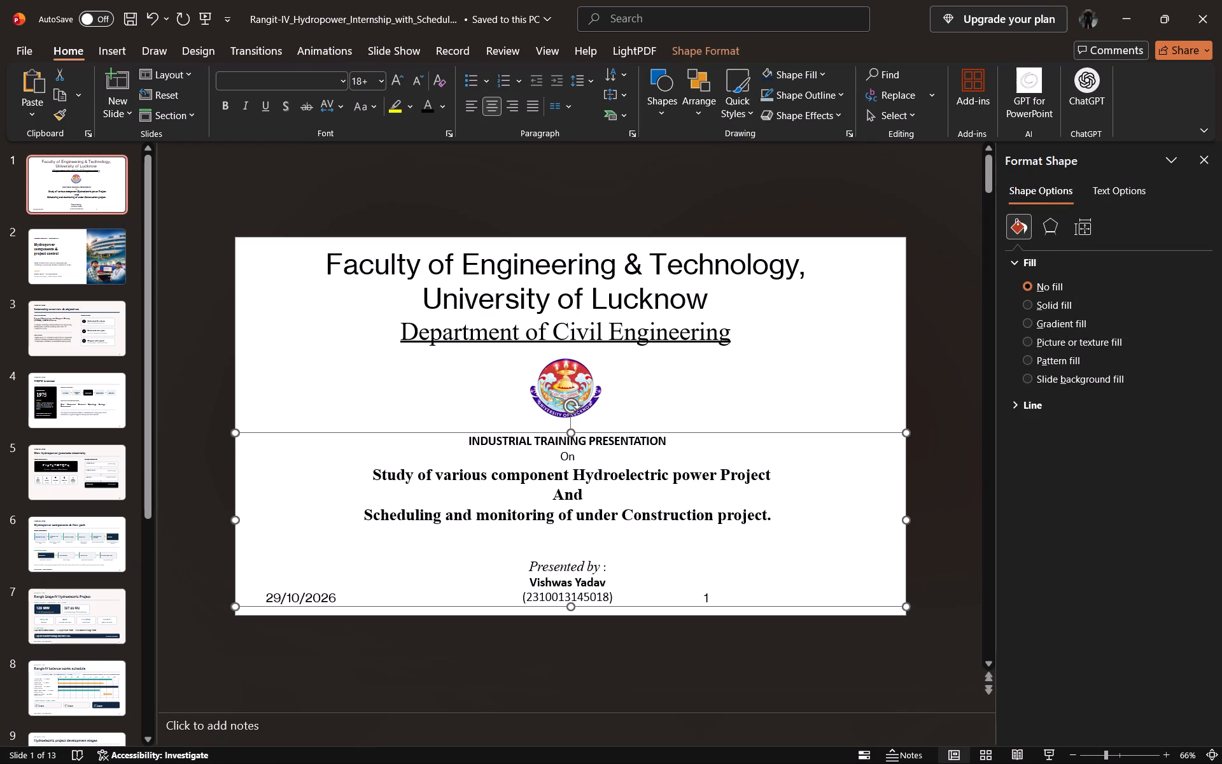
pyautogui.click(411, 178)
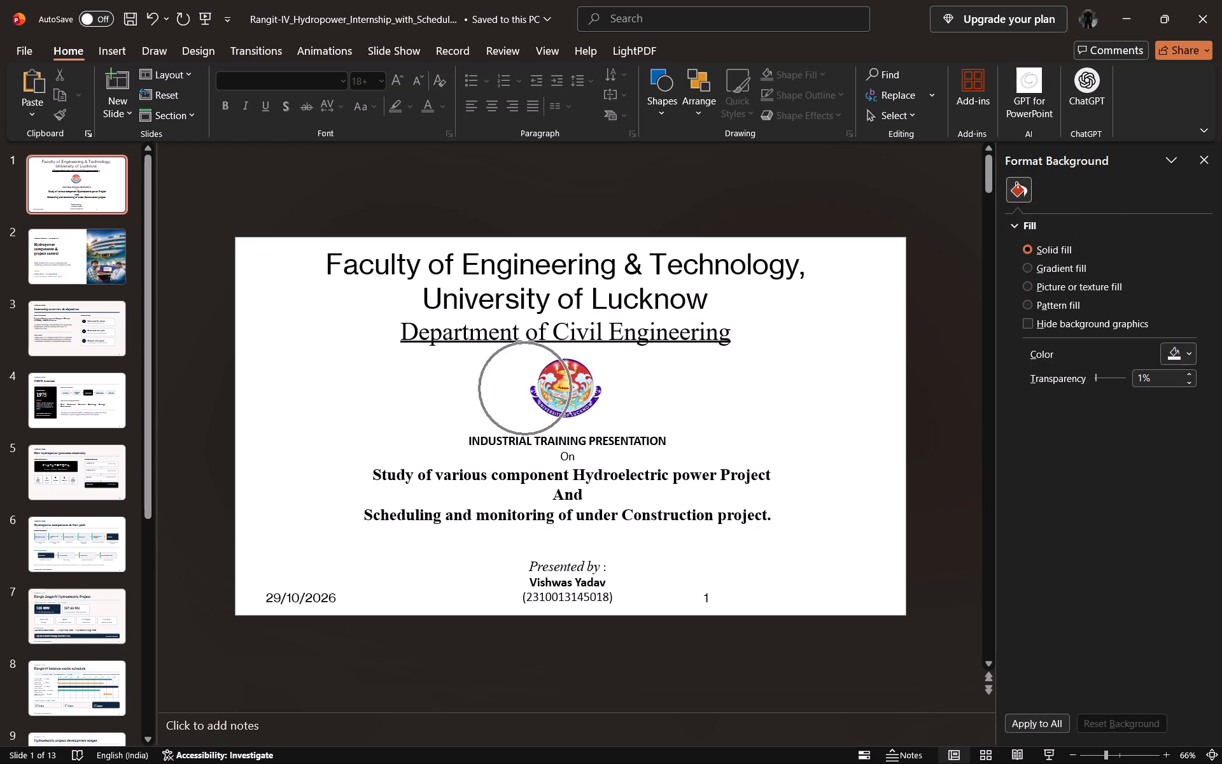
pyautogui.click(328, 406)
pyautogui.hotkey('ctrl', 'a')
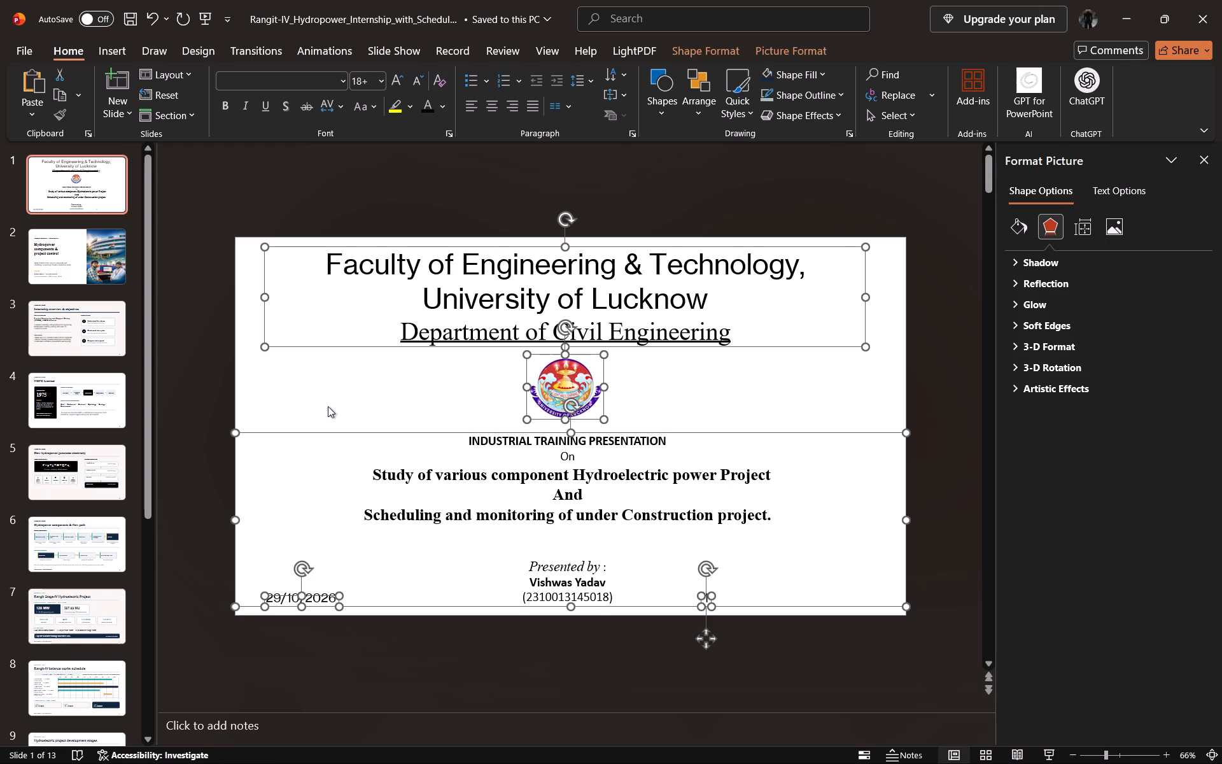
pyautogui.hotkey('ctrl', 'c')
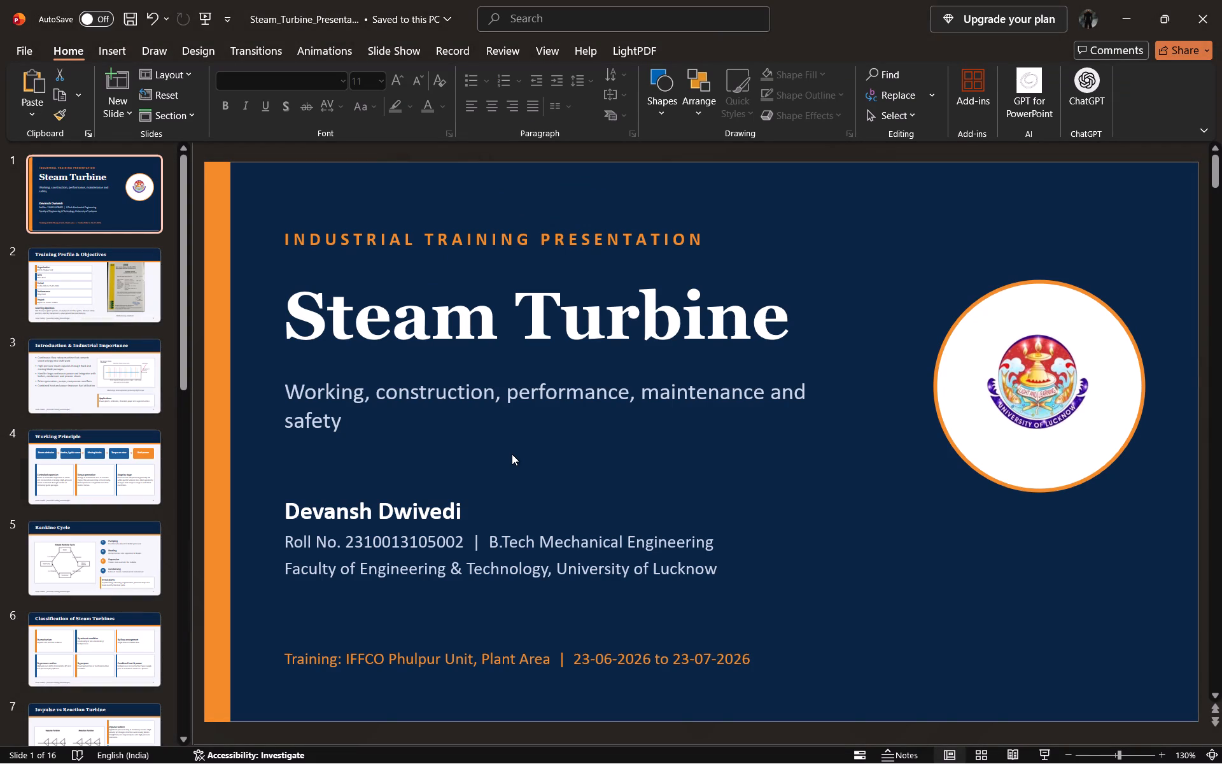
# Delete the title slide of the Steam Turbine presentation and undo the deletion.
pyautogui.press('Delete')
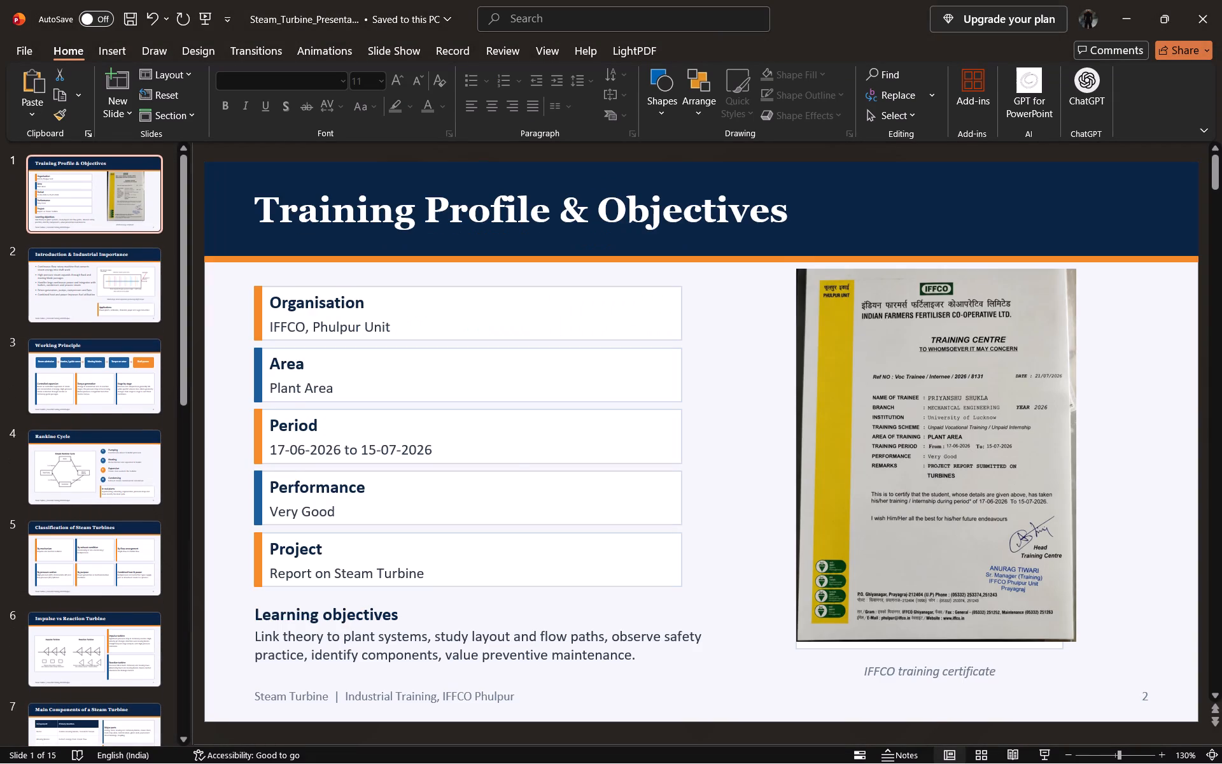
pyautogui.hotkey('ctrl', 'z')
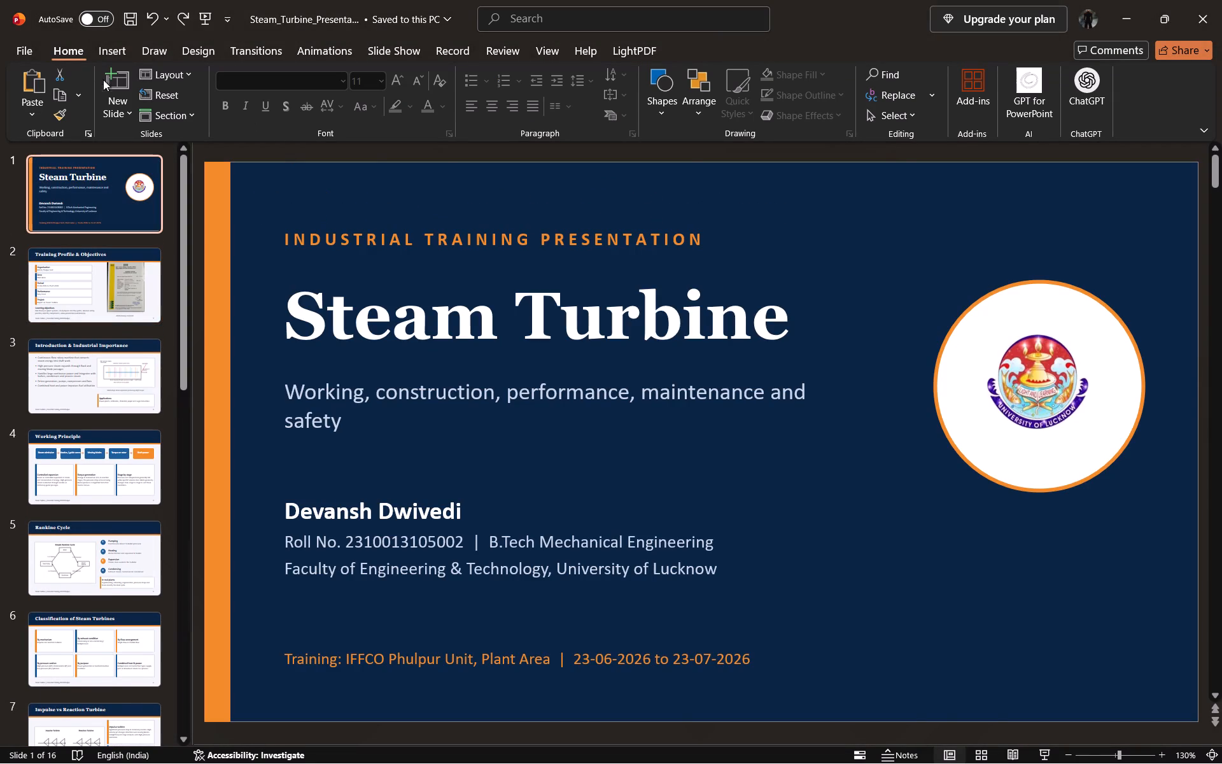
# Insert a blank slide directly after the Steam Turbine title slide.
pyautogui.click(113, 81)
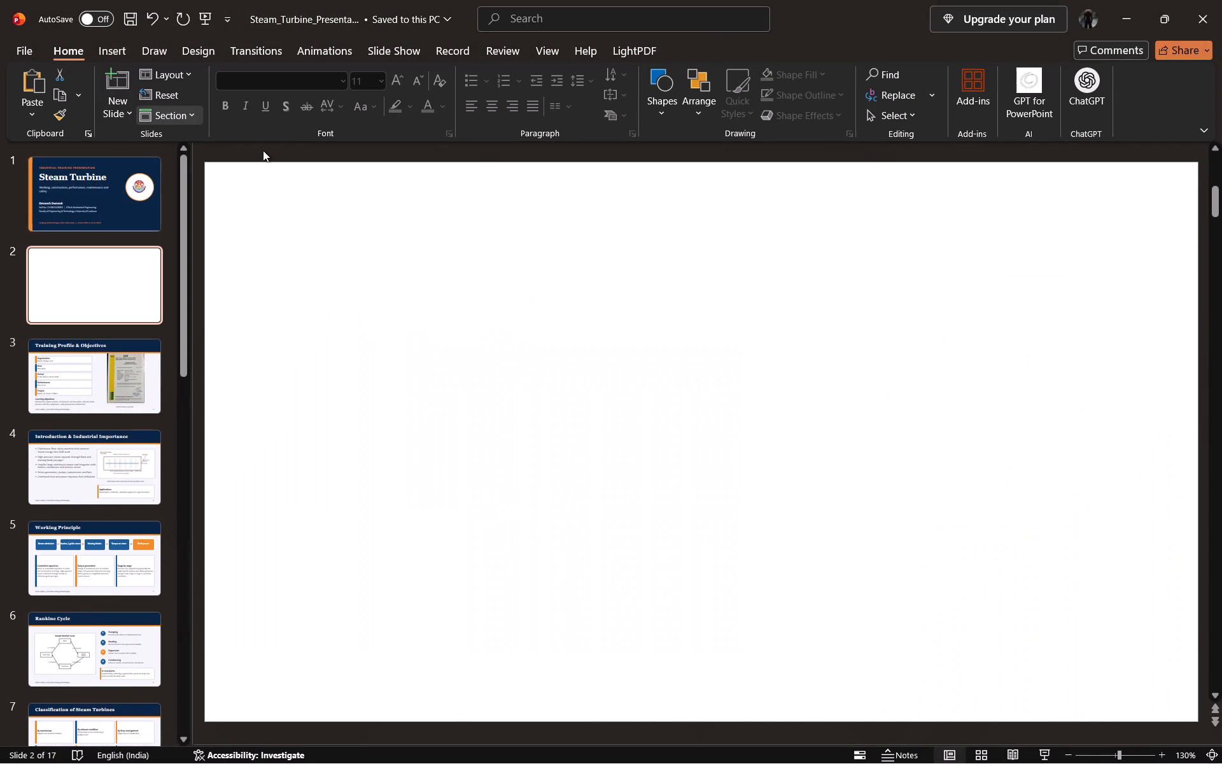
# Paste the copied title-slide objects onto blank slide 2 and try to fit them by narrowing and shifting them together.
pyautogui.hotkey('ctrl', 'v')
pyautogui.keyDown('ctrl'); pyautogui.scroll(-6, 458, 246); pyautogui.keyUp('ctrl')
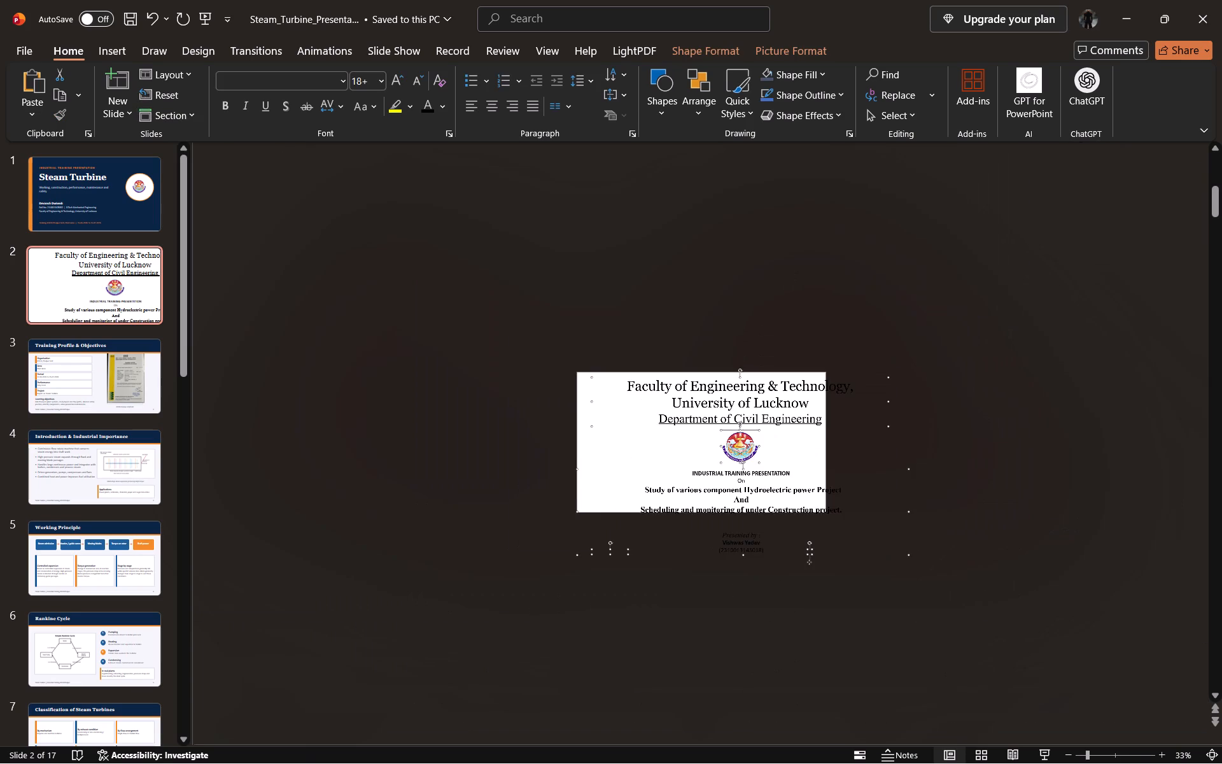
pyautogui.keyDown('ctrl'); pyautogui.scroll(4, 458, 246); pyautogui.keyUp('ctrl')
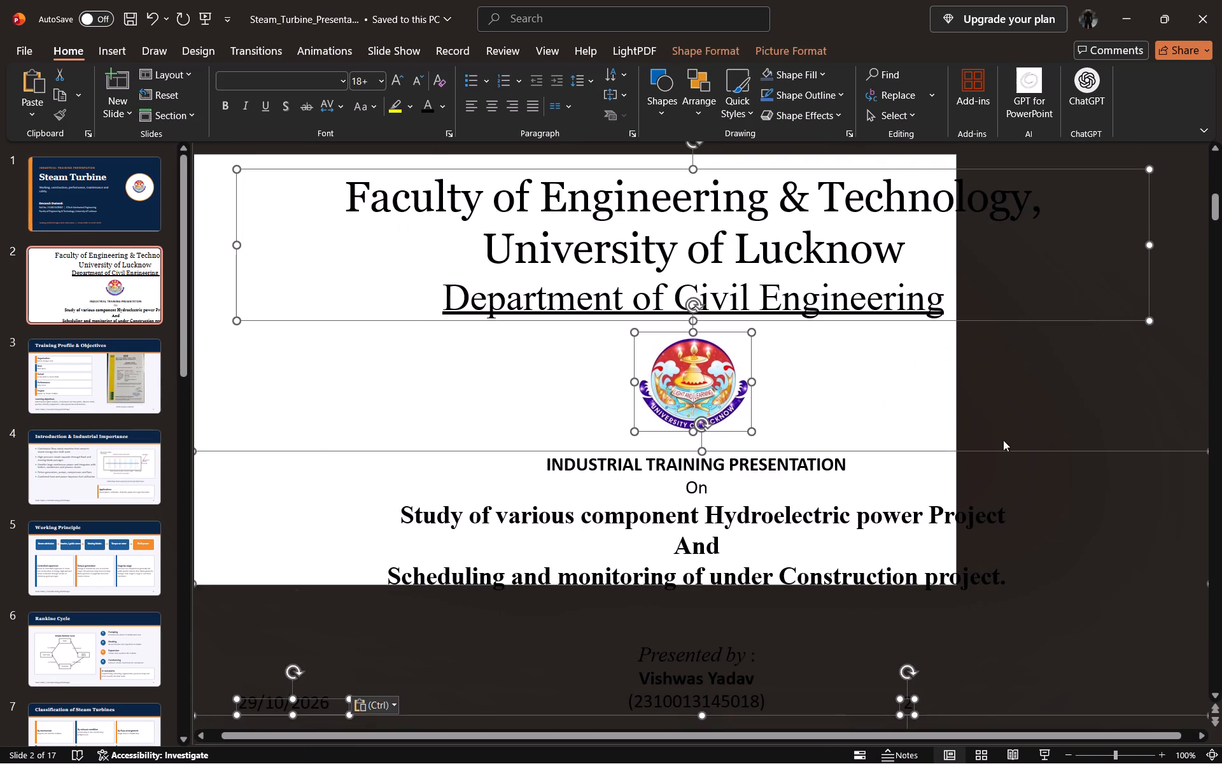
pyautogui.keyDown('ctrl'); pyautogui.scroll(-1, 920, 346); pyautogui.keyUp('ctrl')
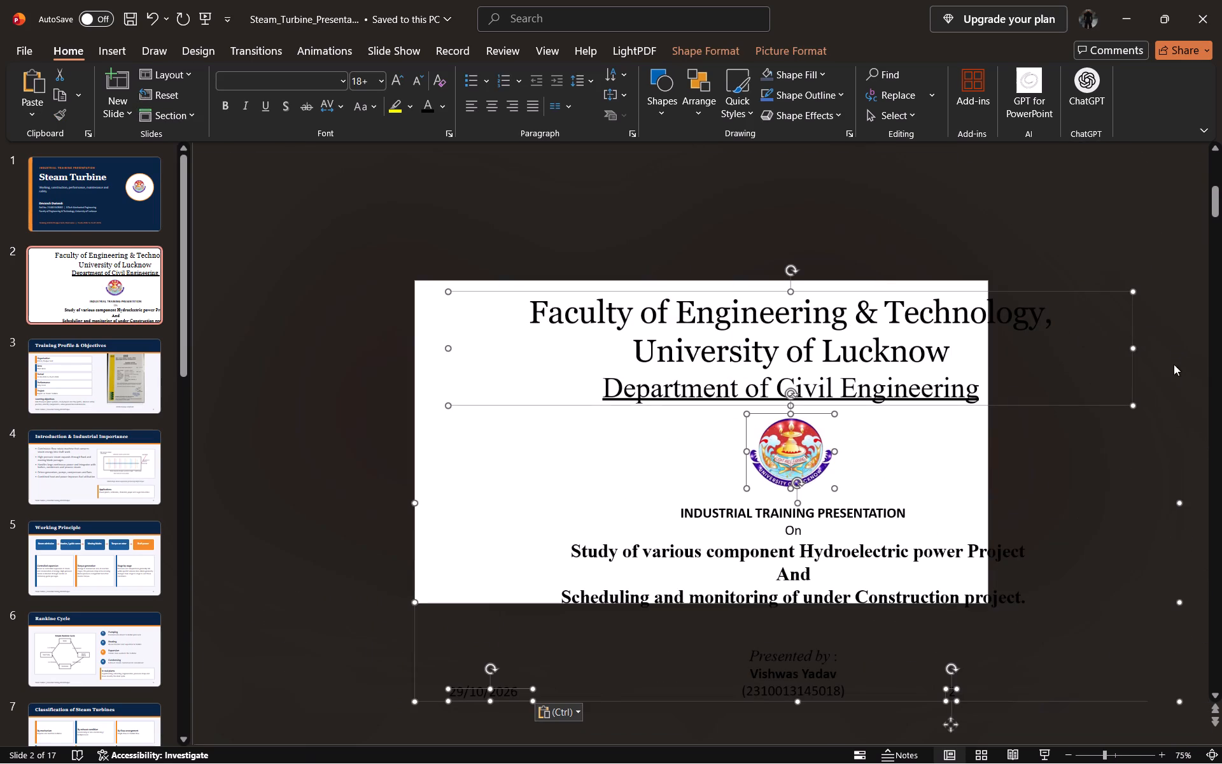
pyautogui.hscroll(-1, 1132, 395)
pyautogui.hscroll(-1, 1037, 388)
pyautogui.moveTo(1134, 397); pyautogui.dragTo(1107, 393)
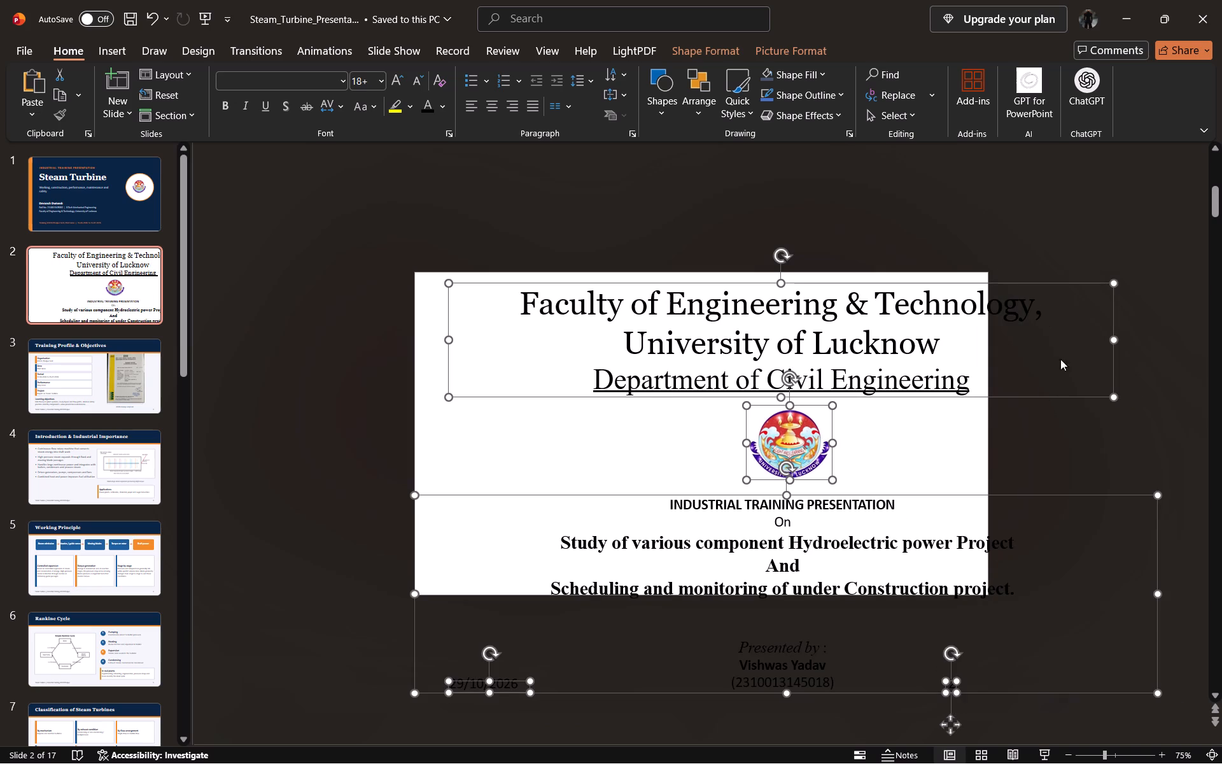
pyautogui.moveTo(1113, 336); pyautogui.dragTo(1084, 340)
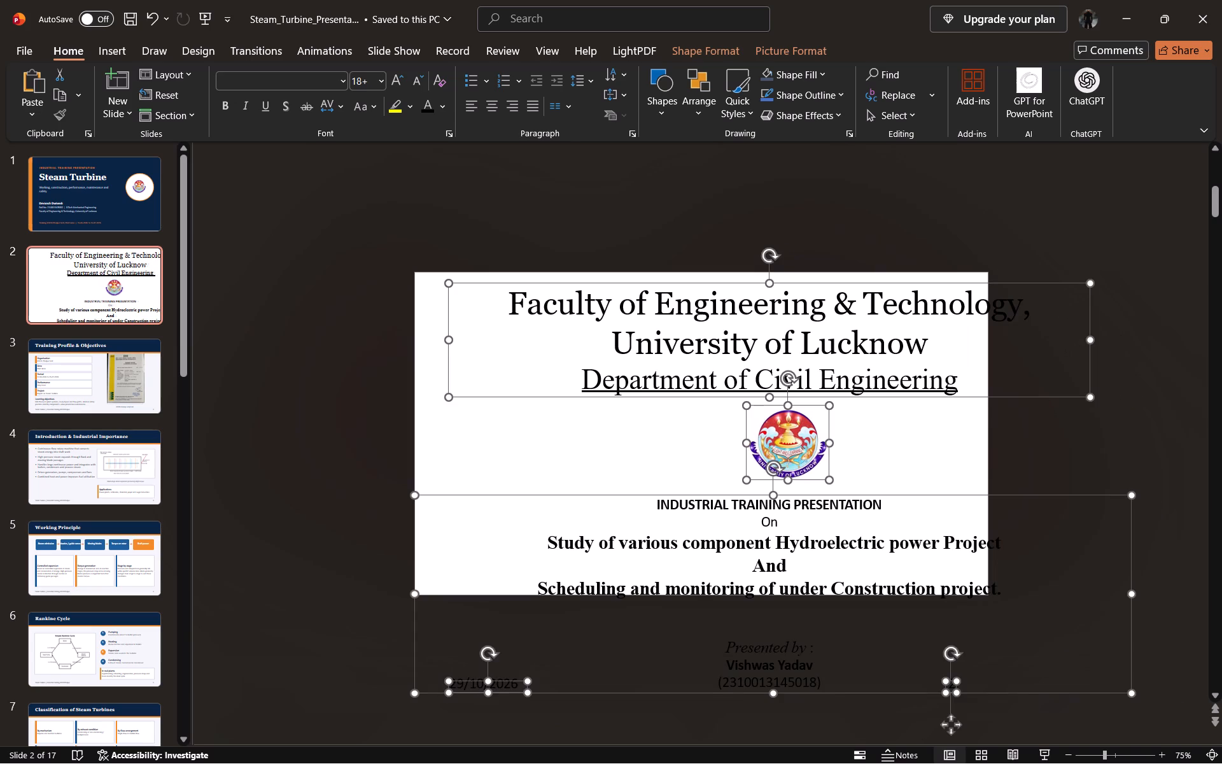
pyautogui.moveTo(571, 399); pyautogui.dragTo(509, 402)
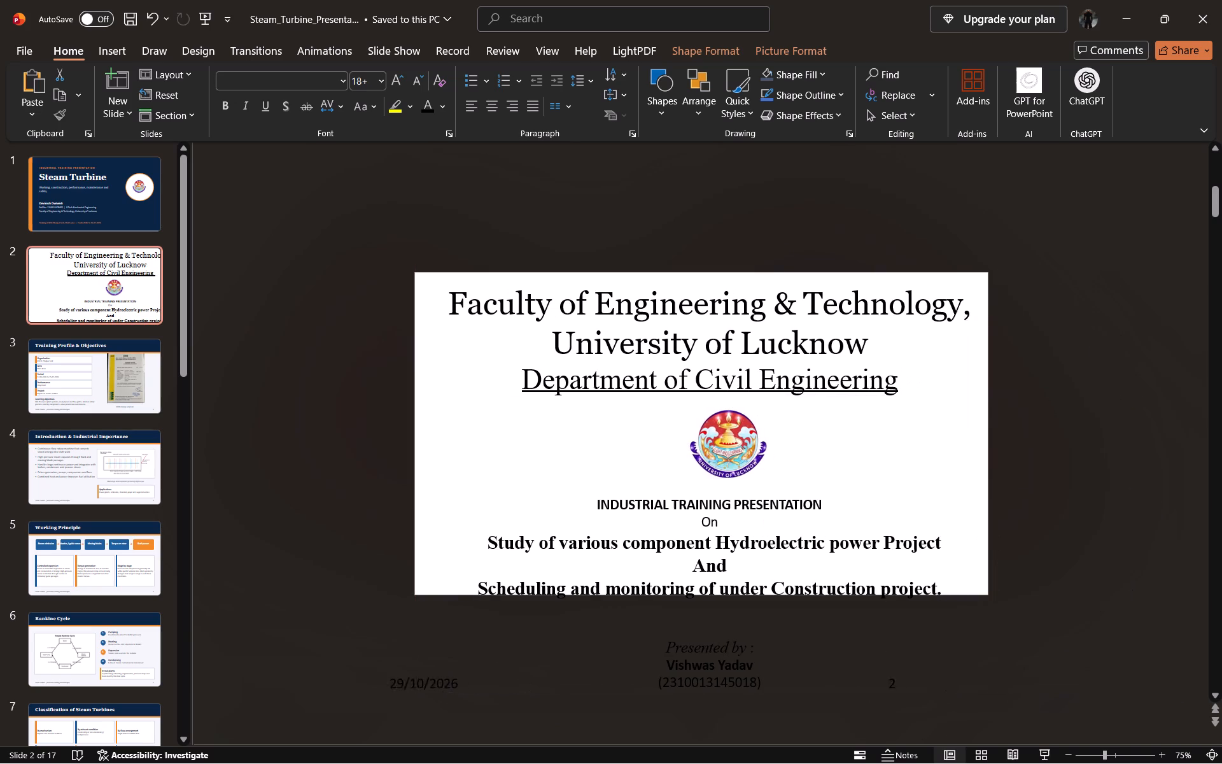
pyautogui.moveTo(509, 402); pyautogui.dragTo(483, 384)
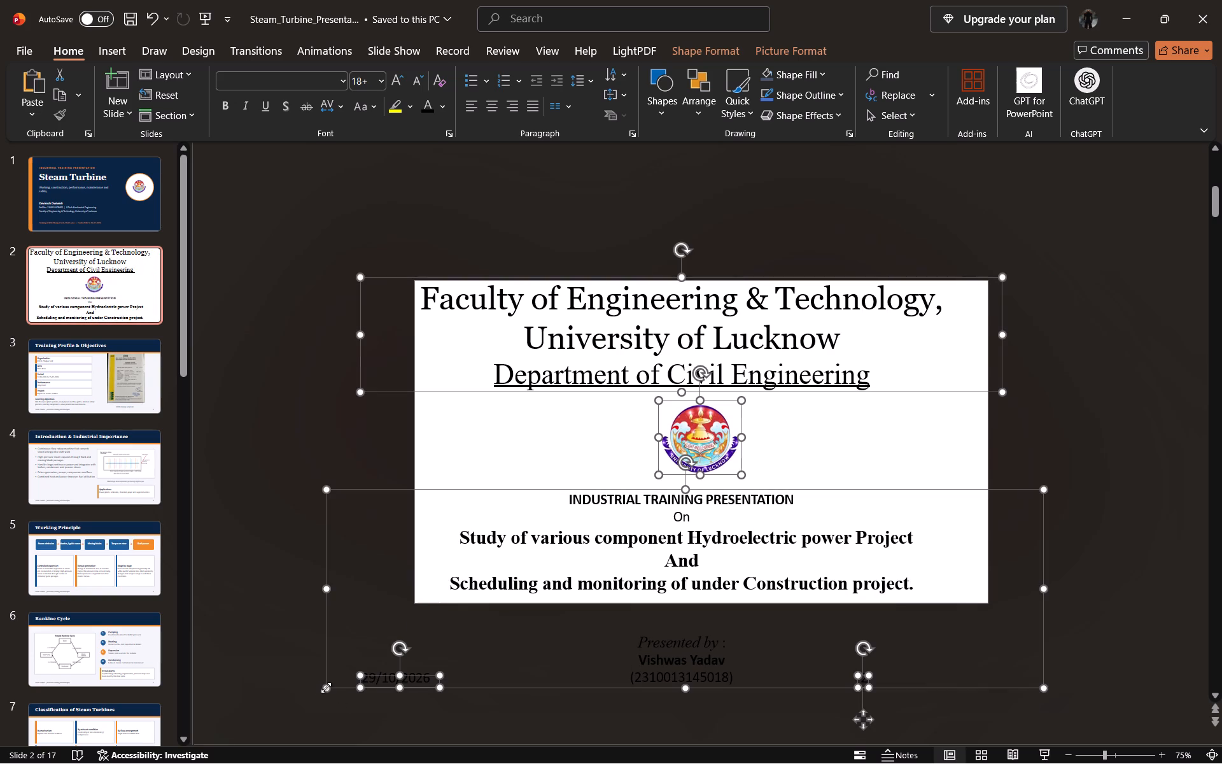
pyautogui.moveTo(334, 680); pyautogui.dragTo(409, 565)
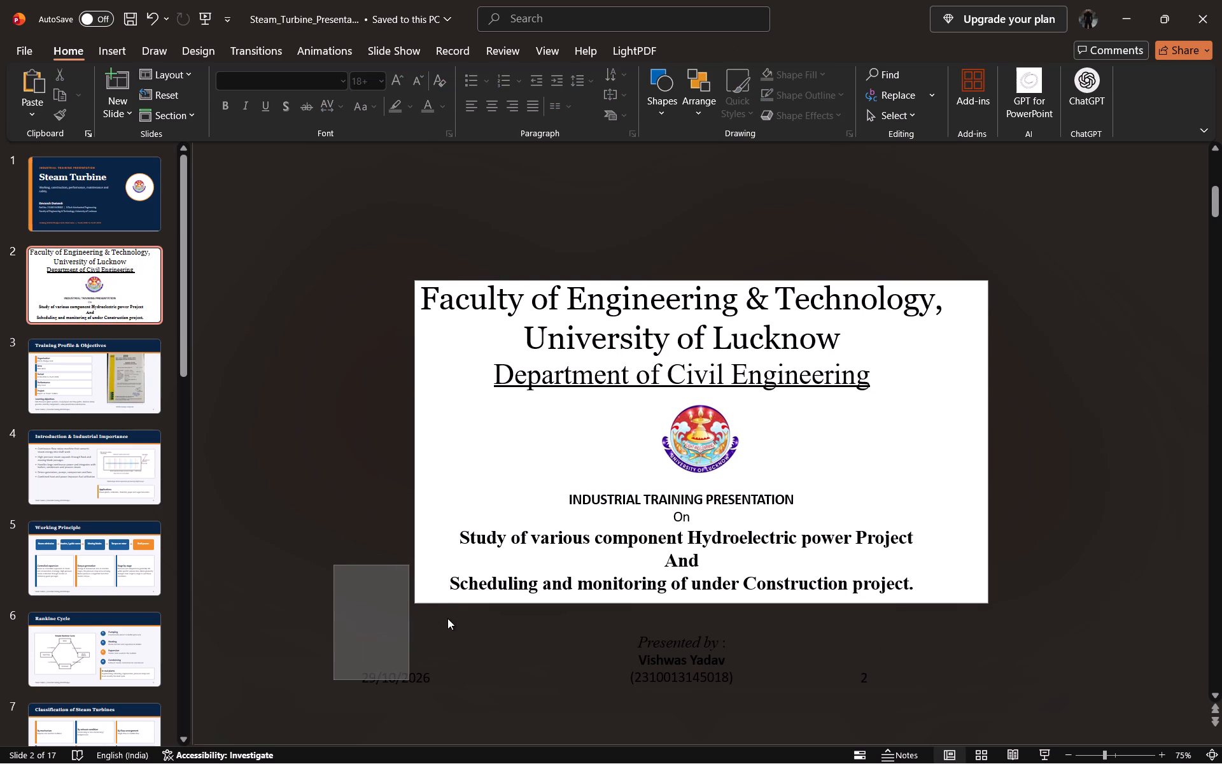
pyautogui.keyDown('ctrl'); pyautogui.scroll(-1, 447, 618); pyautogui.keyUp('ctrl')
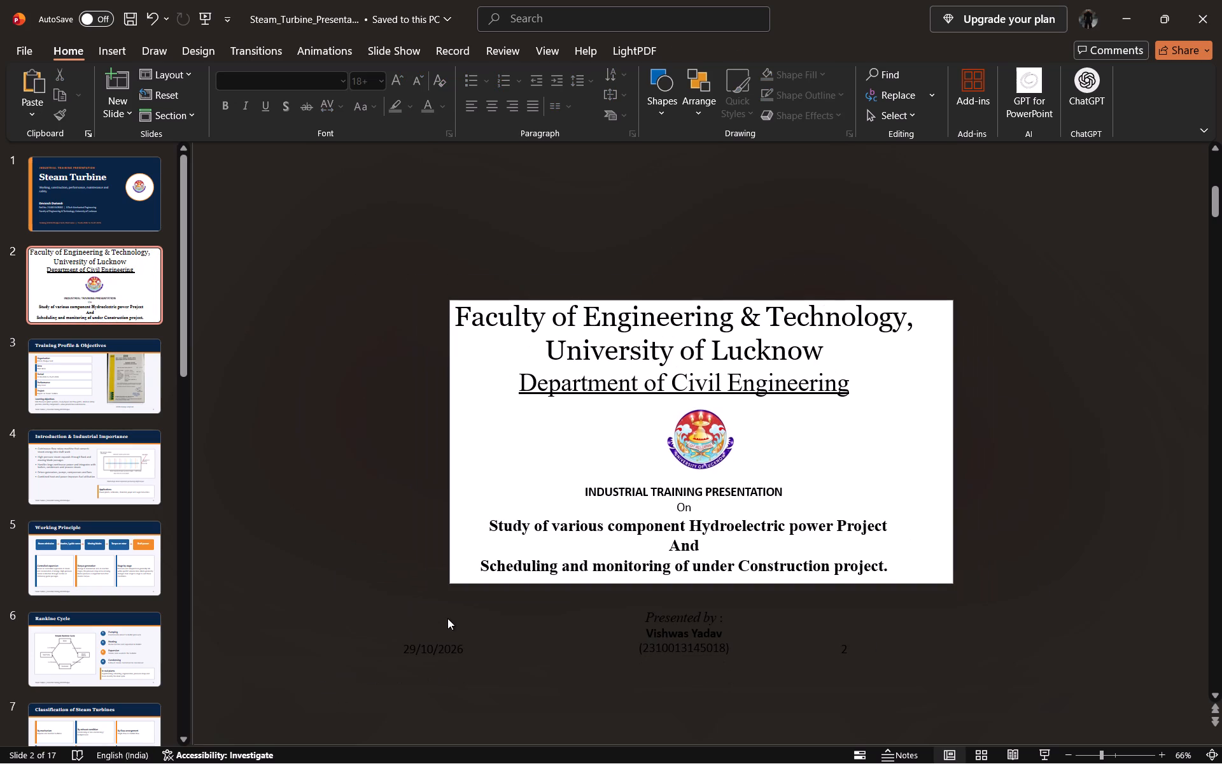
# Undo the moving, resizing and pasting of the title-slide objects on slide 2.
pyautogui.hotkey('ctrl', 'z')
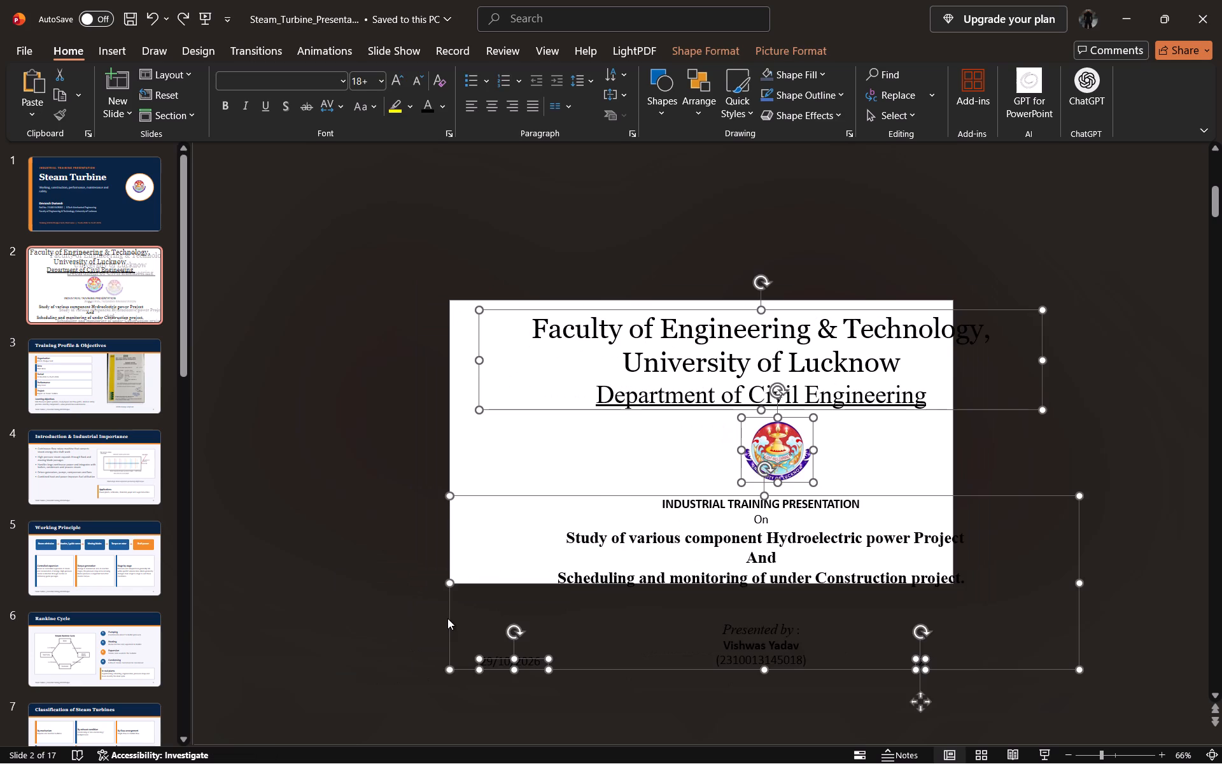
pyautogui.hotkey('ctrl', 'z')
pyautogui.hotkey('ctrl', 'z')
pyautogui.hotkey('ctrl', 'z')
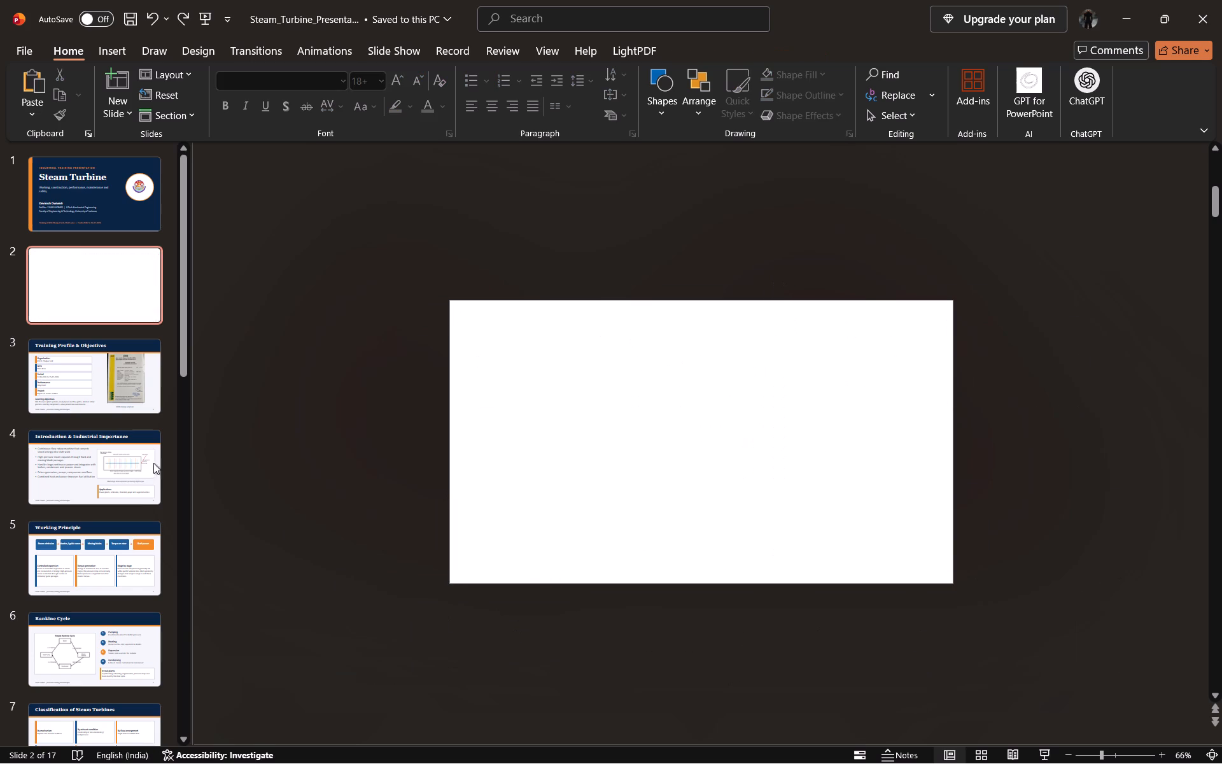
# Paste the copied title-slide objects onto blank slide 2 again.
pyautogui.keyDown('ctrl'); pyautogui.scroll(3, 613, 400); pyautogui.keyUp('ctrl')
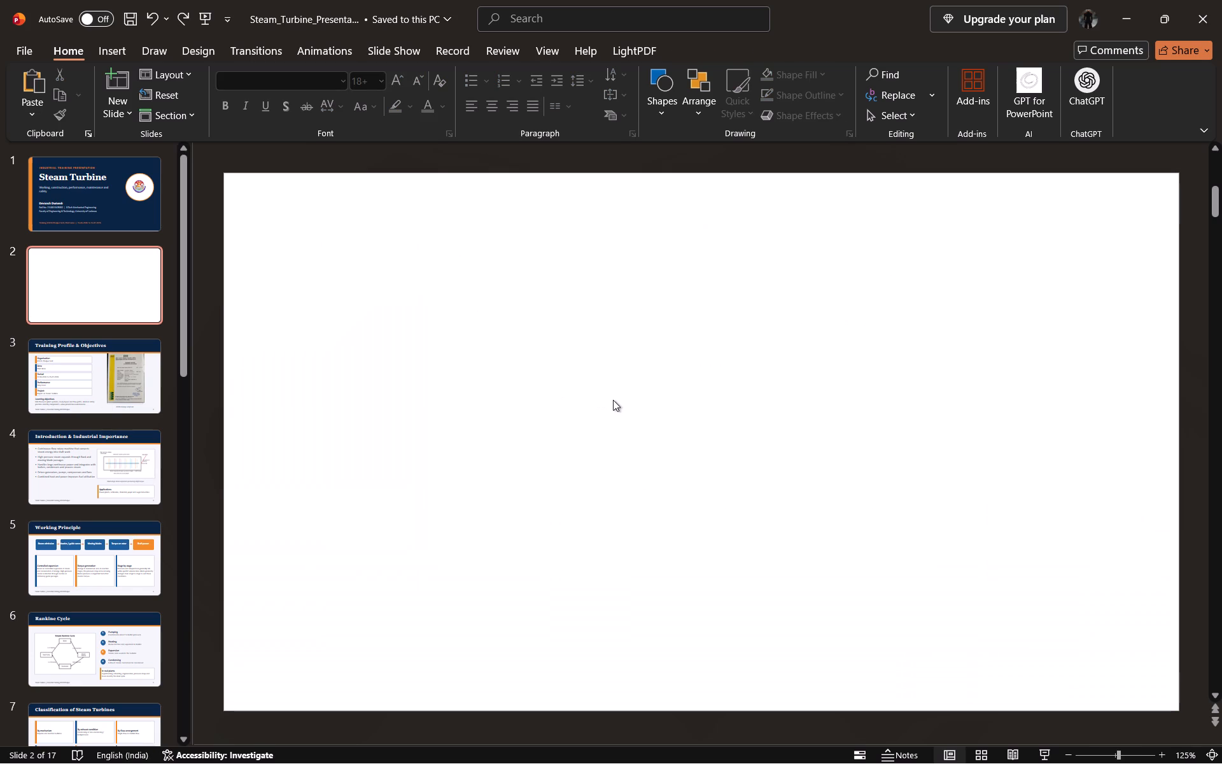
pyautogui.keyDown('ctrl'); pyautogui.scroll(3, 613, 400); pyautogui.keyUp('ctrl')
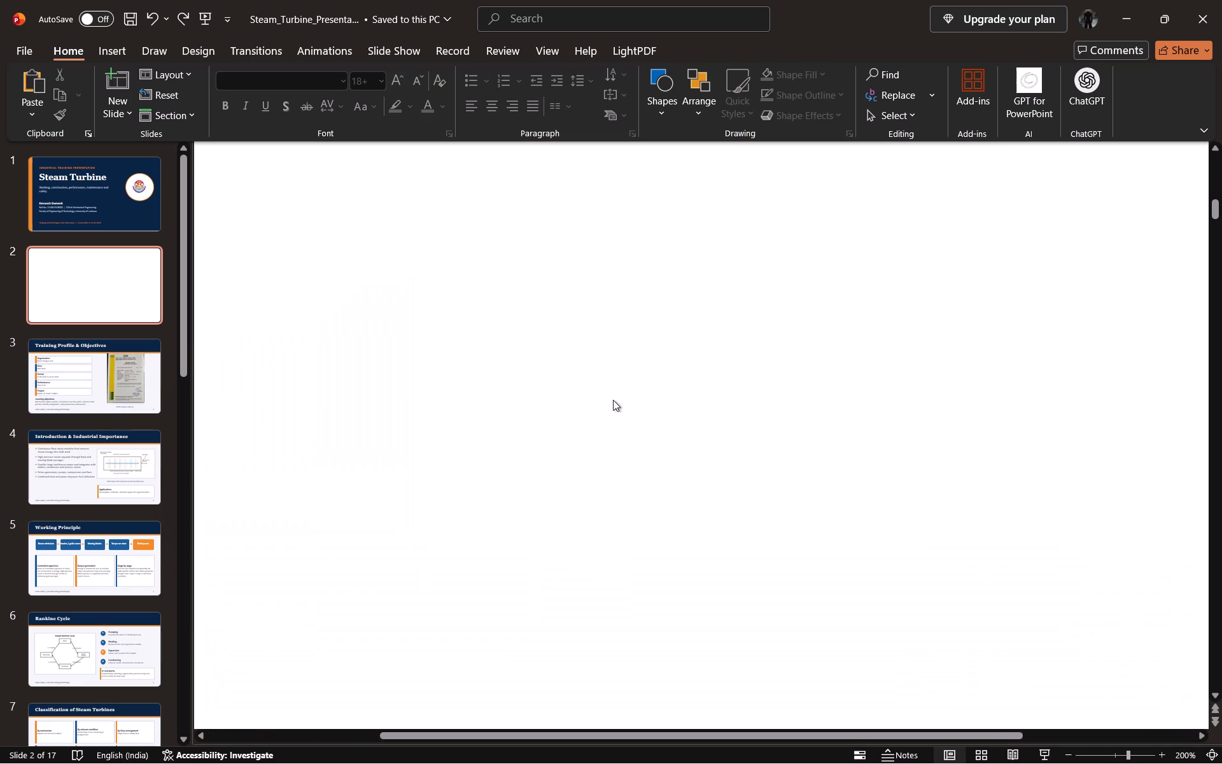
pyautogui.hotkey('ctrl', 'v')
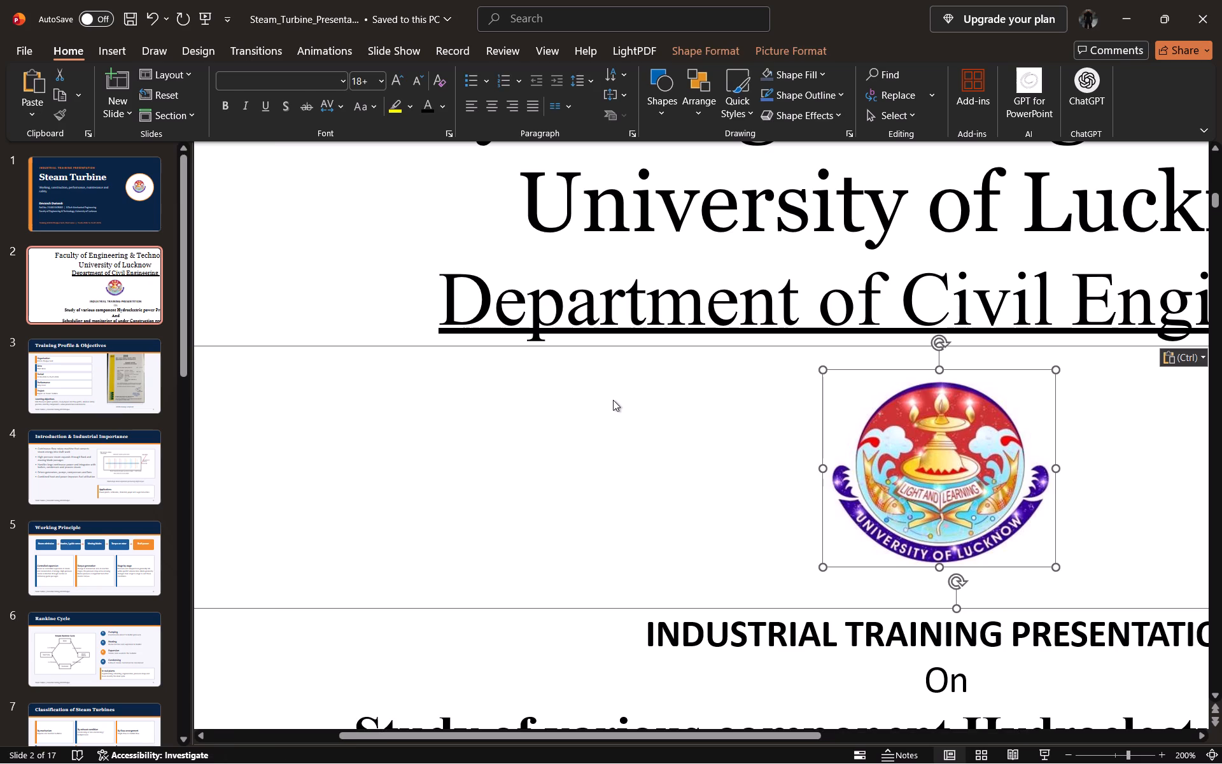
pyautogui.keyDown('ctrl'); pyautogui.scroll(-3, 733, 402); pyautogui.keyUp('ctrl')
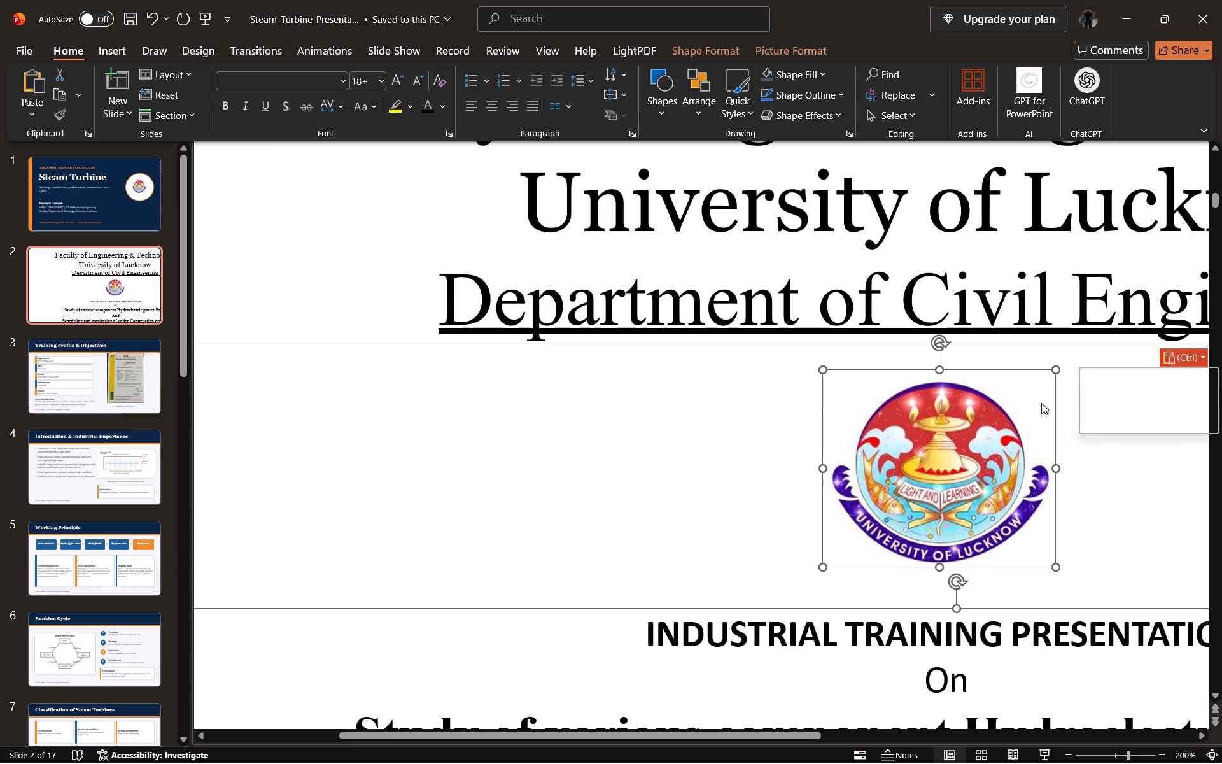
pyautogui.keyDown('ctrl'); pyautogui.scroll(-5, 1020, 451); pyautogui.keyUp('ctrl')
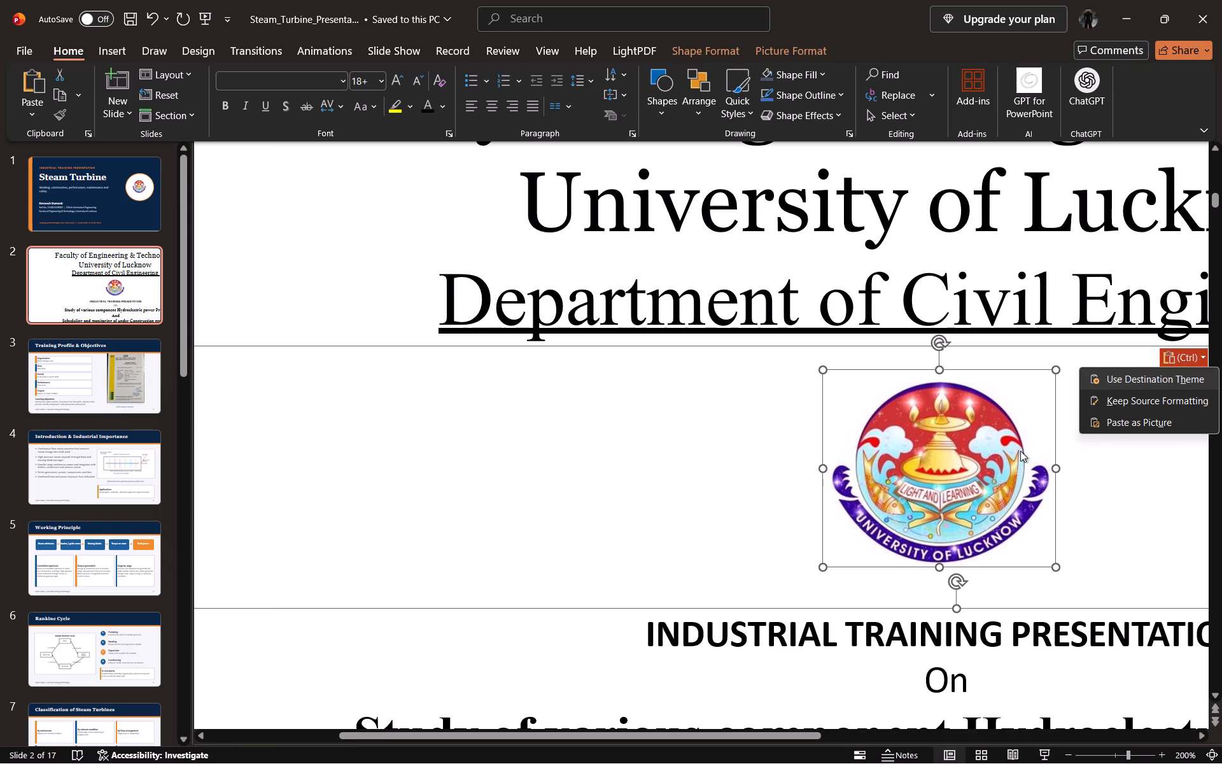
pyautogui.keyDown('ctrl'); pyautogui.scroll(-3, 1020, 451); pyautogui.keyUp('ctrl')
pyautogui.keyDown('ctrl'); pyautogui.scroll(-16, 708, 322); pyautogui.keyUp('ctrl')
# Delete the oversized pasted title-slide objects from slide 2.
pyautogui.click(92, 274)
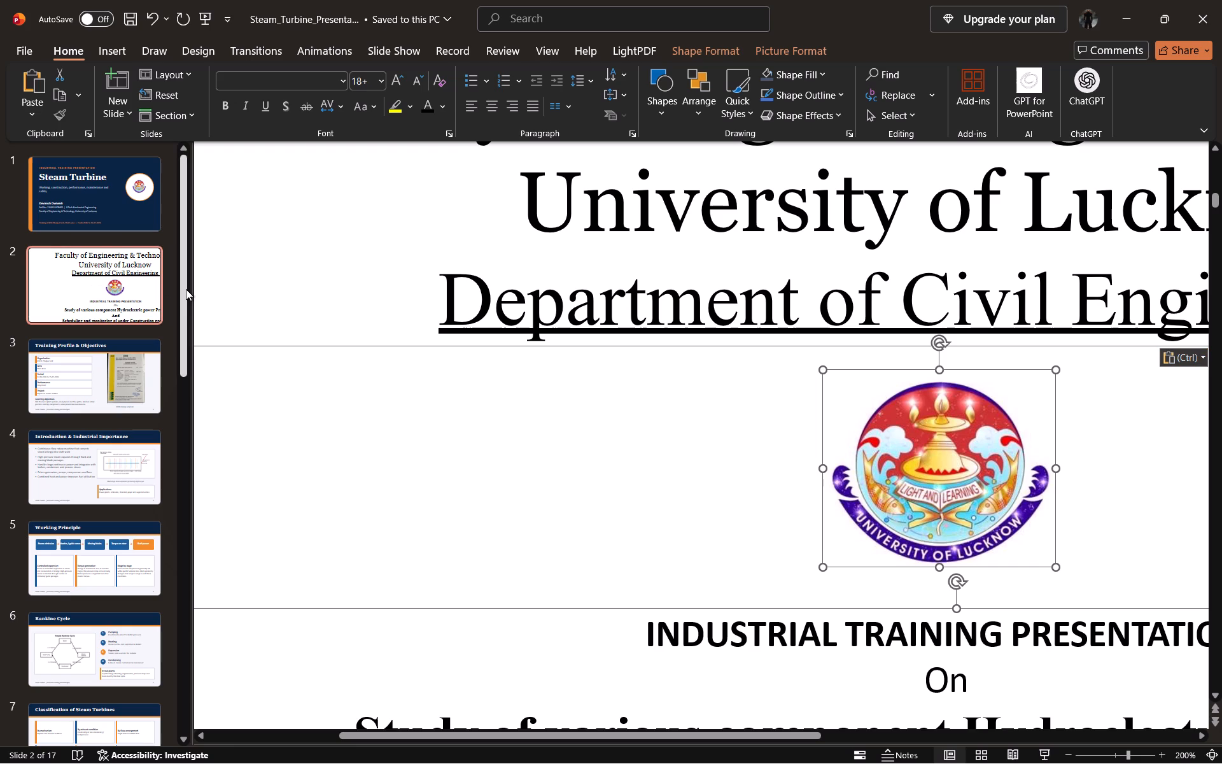
pyautogui.press('Delete')
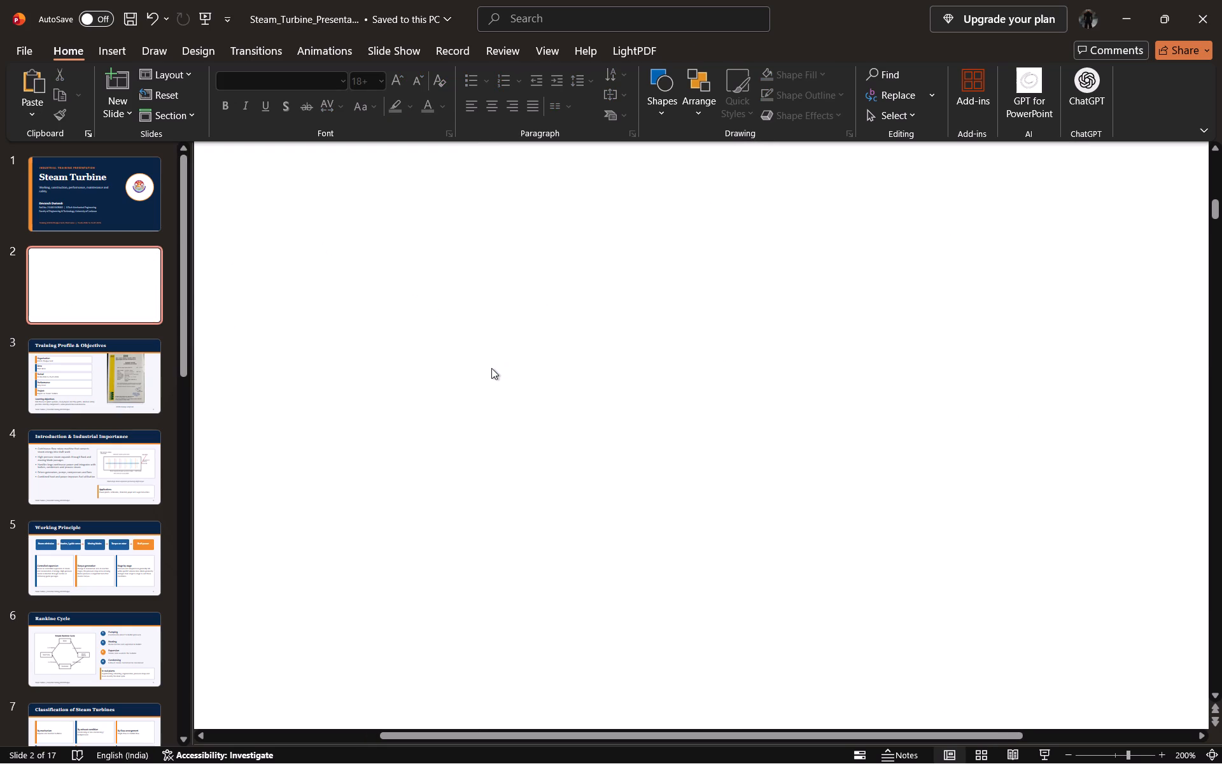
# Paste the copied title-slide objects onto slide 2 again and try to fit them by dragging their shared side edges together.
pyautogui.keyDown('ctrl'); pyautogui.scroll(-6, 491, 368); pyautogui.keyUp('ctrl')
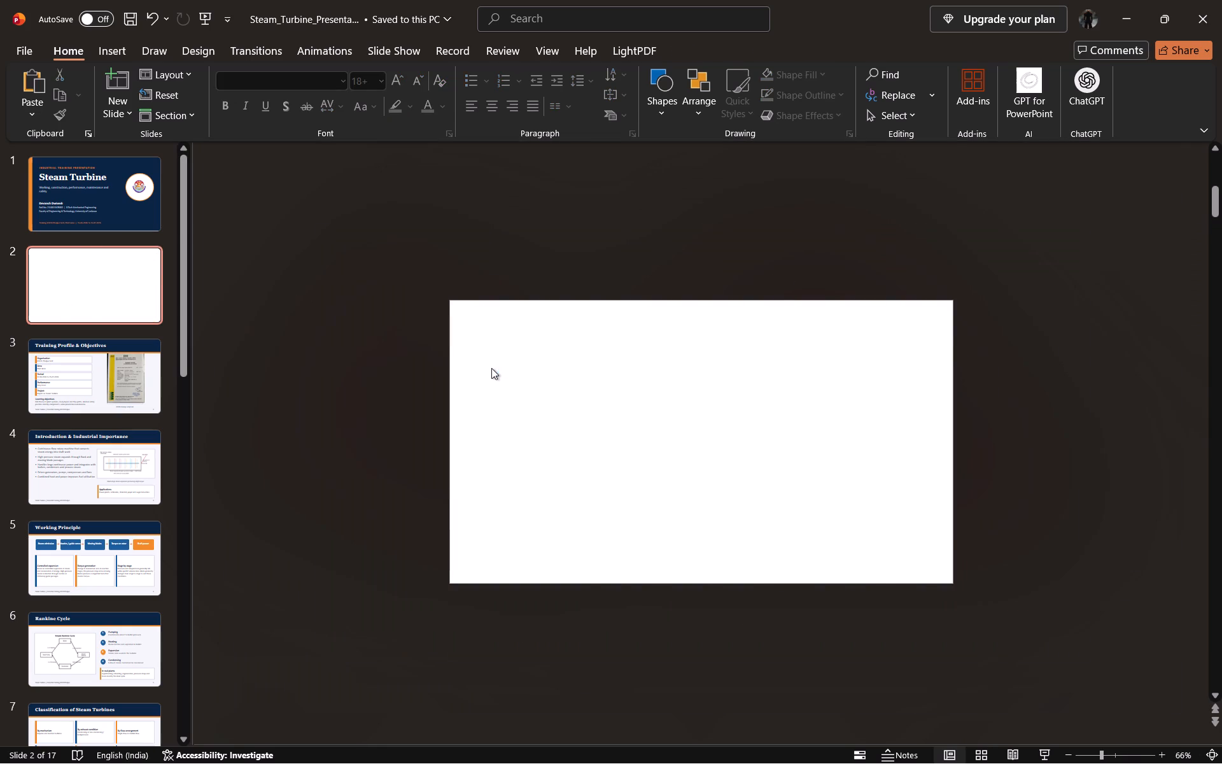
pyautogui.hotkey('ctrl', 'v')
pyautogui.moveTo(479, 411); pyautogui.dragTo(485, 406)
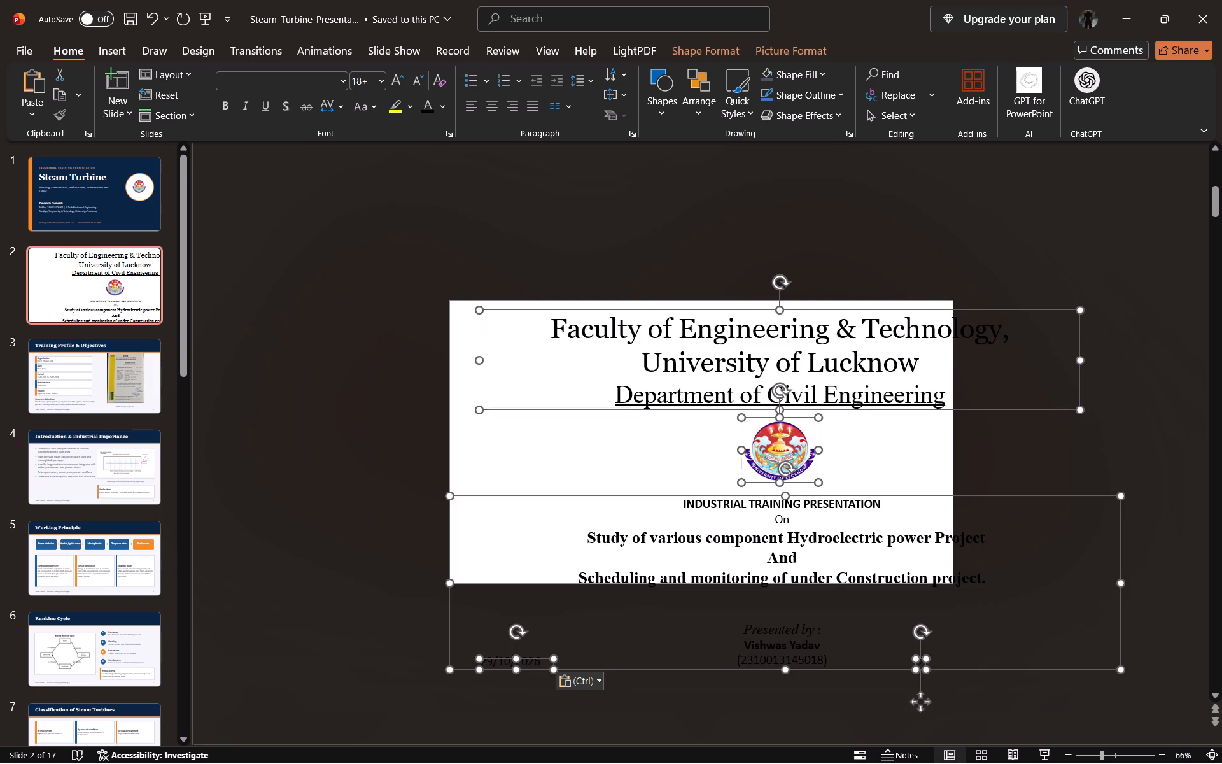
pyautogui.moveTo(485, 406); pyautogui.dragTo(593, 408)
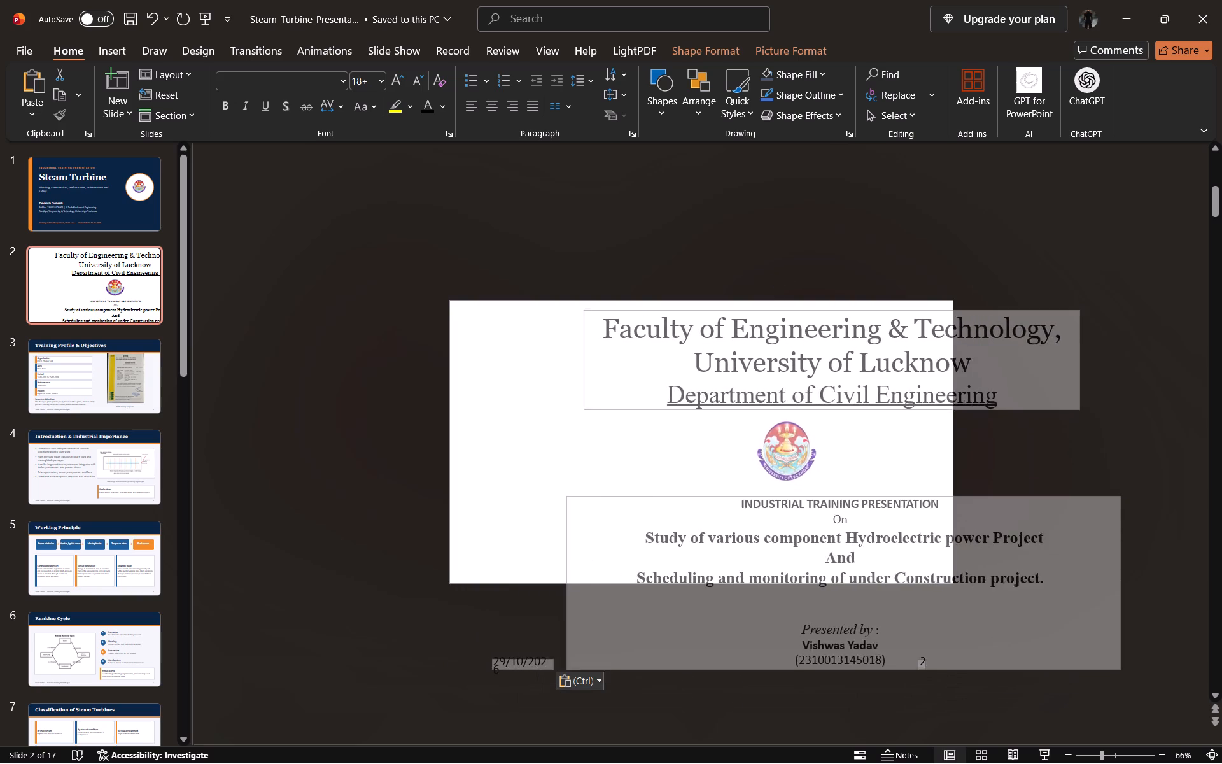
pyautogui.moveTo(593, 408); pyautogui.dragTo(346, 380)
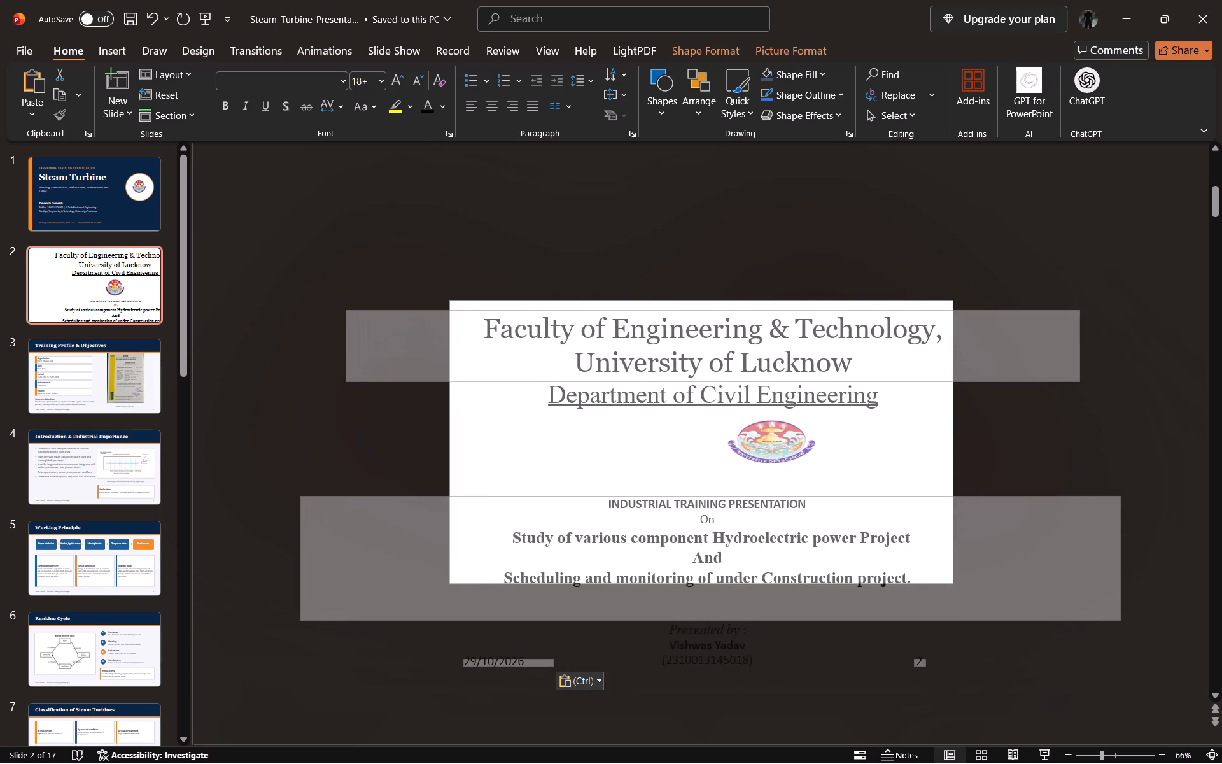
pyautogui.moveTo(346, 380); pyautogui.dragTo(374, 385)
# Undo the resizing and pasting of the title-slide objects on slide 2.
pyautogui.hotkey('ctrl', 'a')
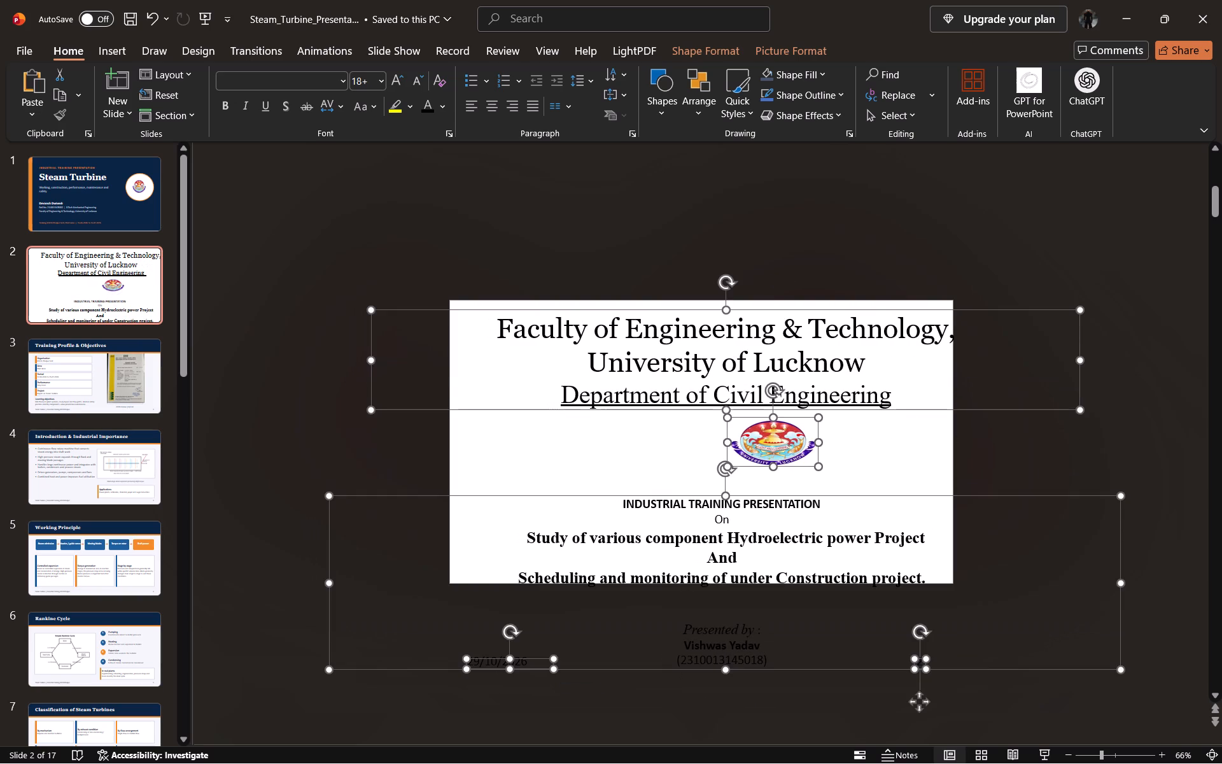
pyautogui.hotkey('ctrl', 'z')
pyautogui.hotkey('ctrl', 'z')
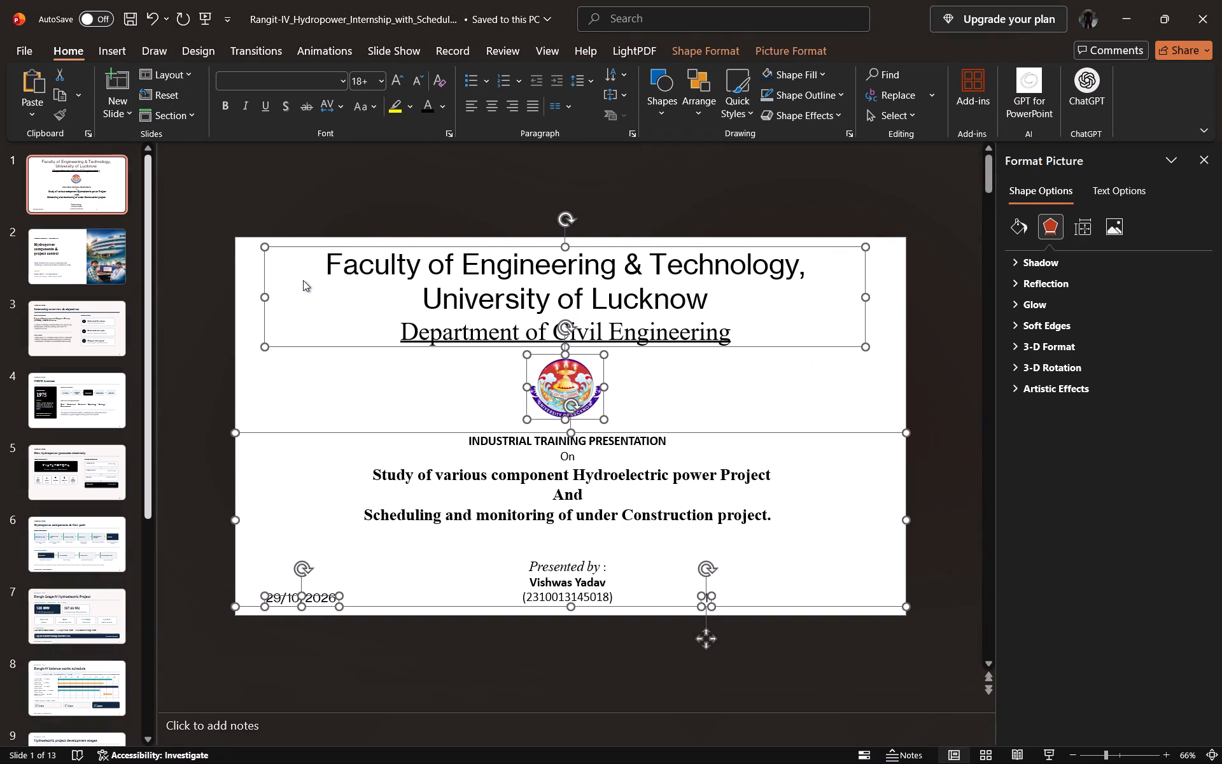
# Copy the whole faculty, university and department heading text from slide 1 of the Rangit-IV presentation and paste it onto Steam Turbine slide 2.
pyautogui.click(285, 511)
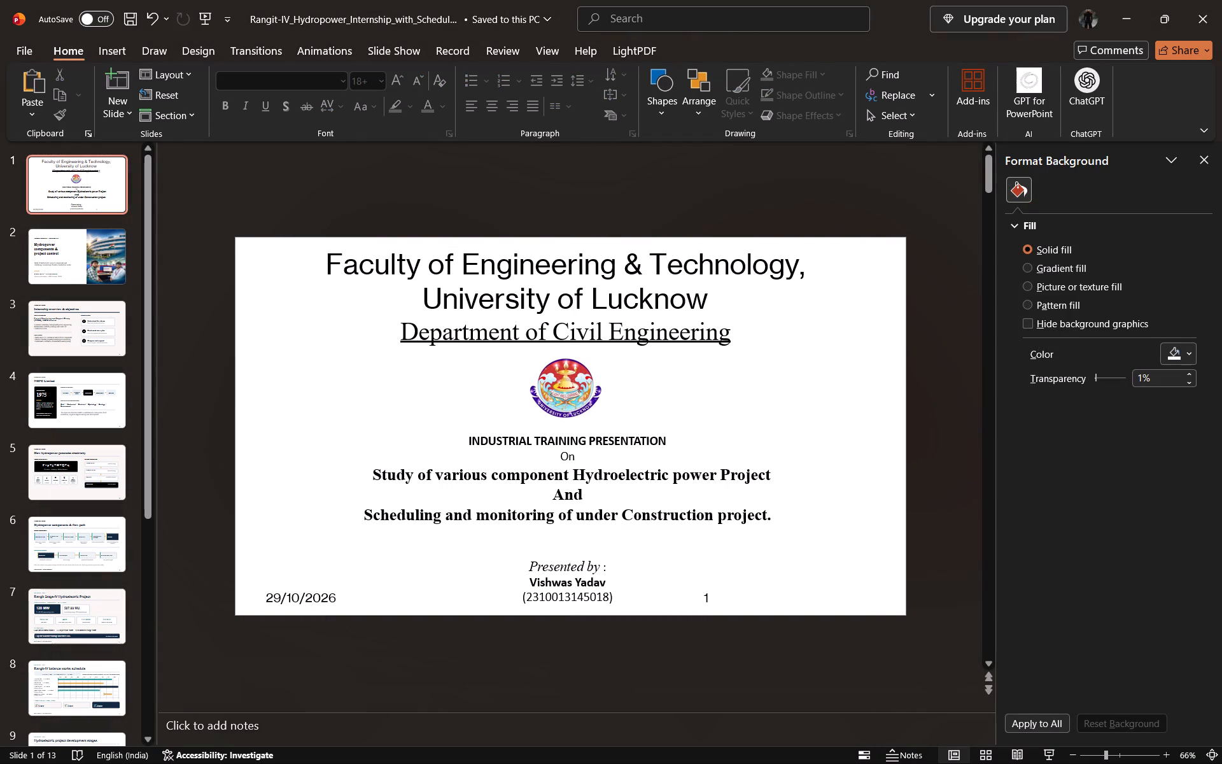
pyautogui.click(321, 265)
pyautogui.click(345, 269)
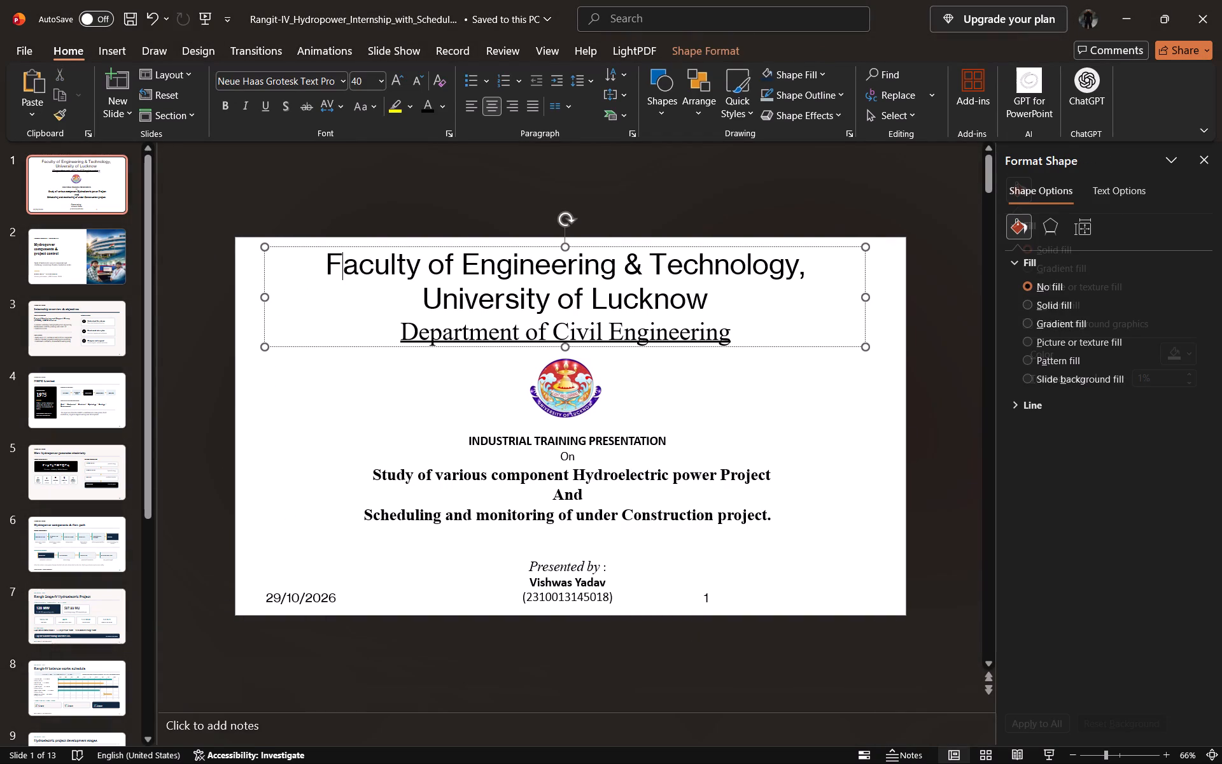
pyautogui.hotkey('ctrl', 'a')
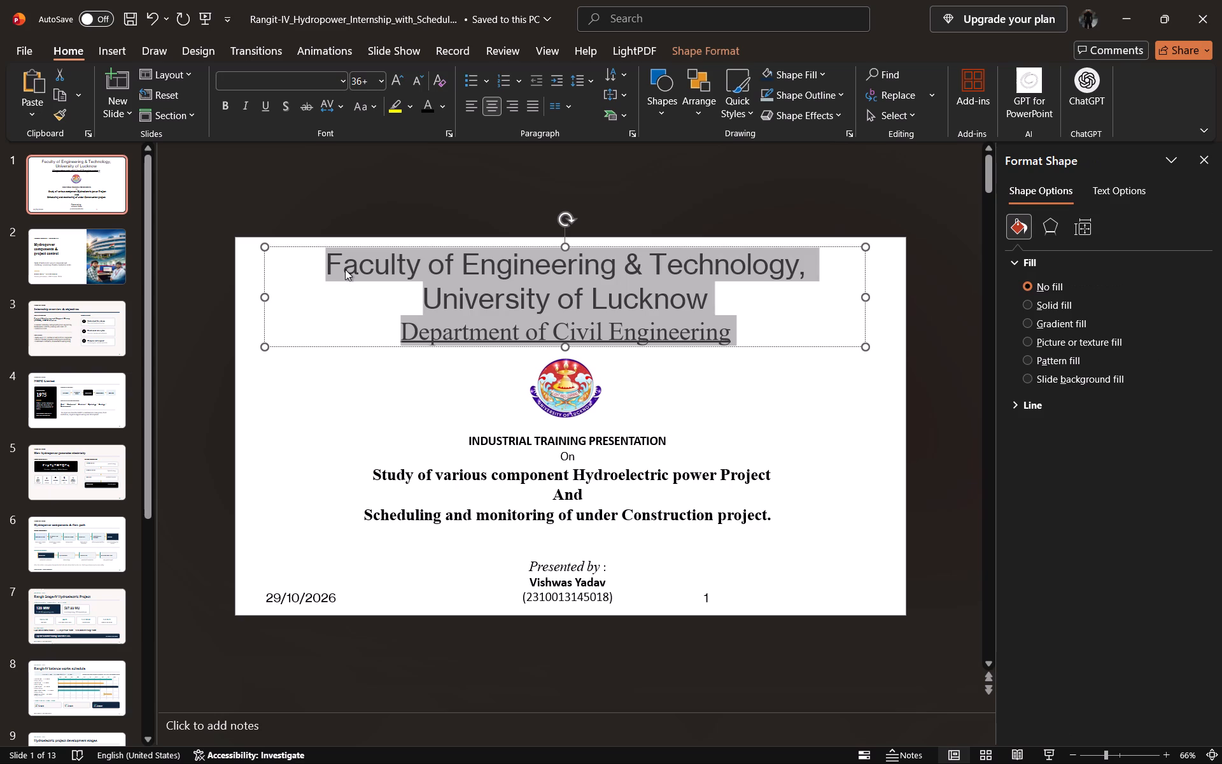
pyautogui.hotkey('ctrl', 'c')
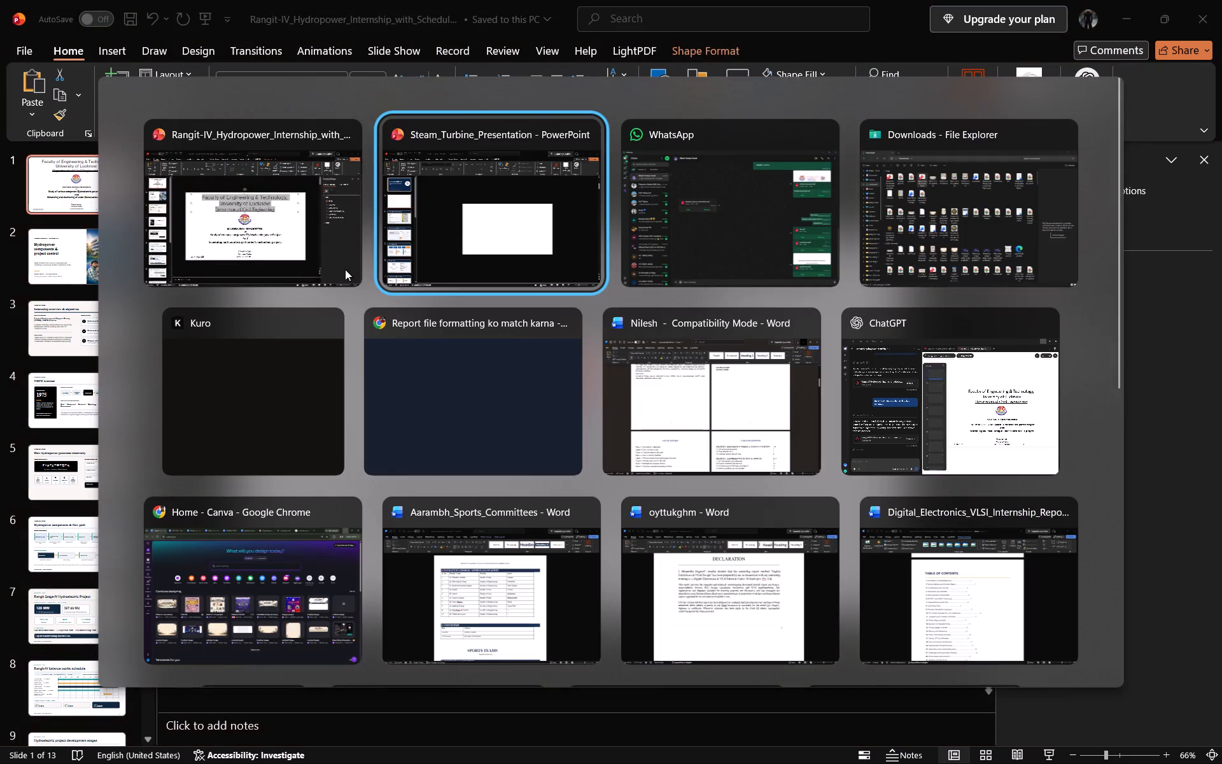
pyautogui.hotkey('ctrl', 'v')
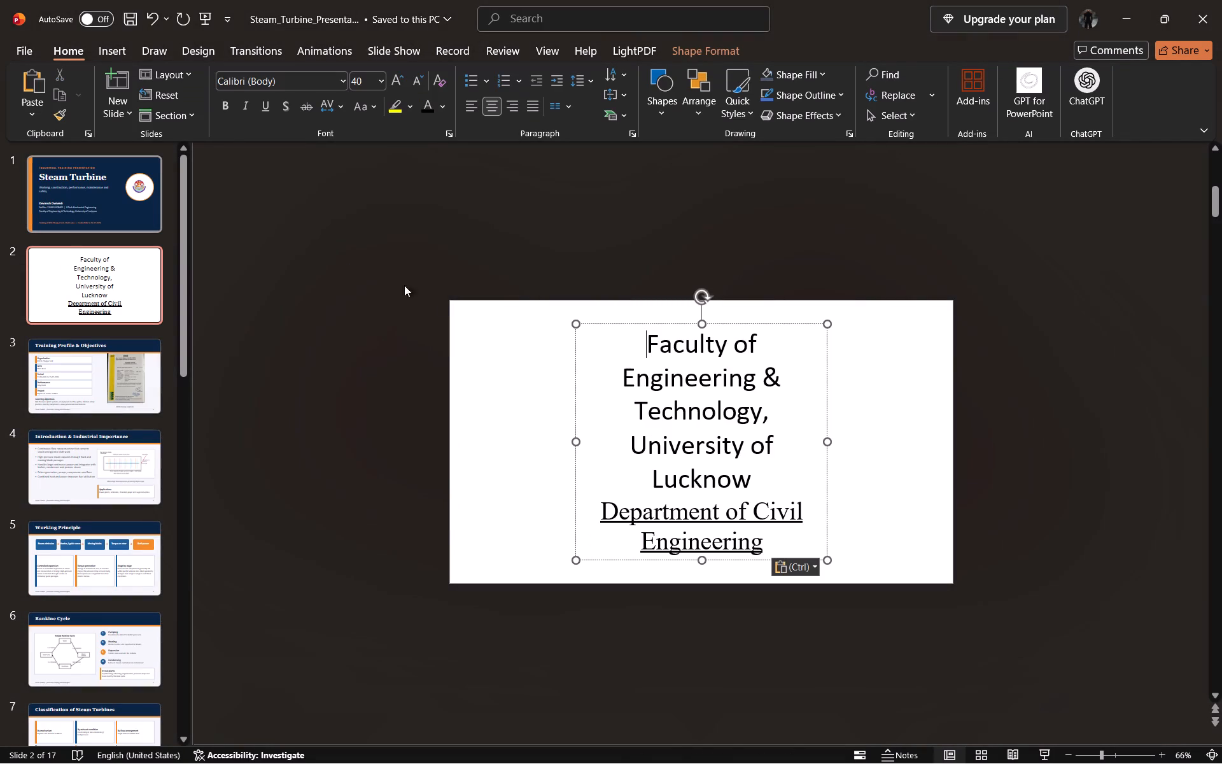
# Widen the pasted heading box to nearly the full slide width, with the text on three lines, and position it against the slide's top edge.
pyautogui.moveTo(574, 441); pyautogui.dragTo(503, 440)
pyautogui.moveTo(503, 440); pyautogui.dragTo(461, 425)
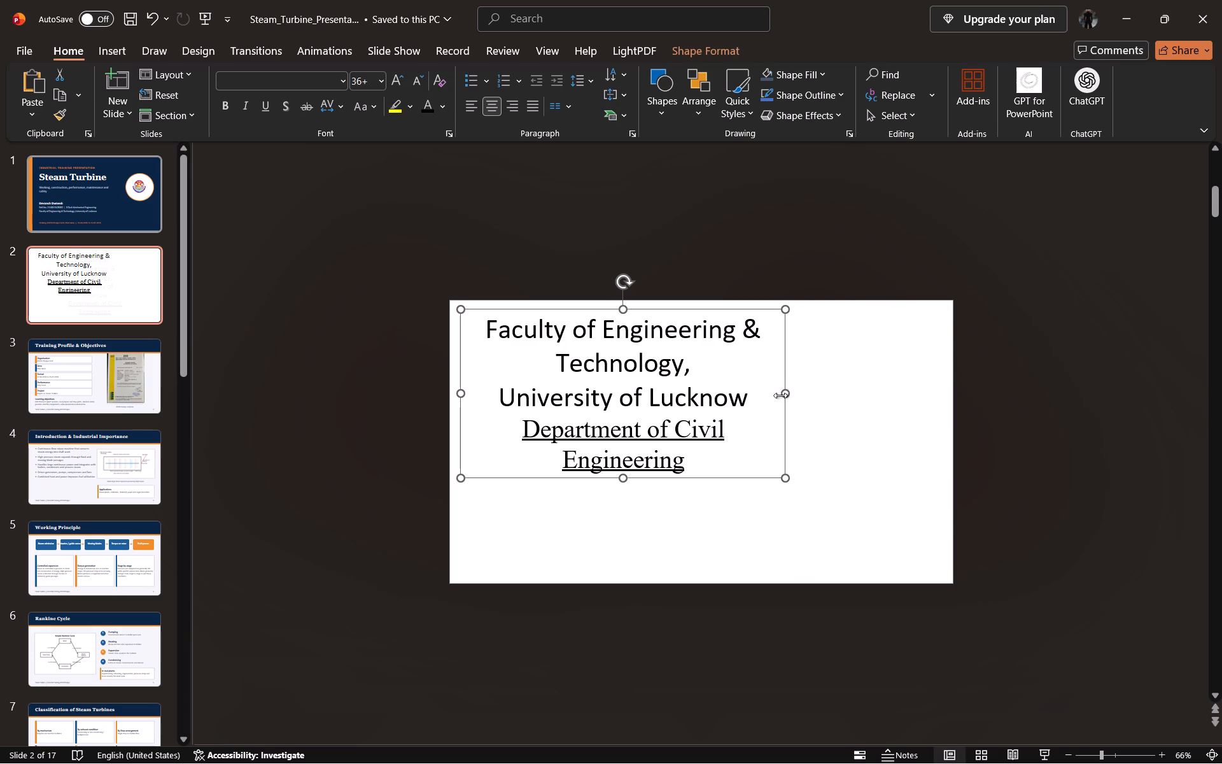
pyautogui.moveTo(780, 393); pyautogui.dragTo(950, 363)
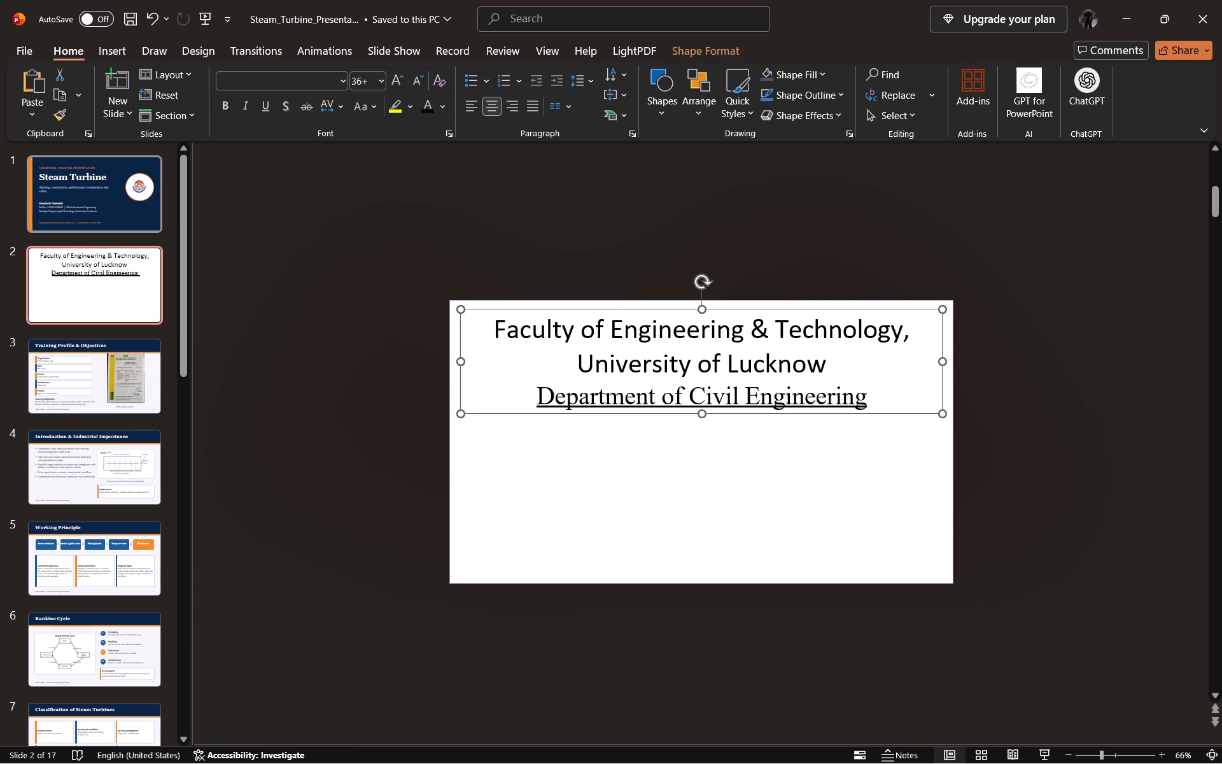
pyautogui.moveTo(881, 411); pyautogui.dragTo(887, 403)
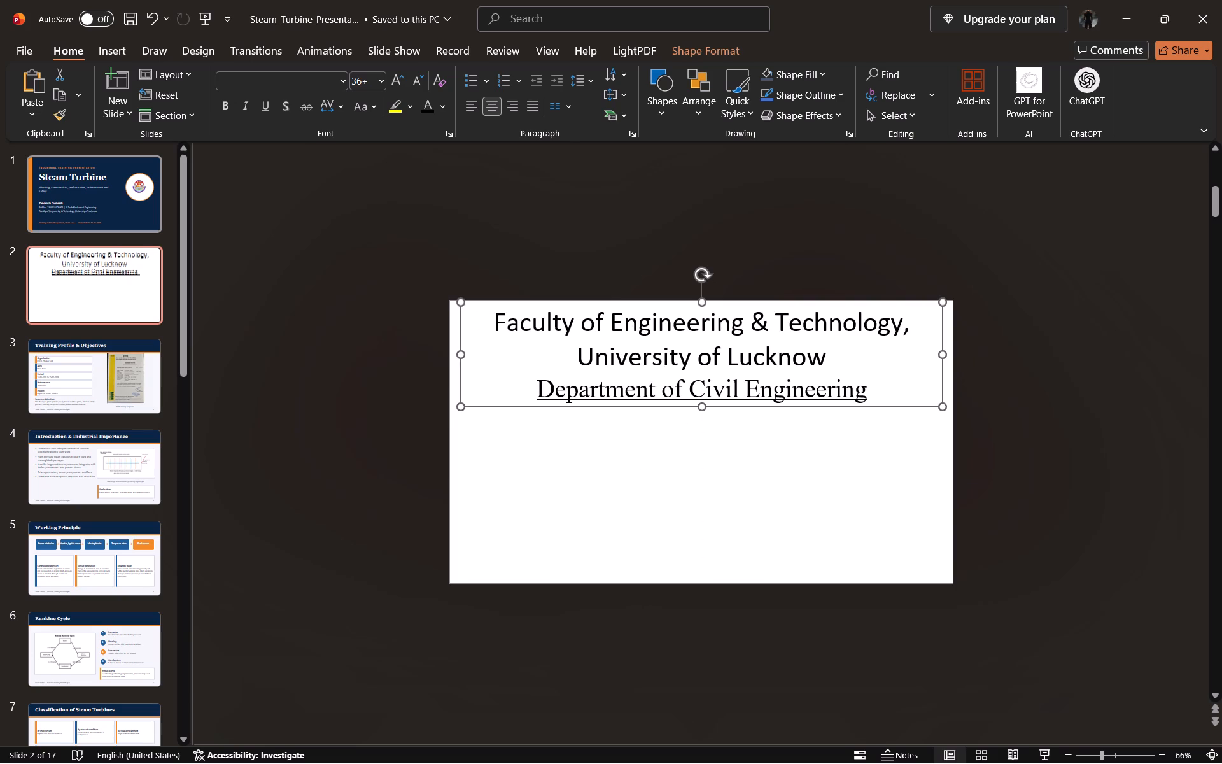
# Widen the university heading box on slide 2 beyond the slide's width and centre it at the slide's top edge.
pyautogui.moveTo(943, 352); pyautogui.dragTo(994, 339)
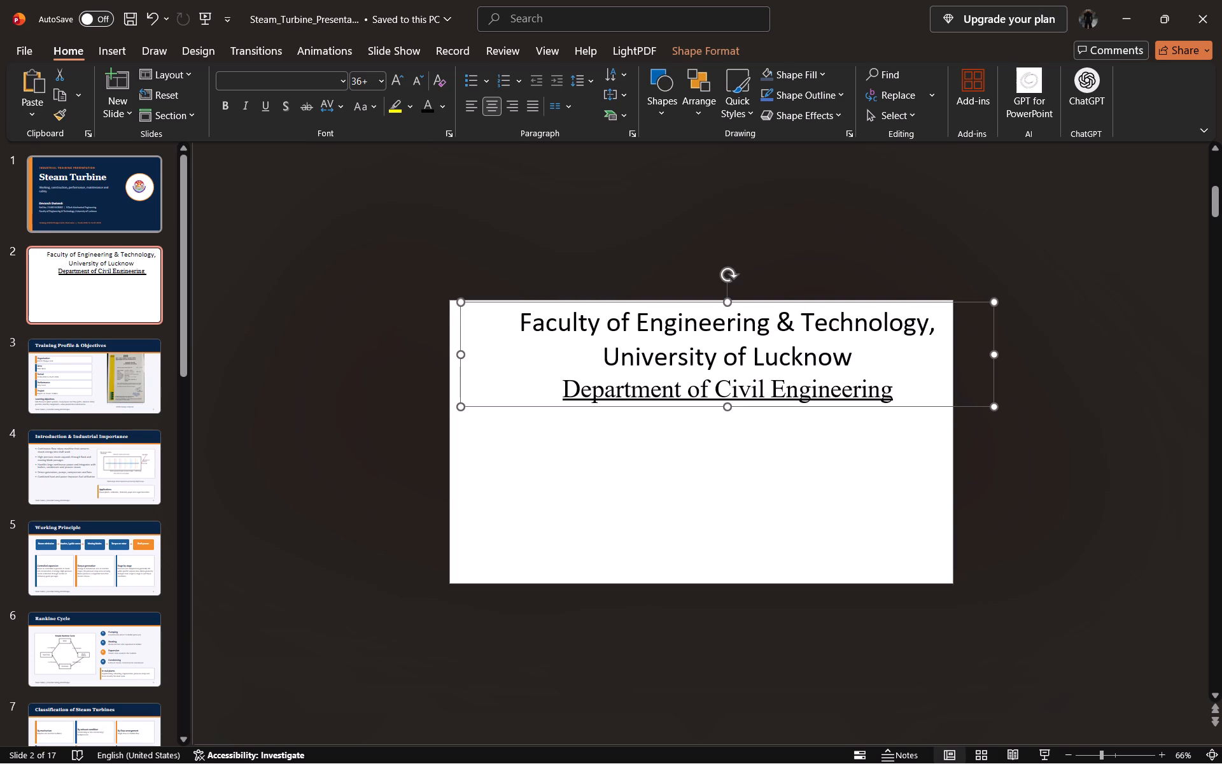
pyautogui.moveTo(534, 404); pyautogui.dragTo(494, 393)
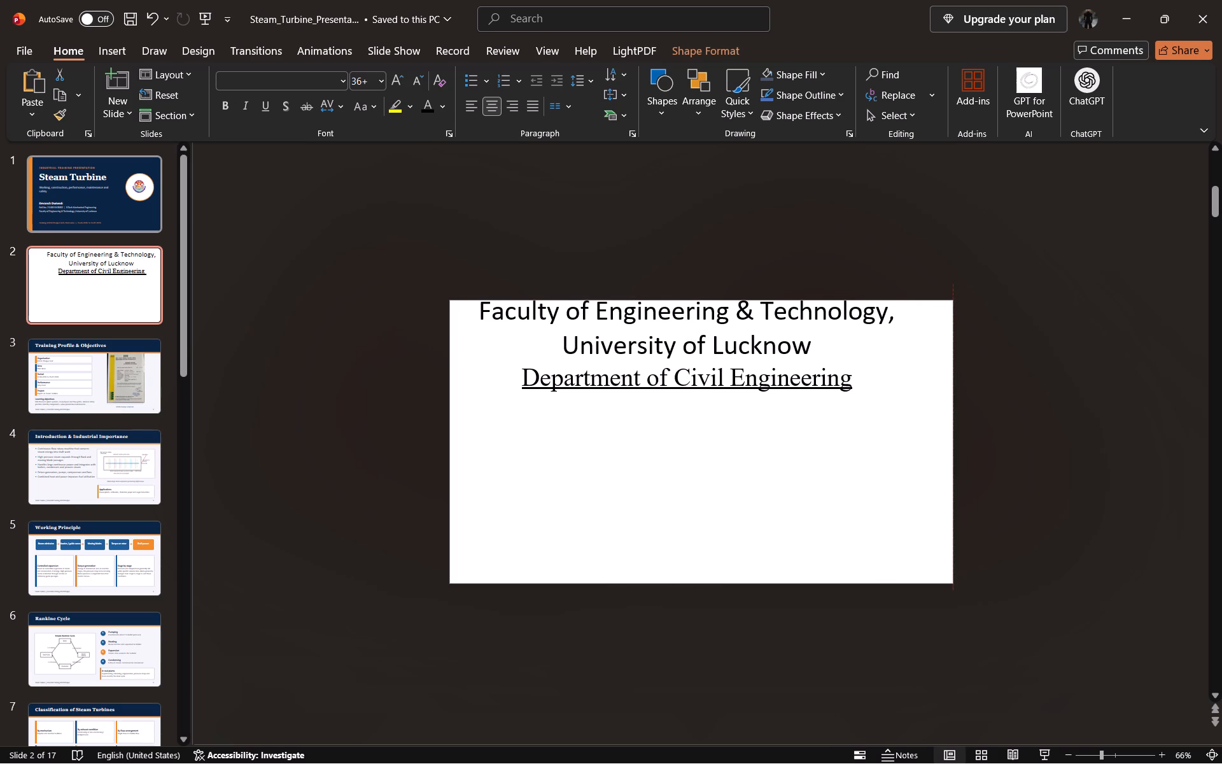
pyautogui.moveTo(494, 393); pyautogui.dragTo(505, 395)
pyautogui.click(291, 464)
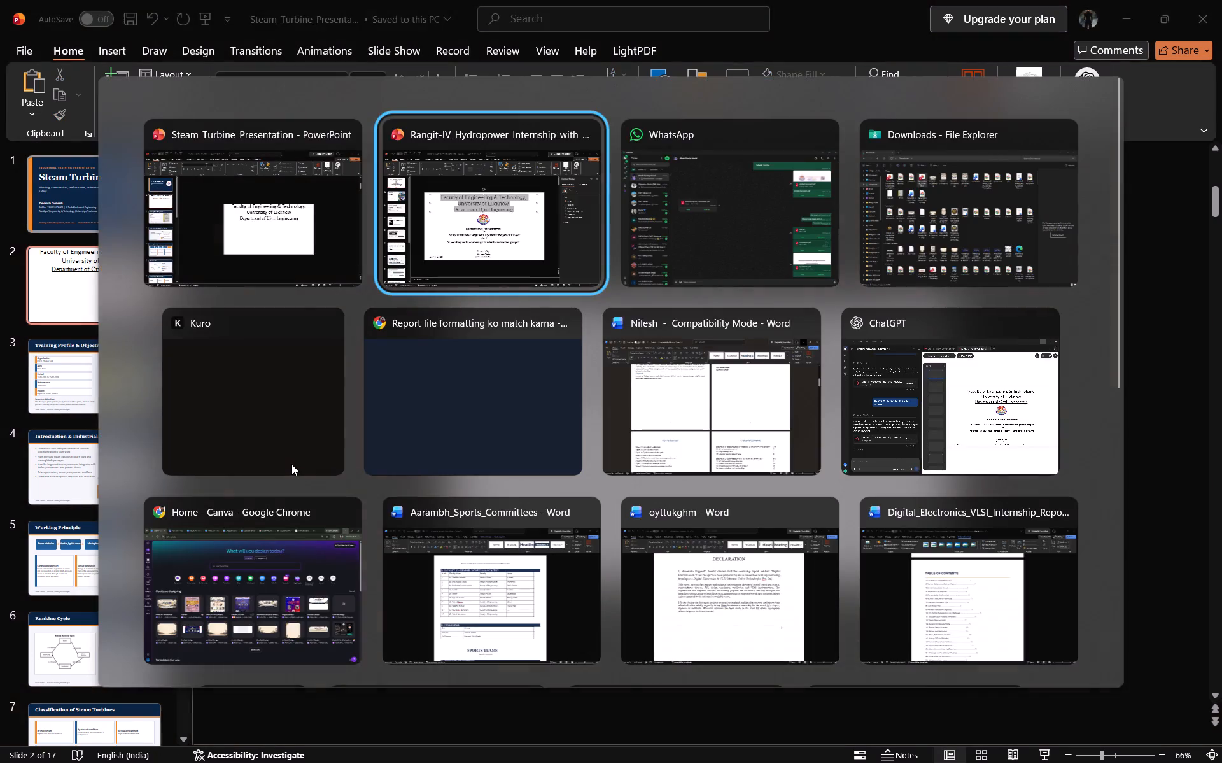
# Copy the university logo from the hydropower presentation's title slide and paste it onto slide 2, beneath the department line.
pyautogui.click(574, 399)
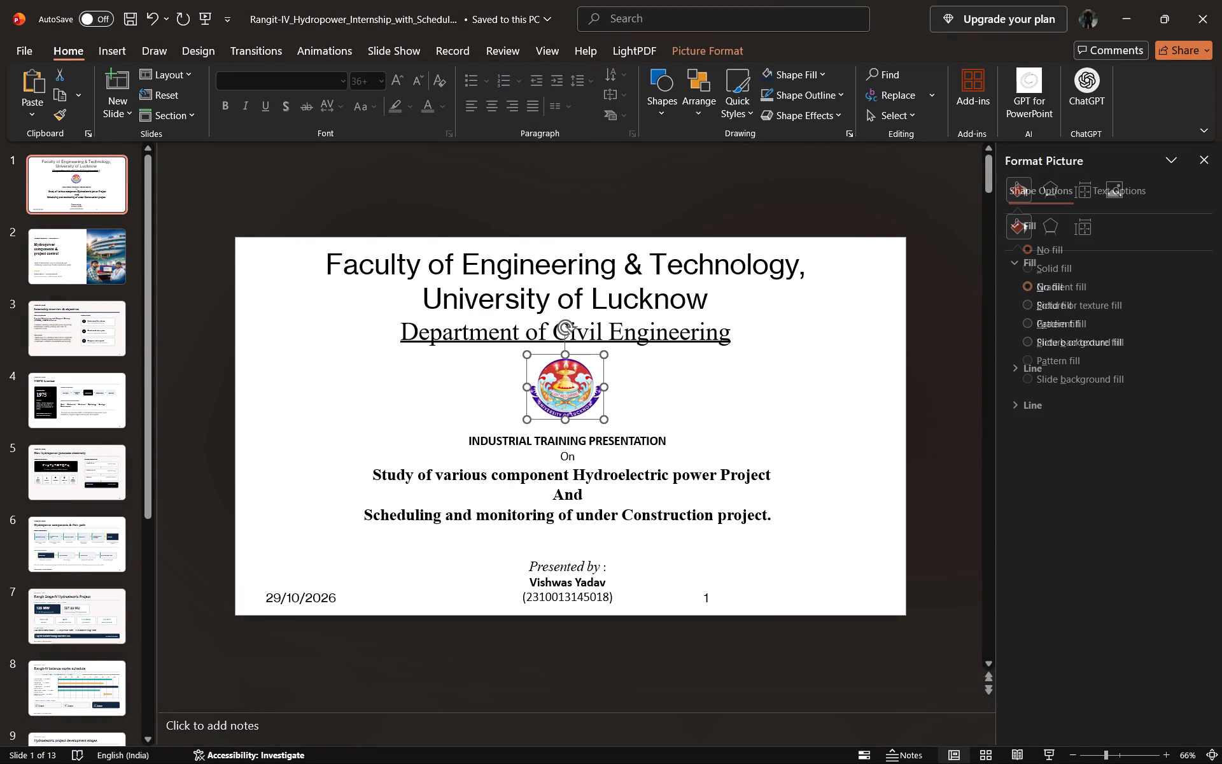
pyautogui.hotkey('ctrl', 'c')
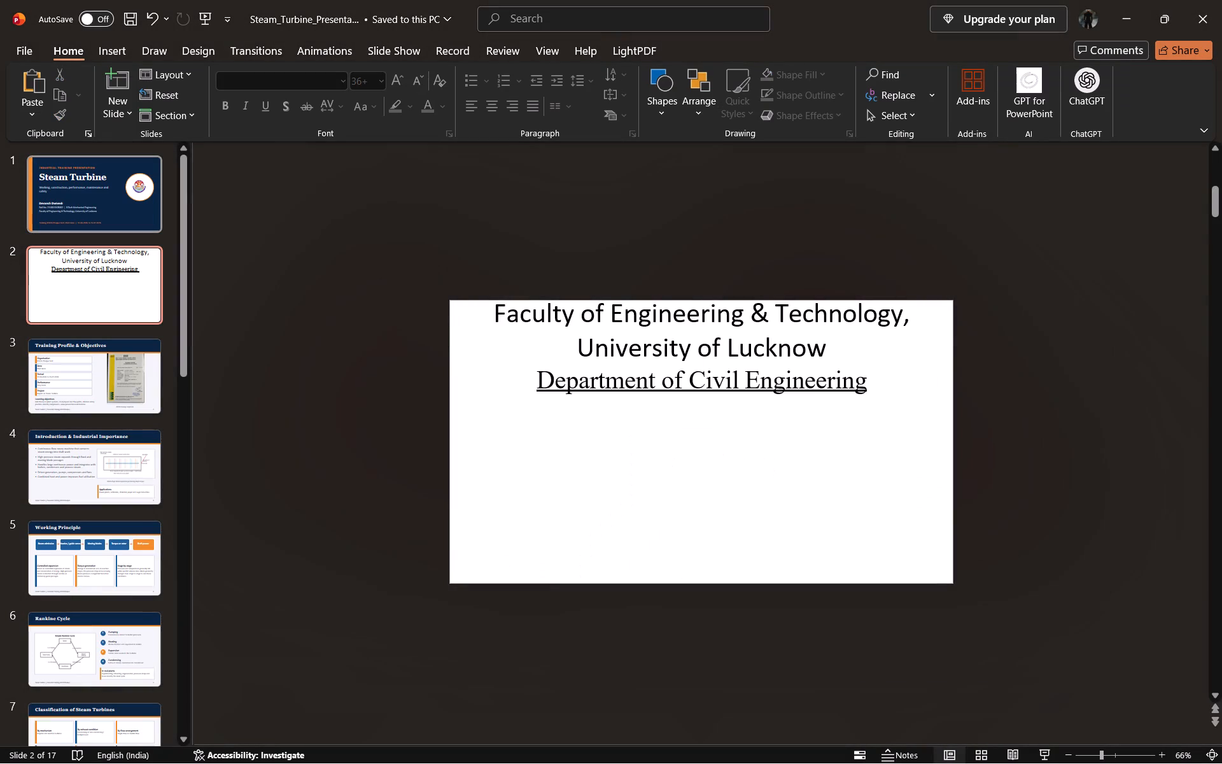
pyautogui.hotkey('ctrl', 'v')
pyautogui.moveTo(778, 446); pyautogui.dragTo(744, 439)
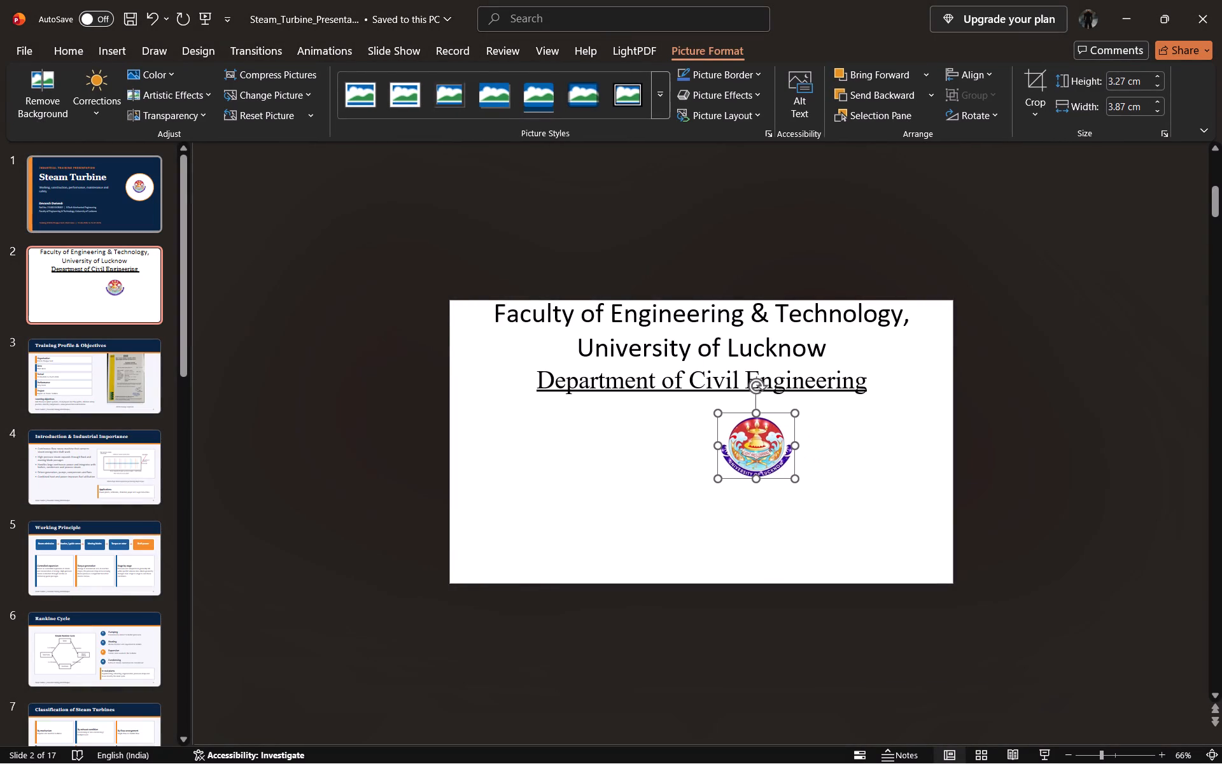
pyautogui.click(758, 437)
pyautogui.moveTo(716, 464); pyautogui.dragTo(647, 442)
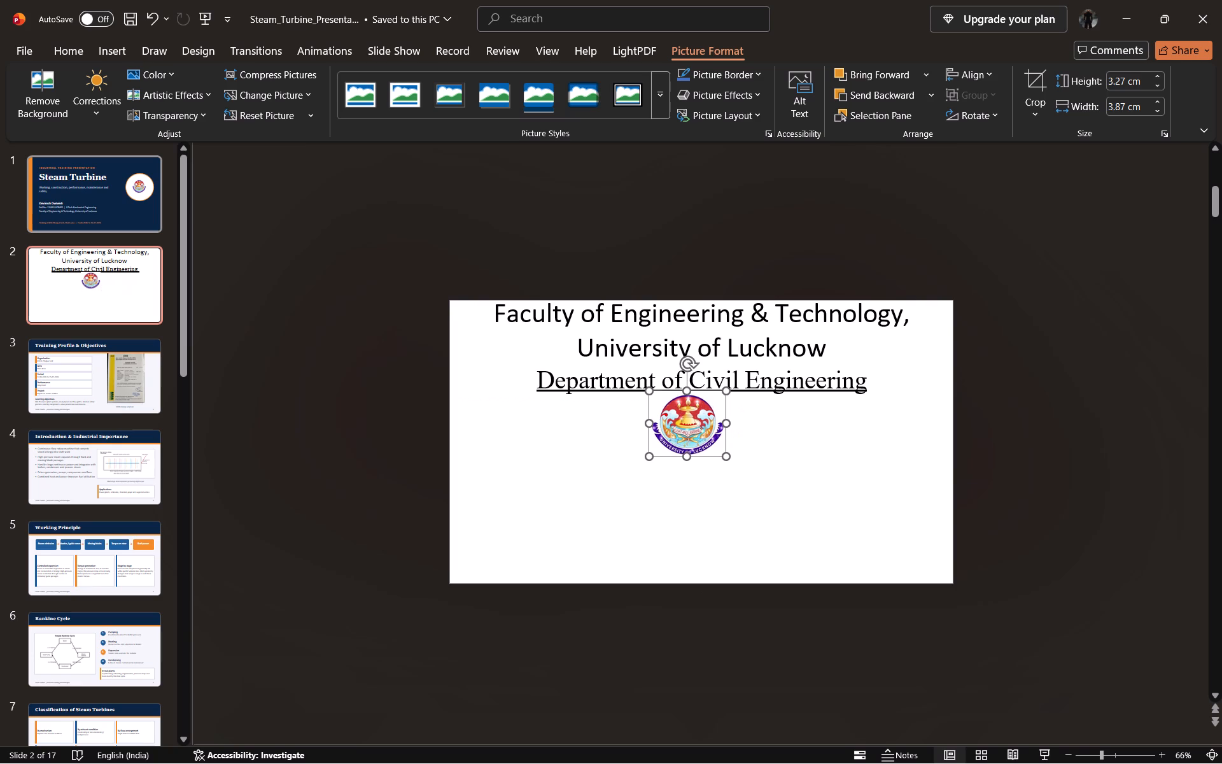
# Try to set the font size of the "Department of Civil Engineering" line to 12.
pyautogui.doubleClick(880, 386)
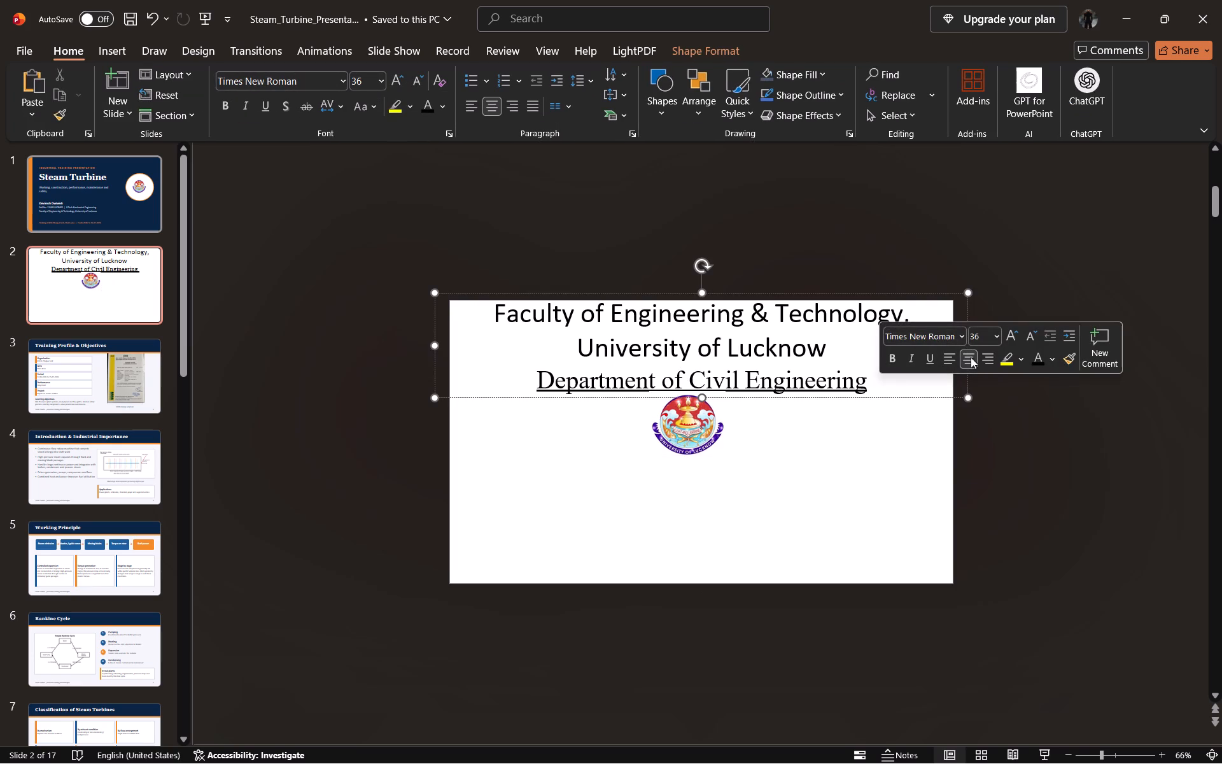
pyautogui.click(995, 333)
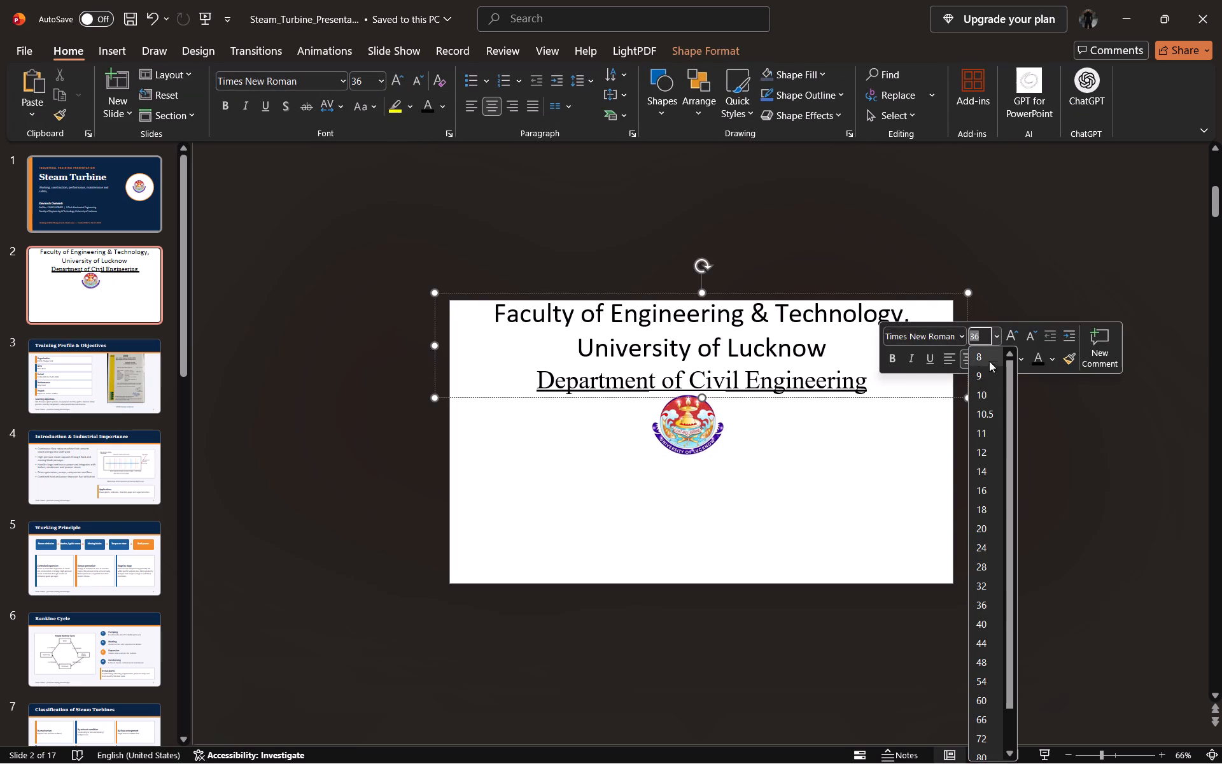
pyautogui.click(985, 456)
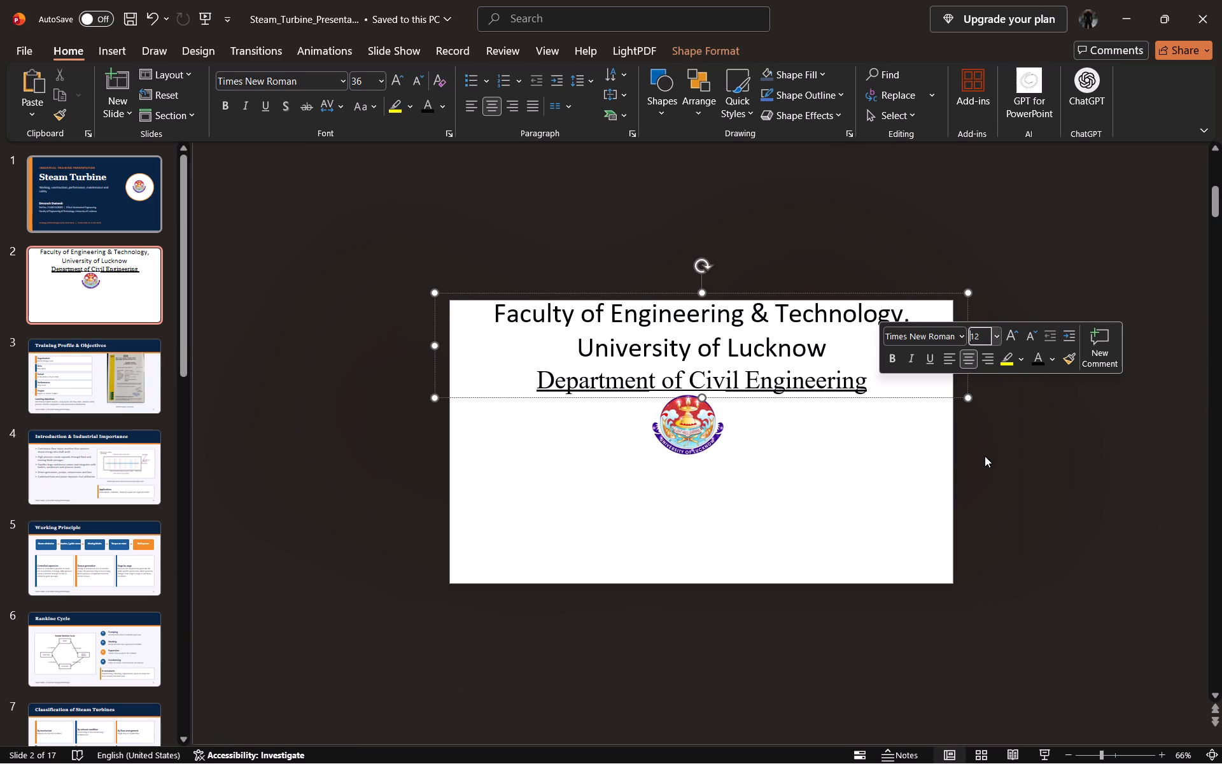
# Set all text in slide 2's university heading box to font size 28.
pyautogui.click(880, 381)
pyautogui.hotkey('ctrl', 'a')
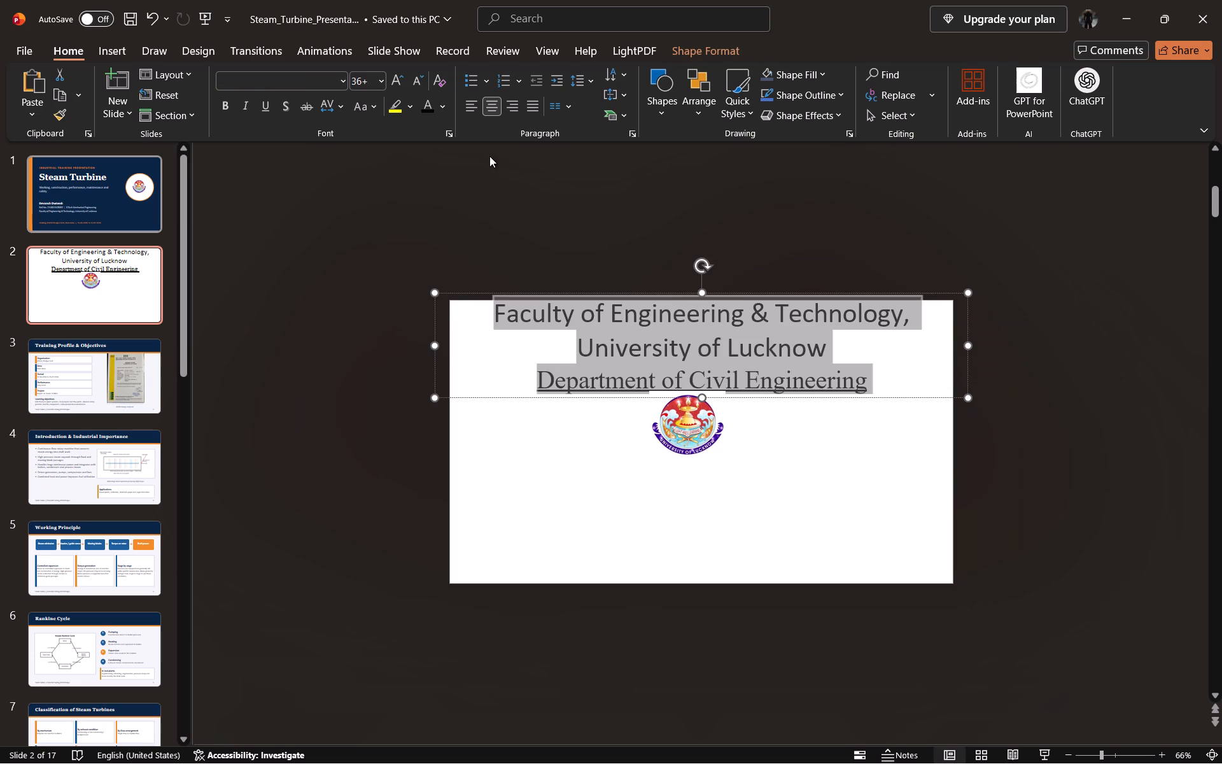
pyautogui.click(383, 77)
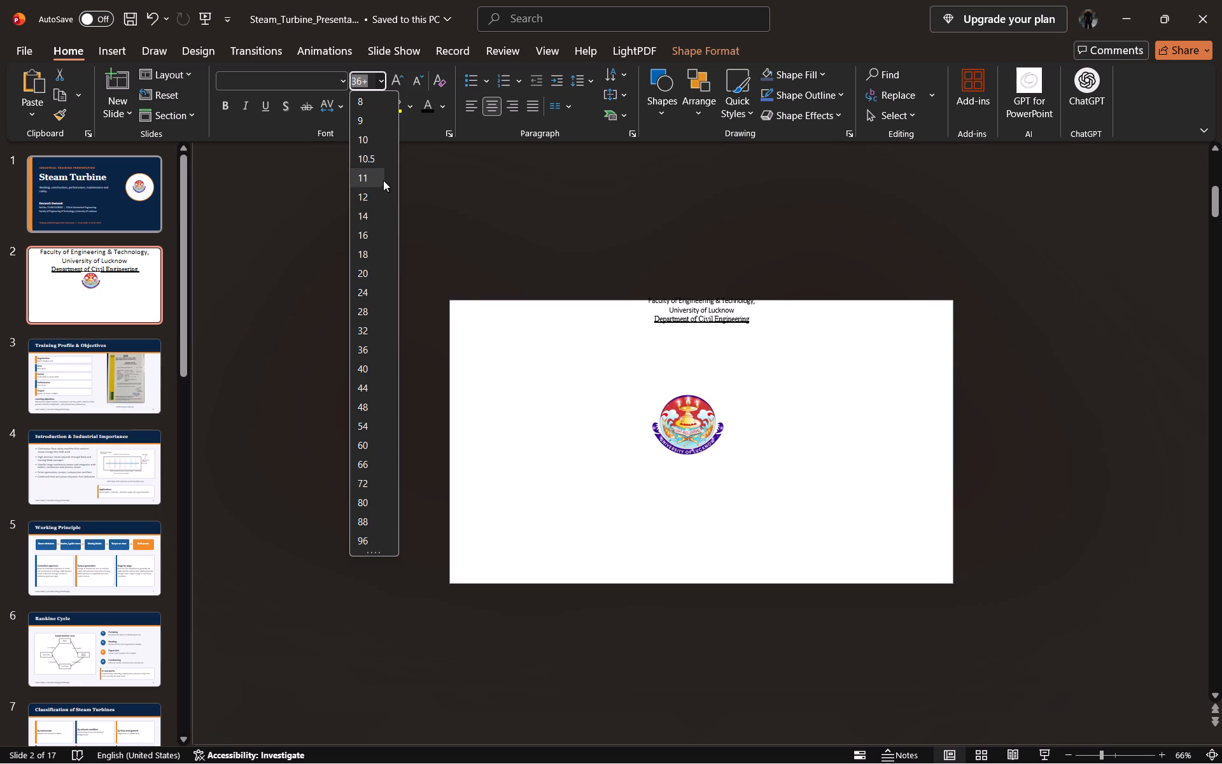
pyautogui.click(371, 306)
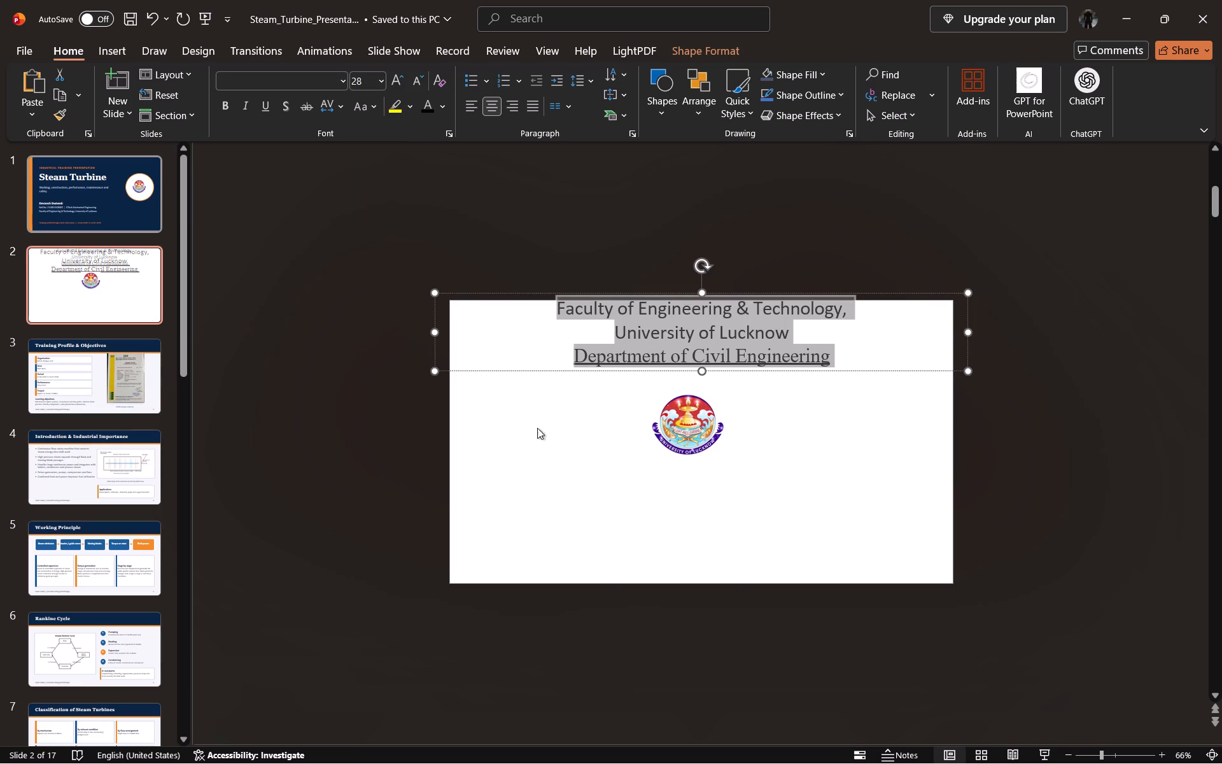
# Reduce the university logo's height slightly and move it up directly beneath the department line, near the slide's centre.
pyautogui.click(694, 423)
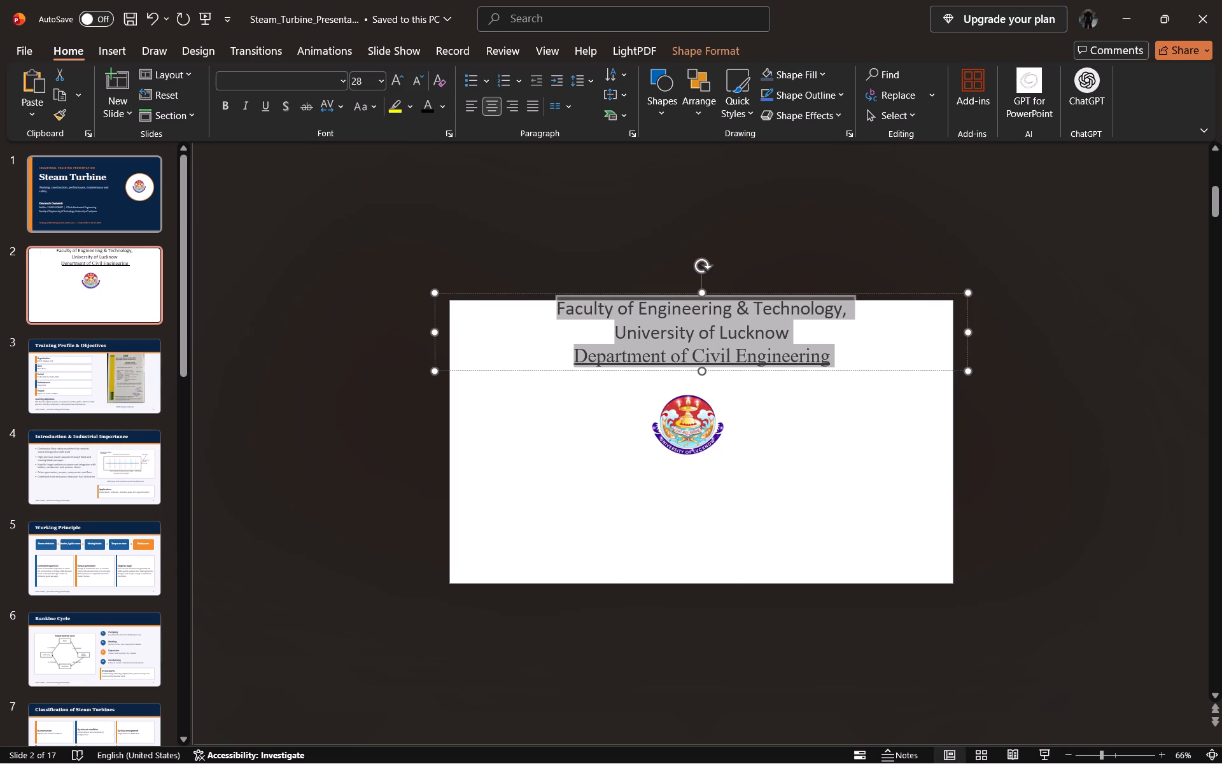
pyautogui.click(694, 418)
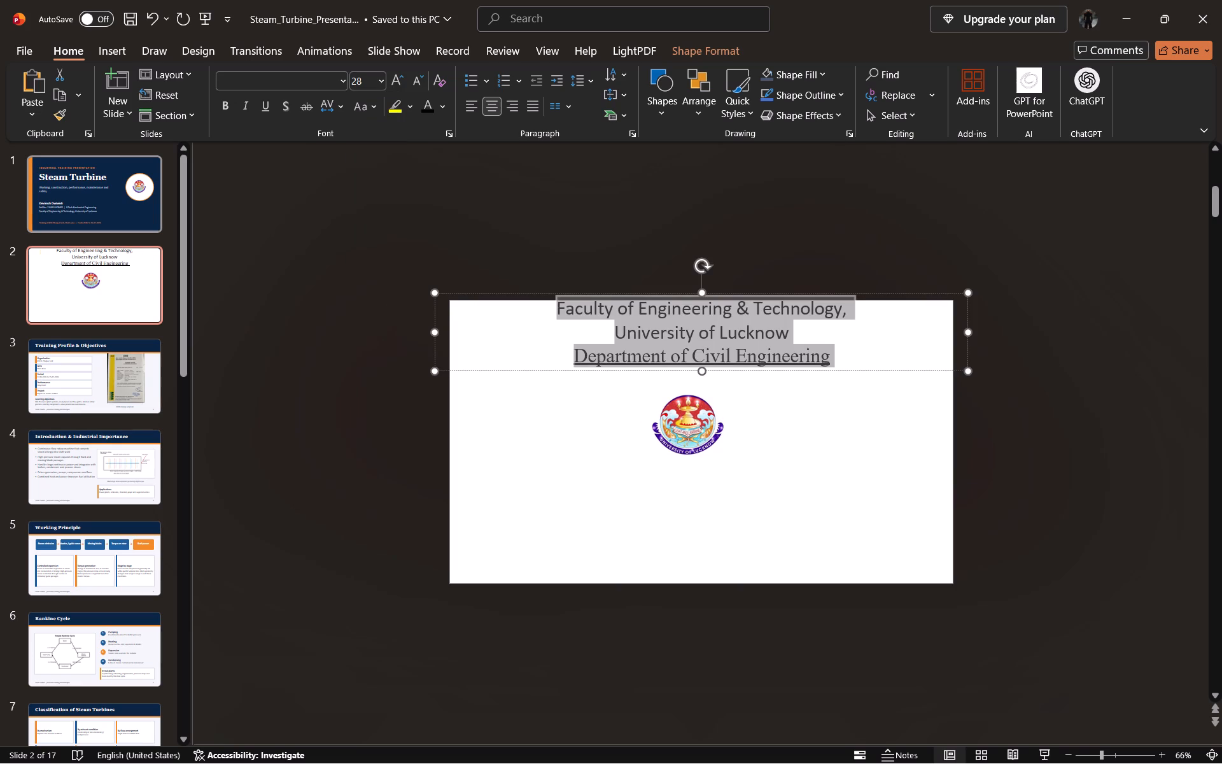
pyautogui.click(696, 437)
pyautogui.click(706, 415)
pyautogui.click(794, 430)
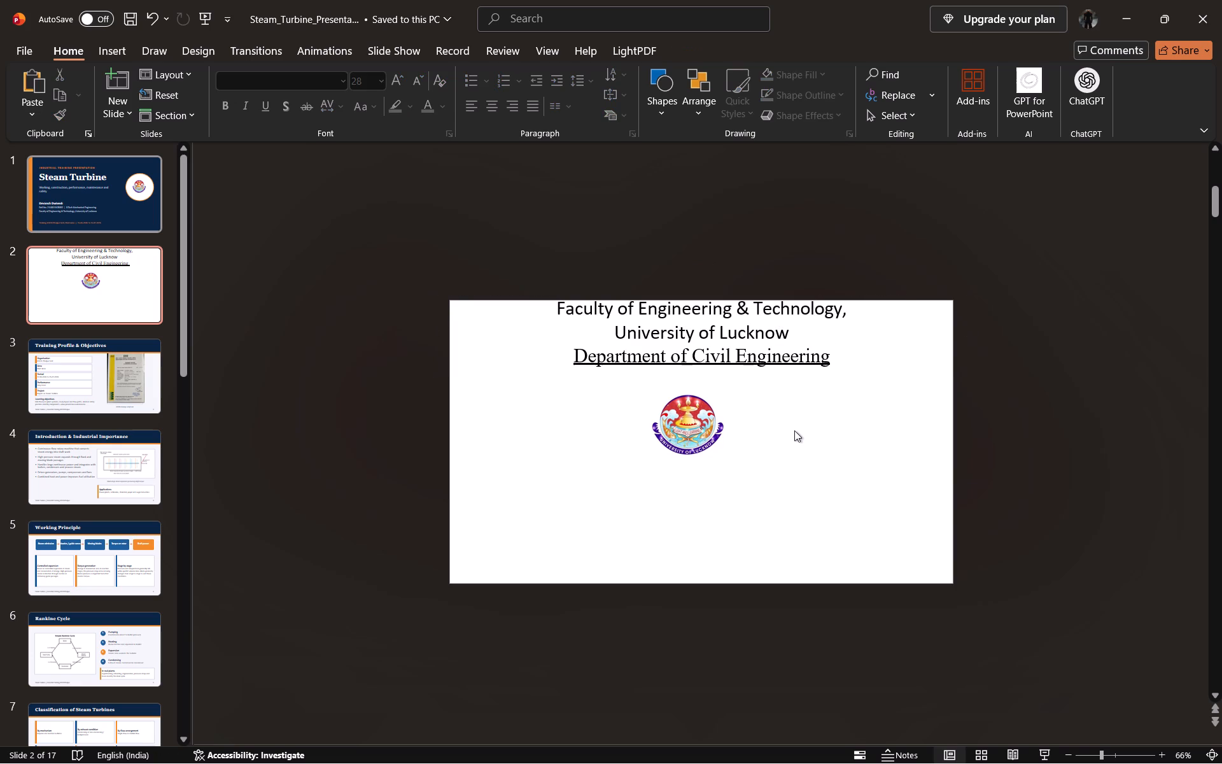
pyautogui.click(680, 434)
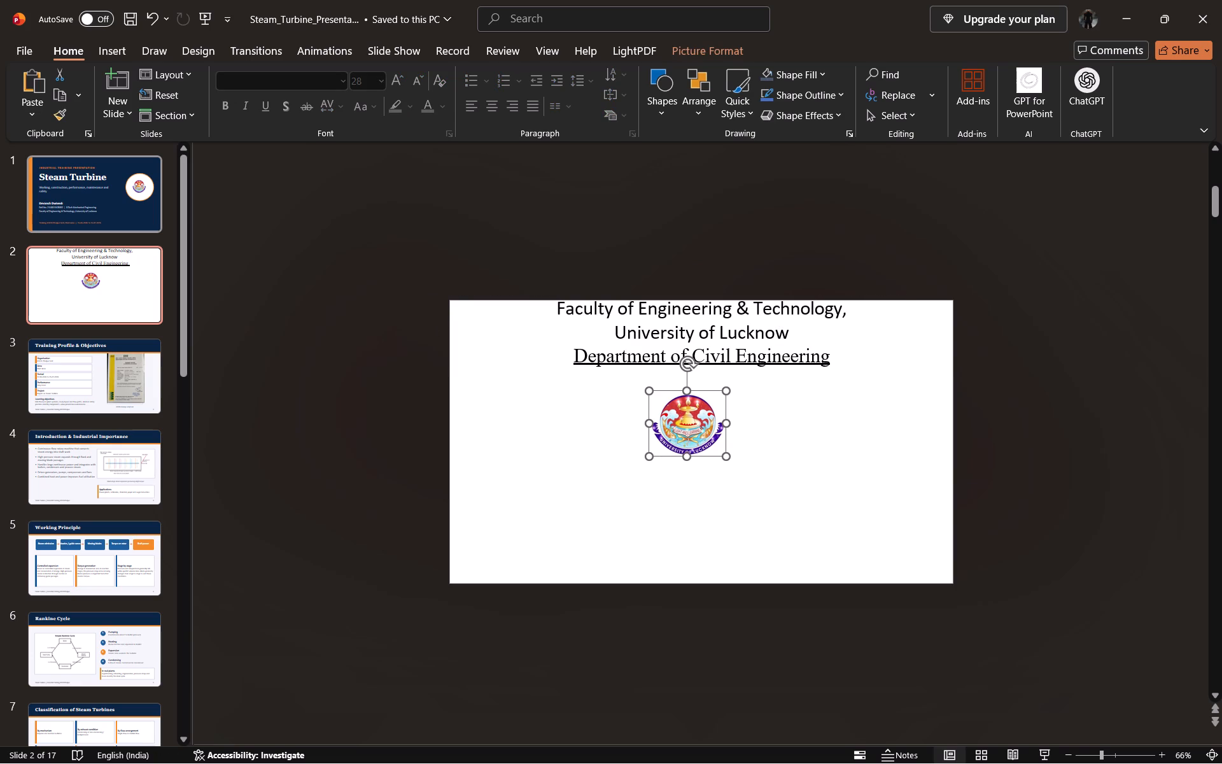
pyautogui.moveTo(685, 388); pyautogui.dragTo(681, 407)
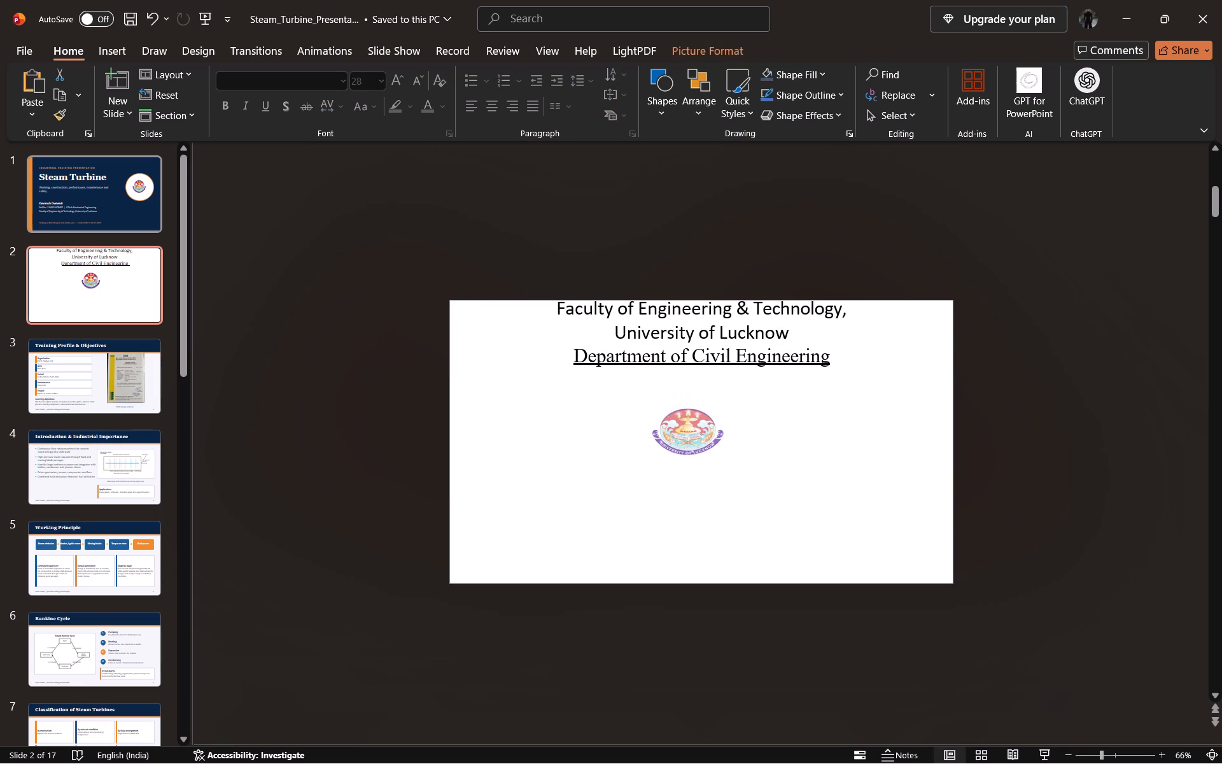
pyautogui.moveTo(681, 407); pyautogui.dragTo(680, 395)
pyautogui.click(691, 427)
pyautogui.moveTo(691, 427); pyautogui.dragTo(714, 399)
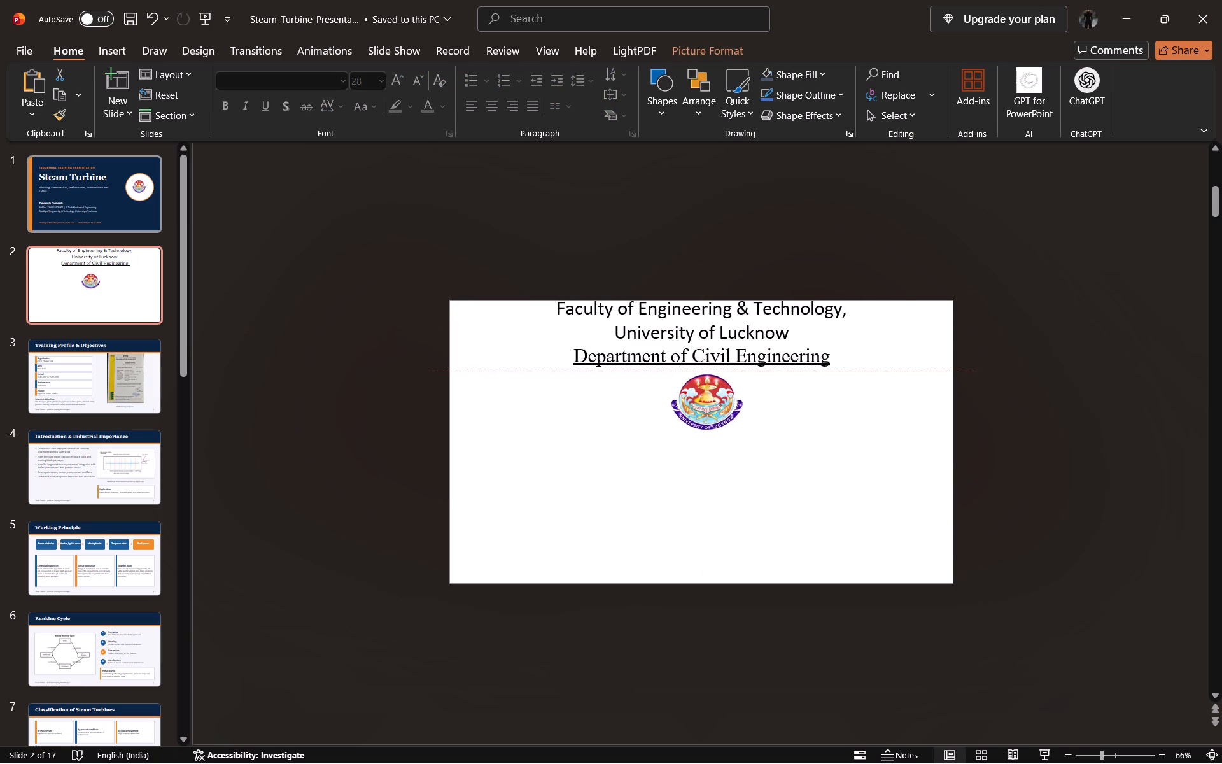
pyautogui.moveTo(714, 399); pyautogui.dragTo(698, 399)
pyautogui.click(621, 498)
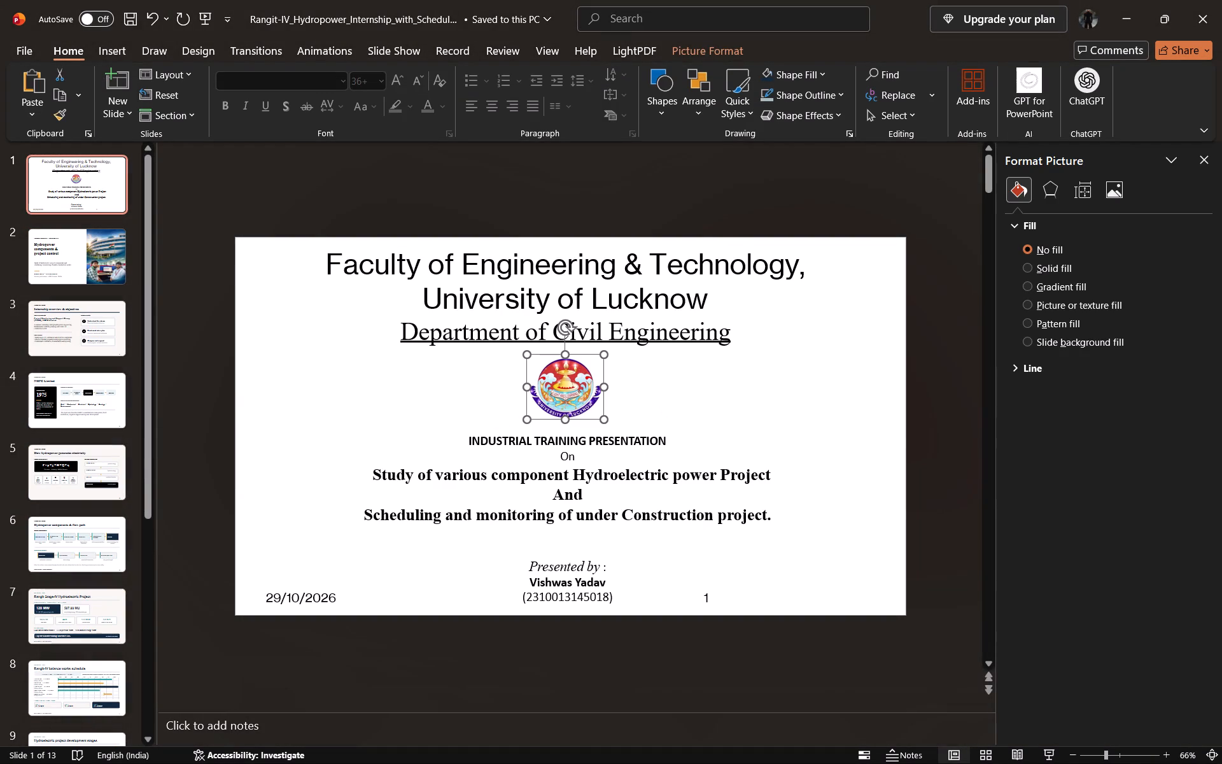
# Copy the full "INDUSTRIAL TRAINING PRESENTATION" and "Presented by" text block from the hydropower title slide and paste it onto slide 2.
pyautogui.click(474, 442)
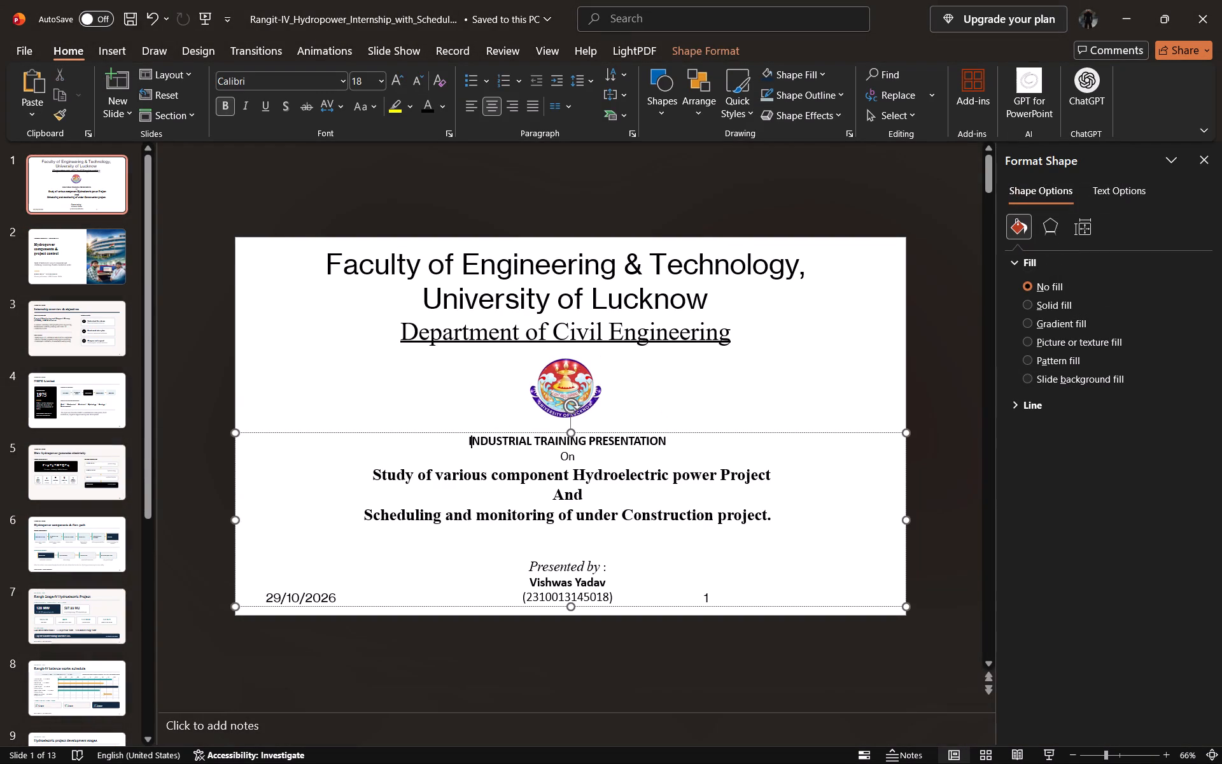
pyautogui.hotkey('ctrl', 'a')
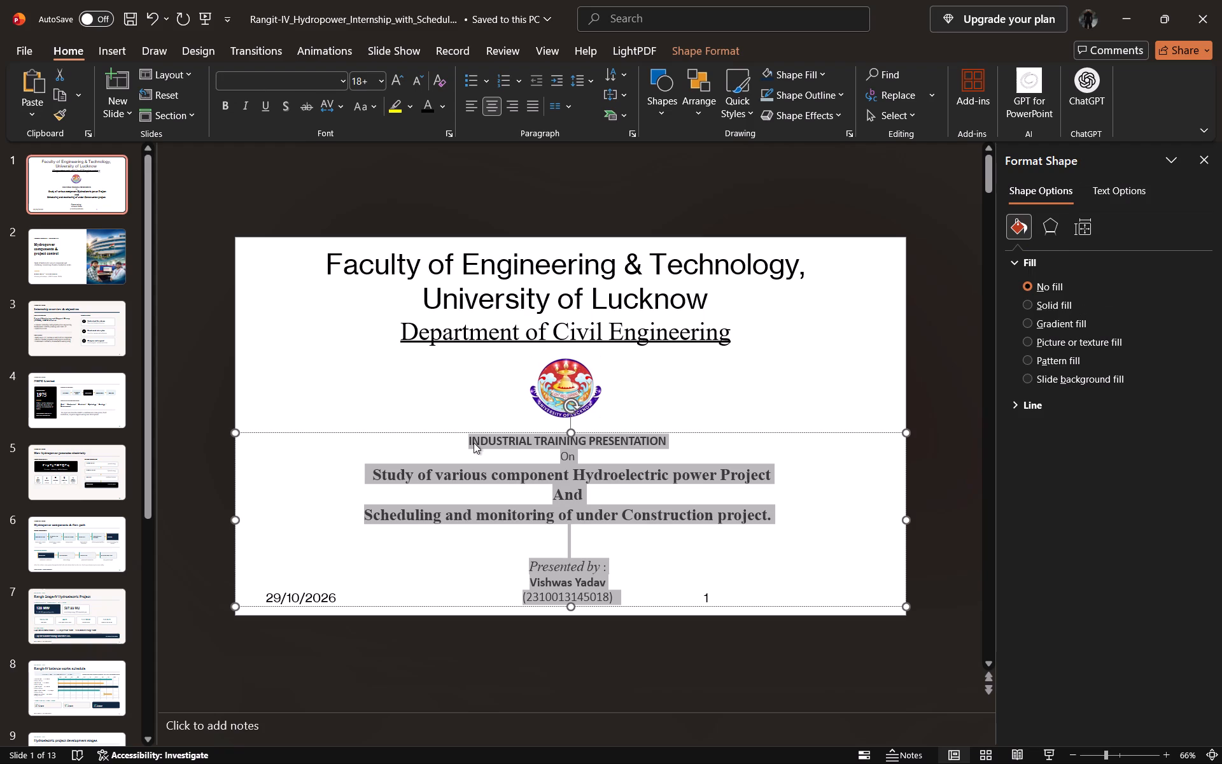
pyautogui.hotkey('ctrl', 'c')
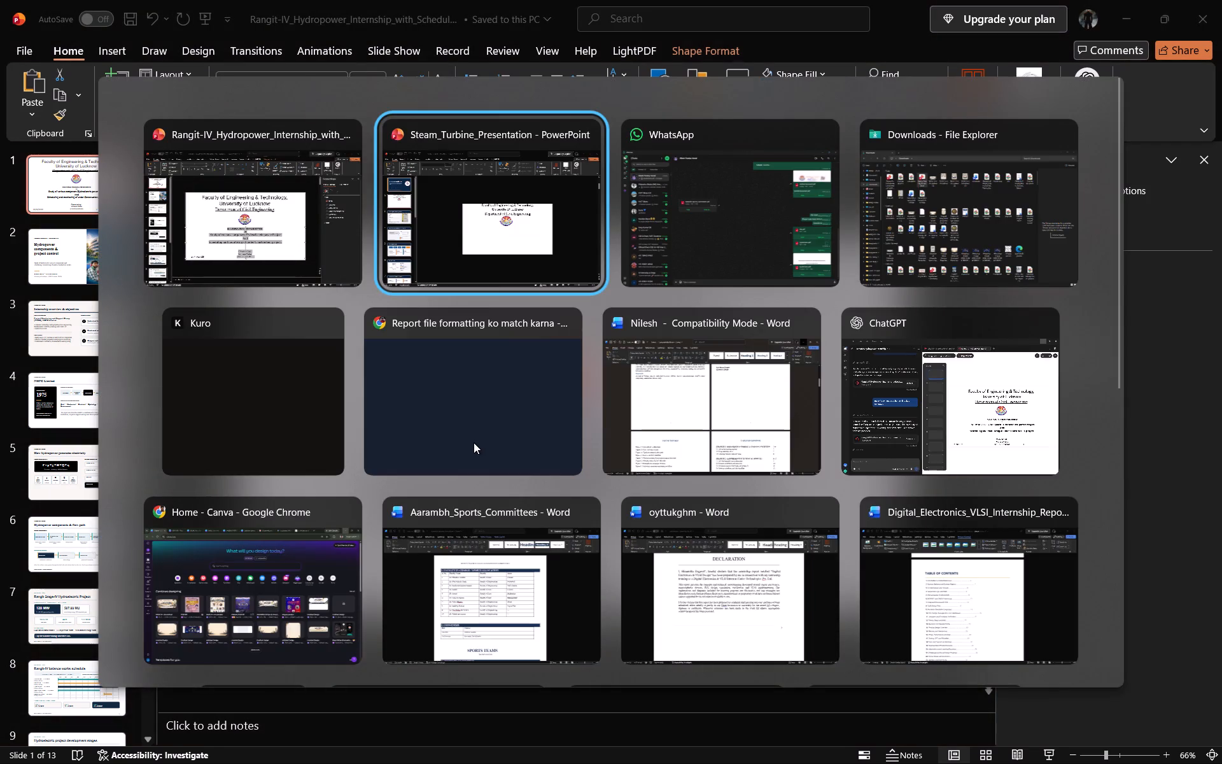
pyautogui.hotkey('ctrl', 'v')
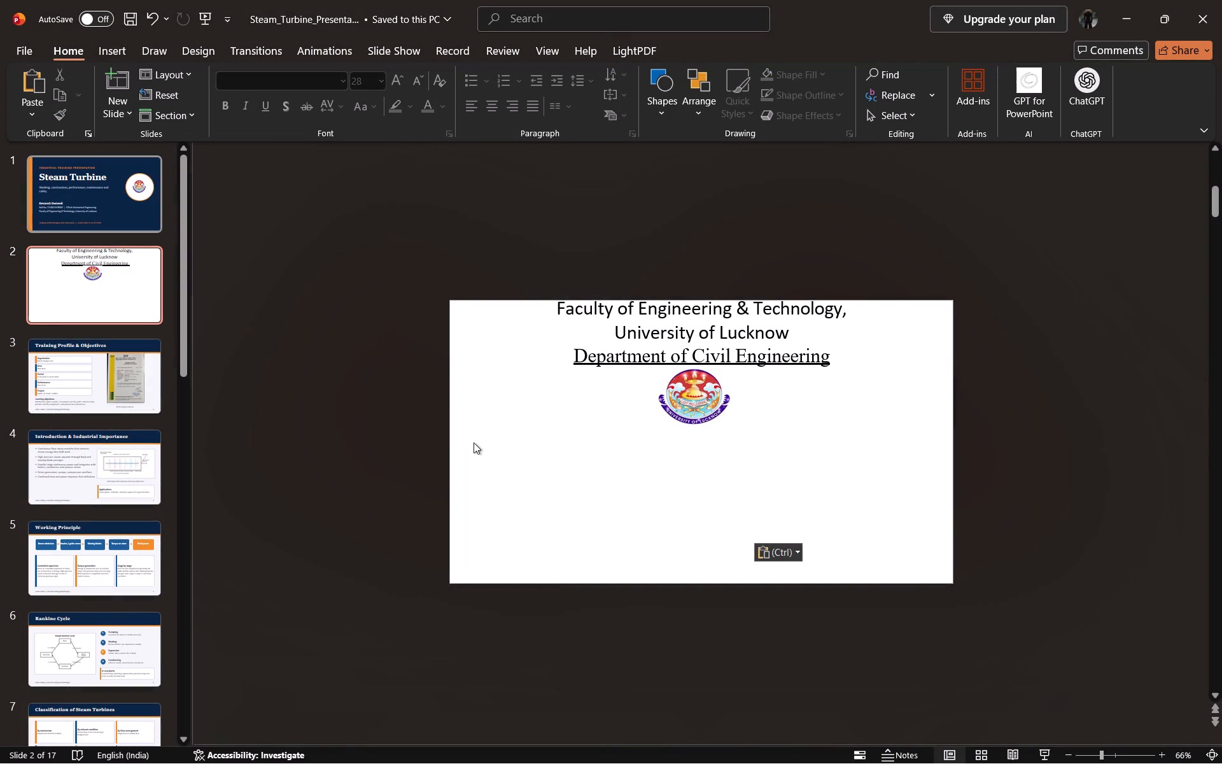
pyautogui.click(565, 552)
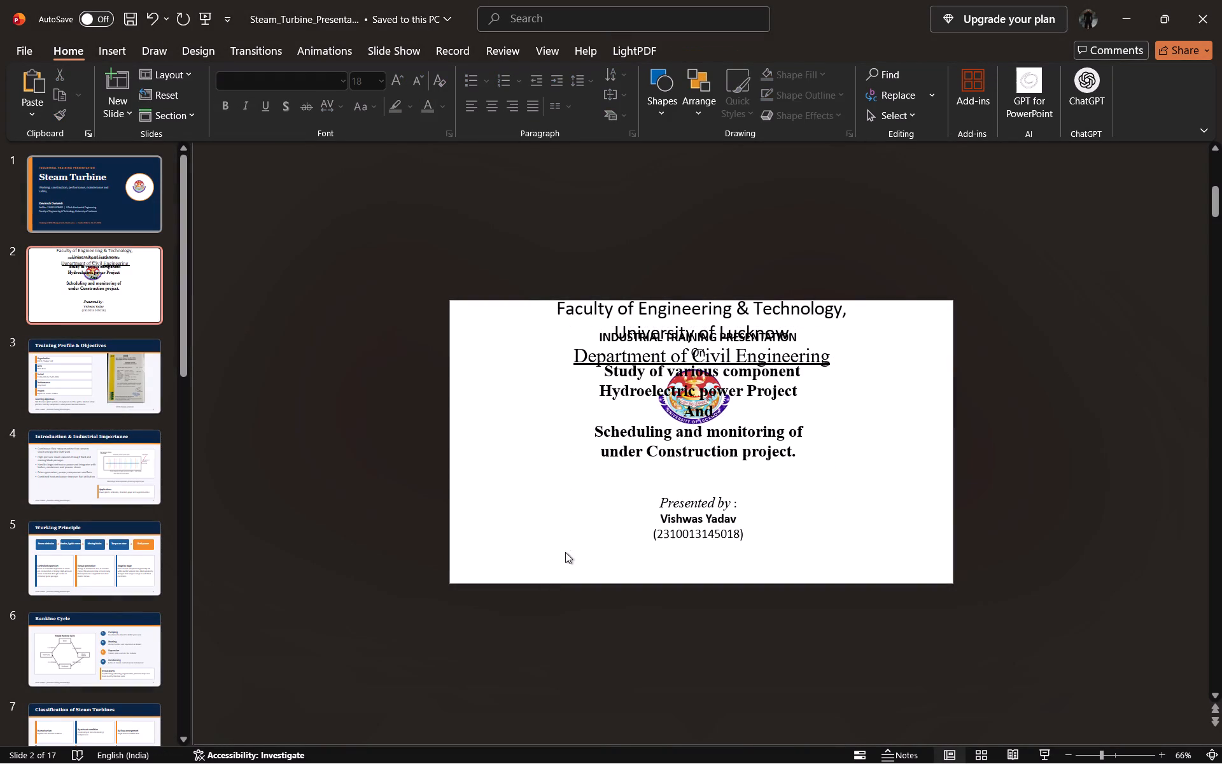
# Widen the pasted training-details text box by extending its left side just past slide 2's left edge.
pyautogui.click(696, 478)
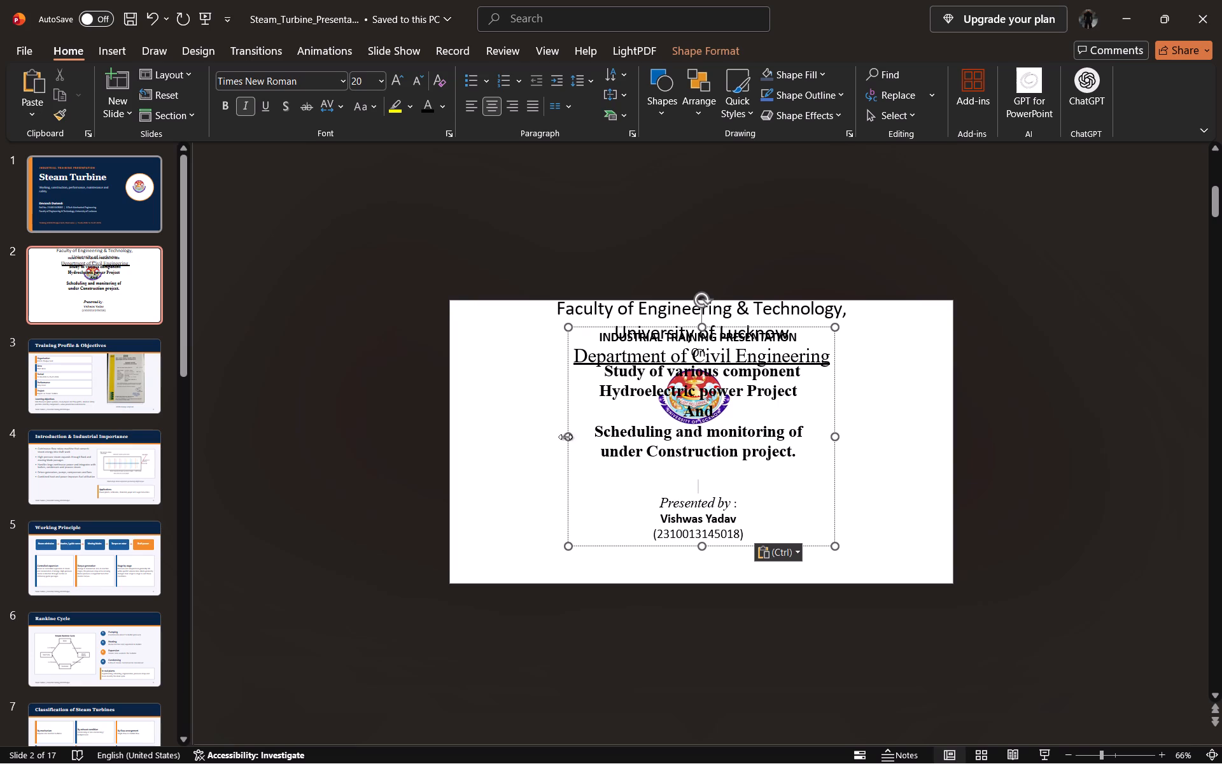
pyautogui.moveTo(565, 438); pyautogui.dragTo(423, 483)
pyautogui.moveTo(707, 506); pyautogui.dragTo(809, 559)
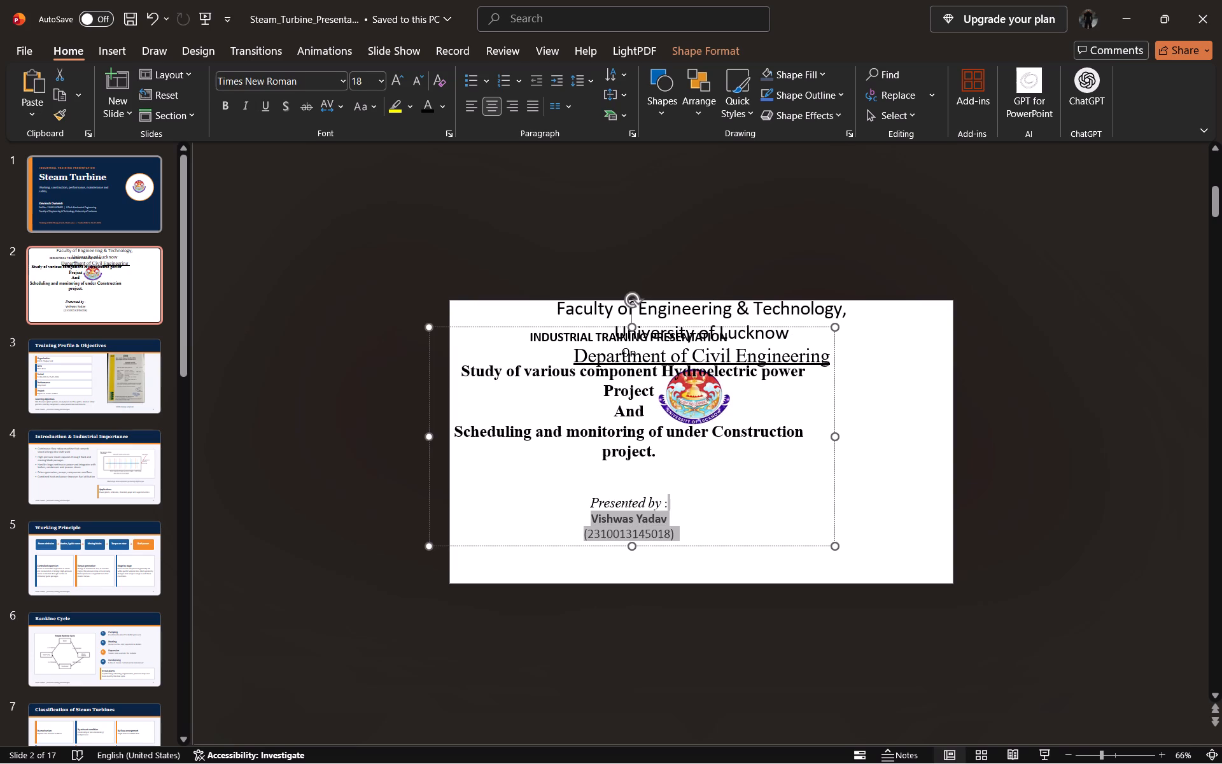
pyautogui.moveTo(809, 559); pyautogui.dragTo(829, 565)
# Set all text in the pasted training-details box to font size 16.
pyautogui.click(755, 523)
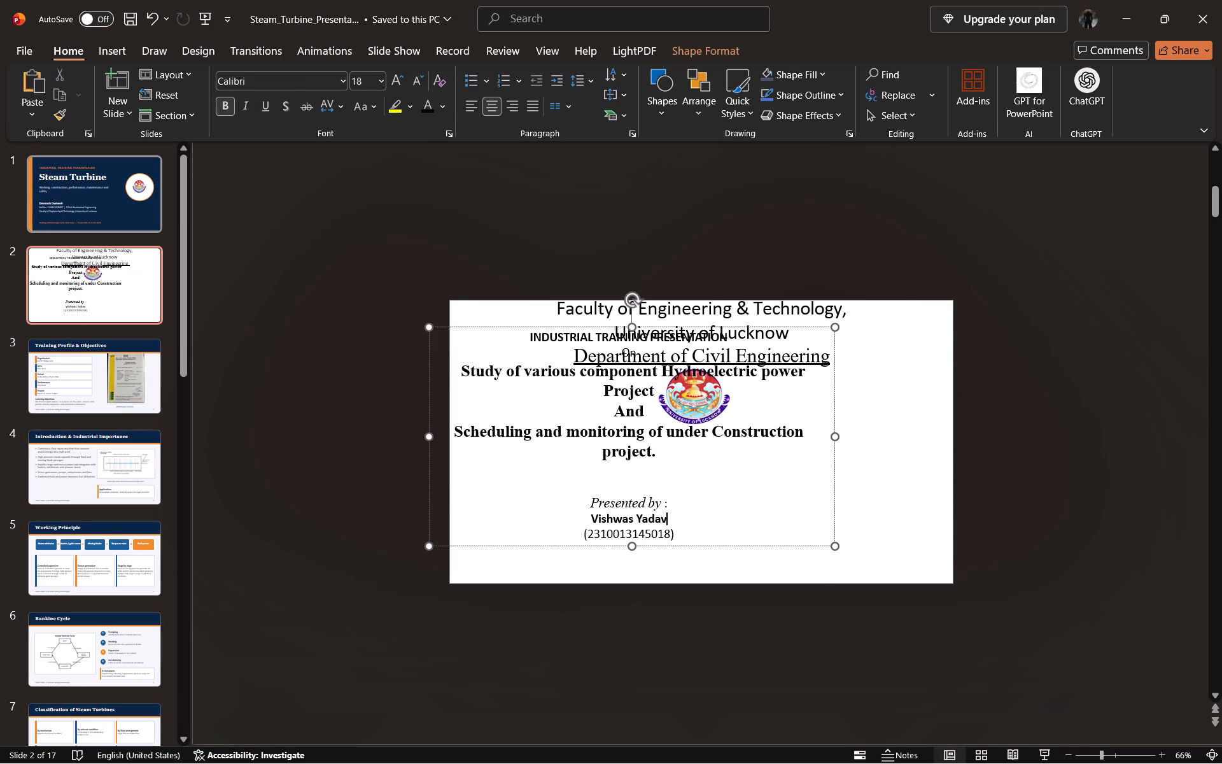
pyautogui.hotkey('ctrl', 'a')
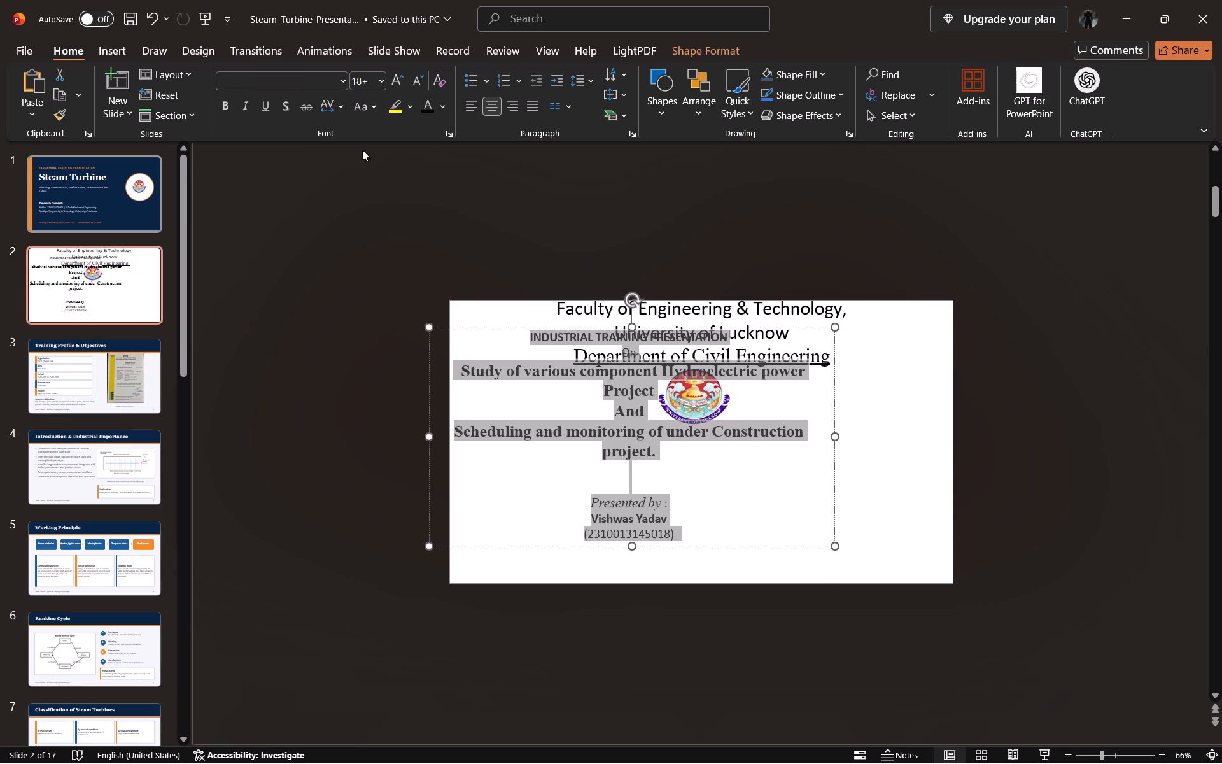
pyautogui.click(381, 80)
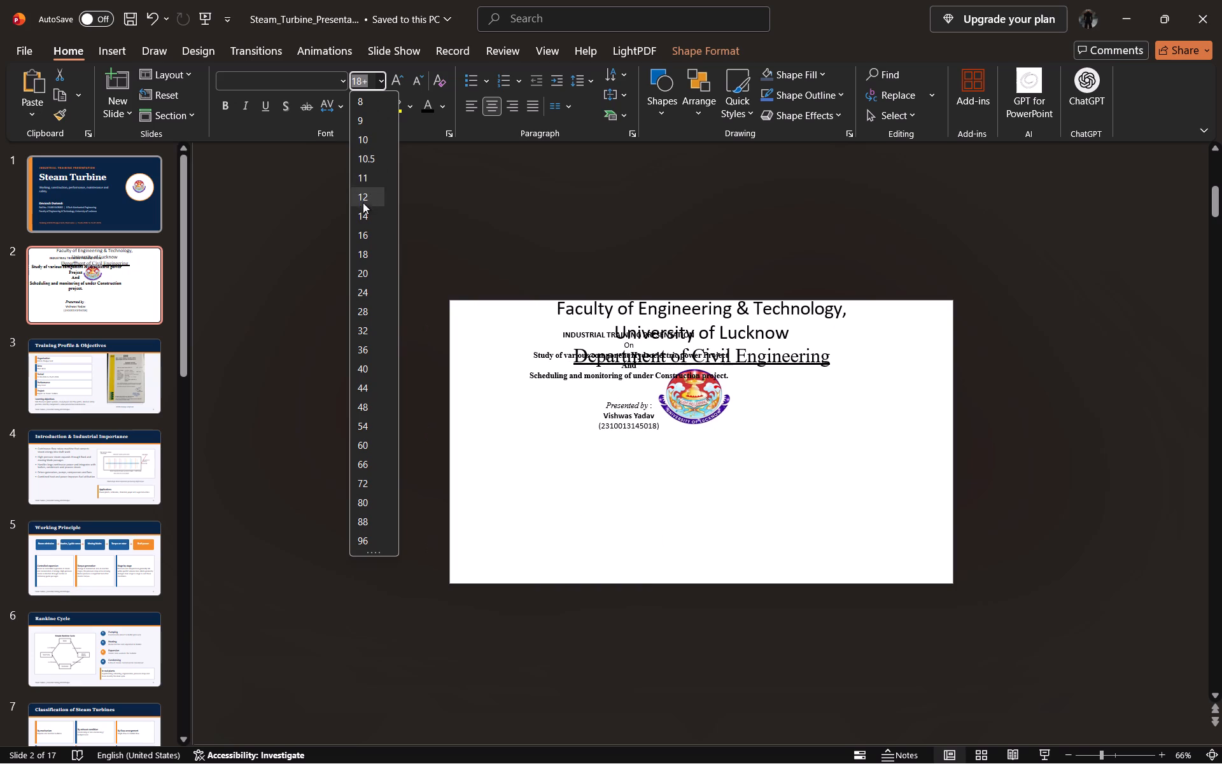
pyautogui.click(366, 230)
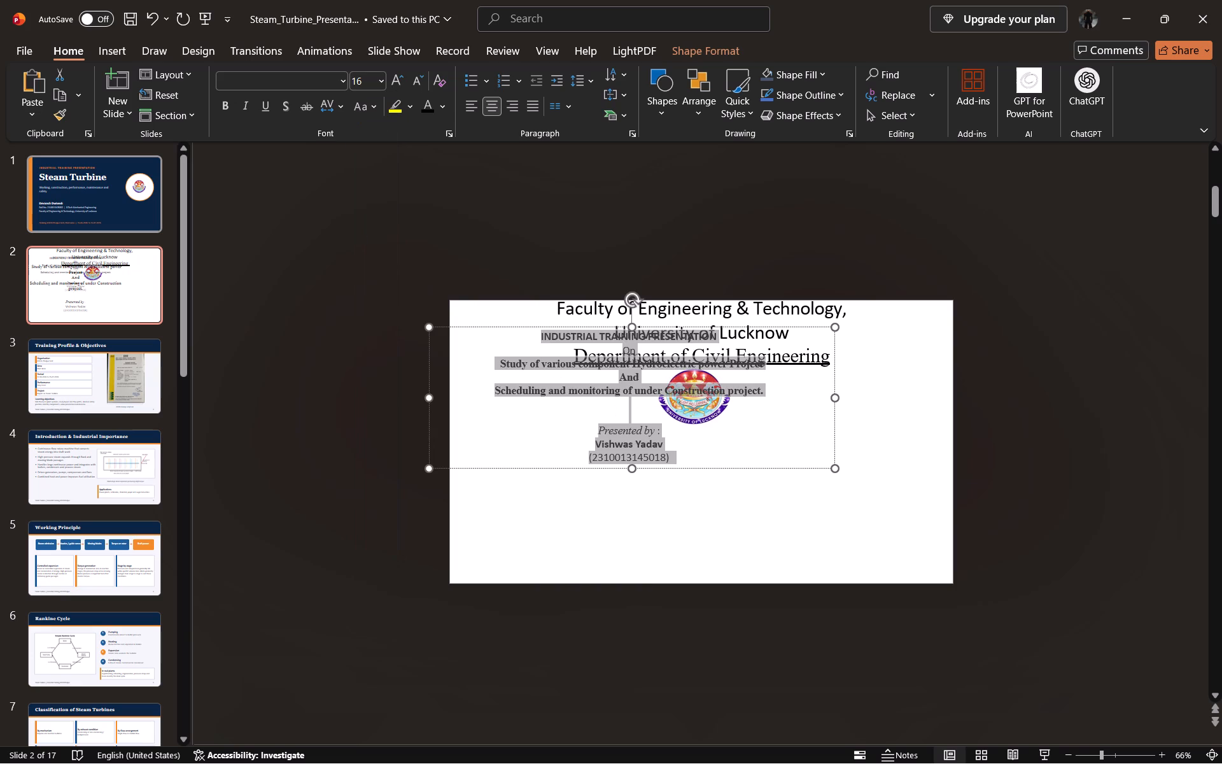
# Move the training-details text box beneath the university logo and centre it horizontally on slide 2.
pyautogui.moveTo(726, 467); pyautogui.dragTo(794, 527)
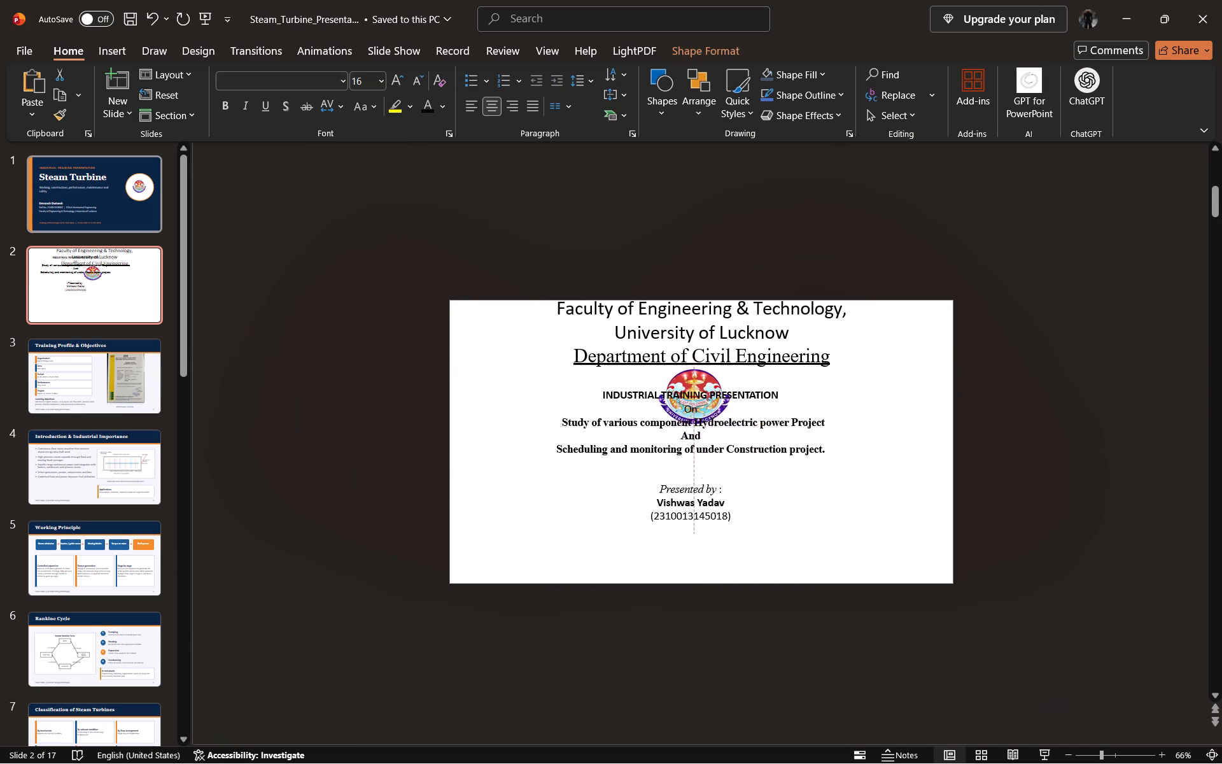
pyautogui.moveTo(794, 527); pyautogui.dragTo(795, 581)
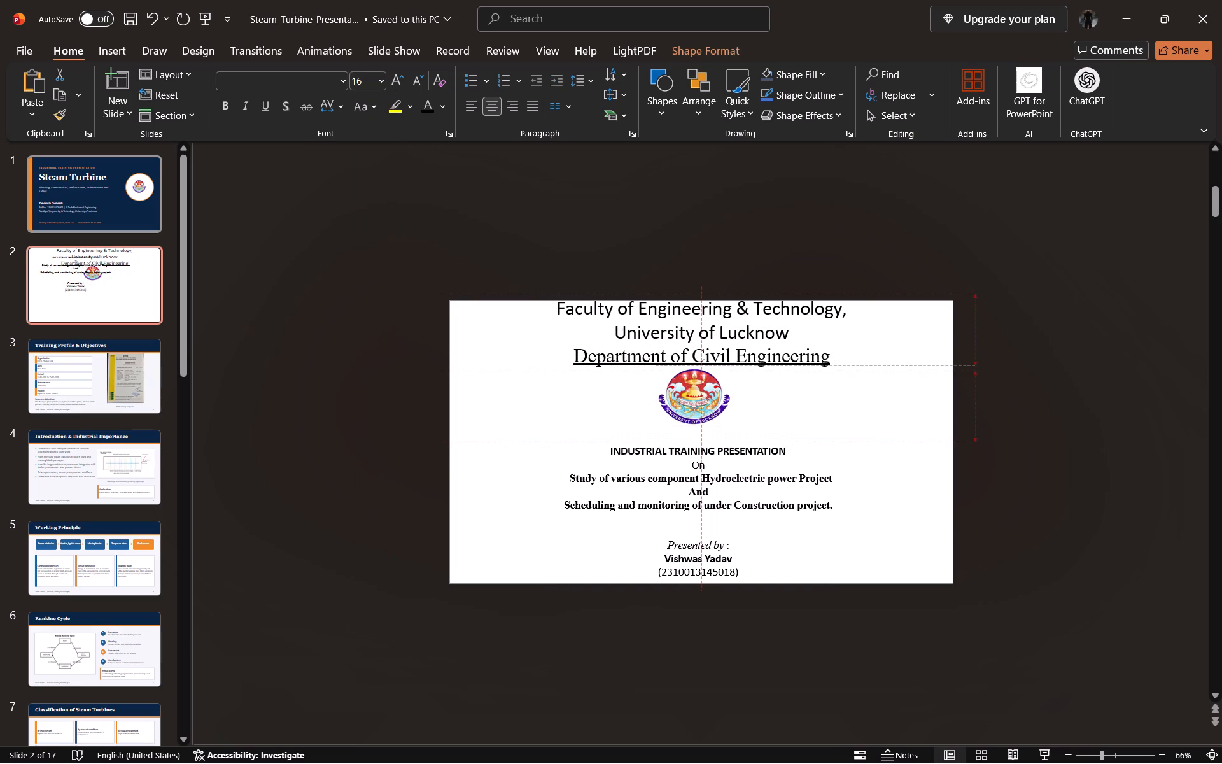
pyautogui.moveTo(795, 581); pyautogui.dragTo(796, 568)
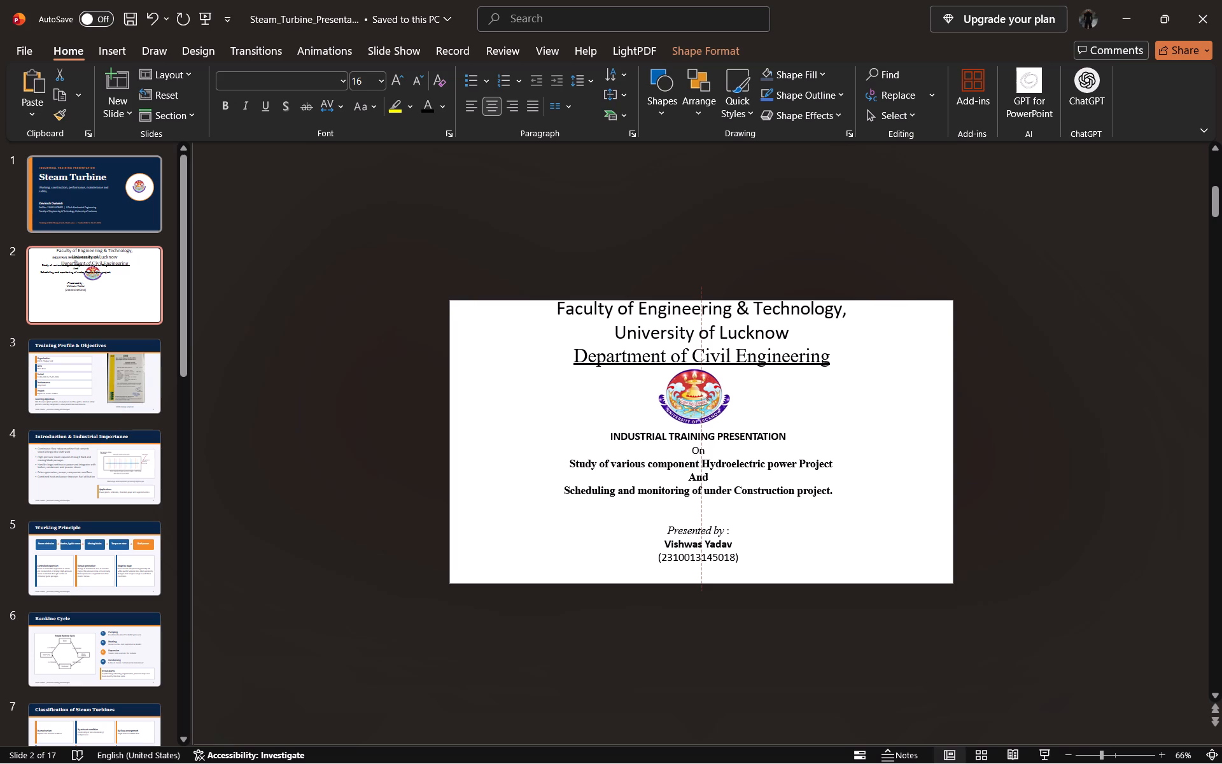
# Move the training-details text box slightly lower beneath the logo on slide 2, keeping it horizontally centred.
pyautogui.moveTo(796, 568); pyautogui.dragTo(796, 573)
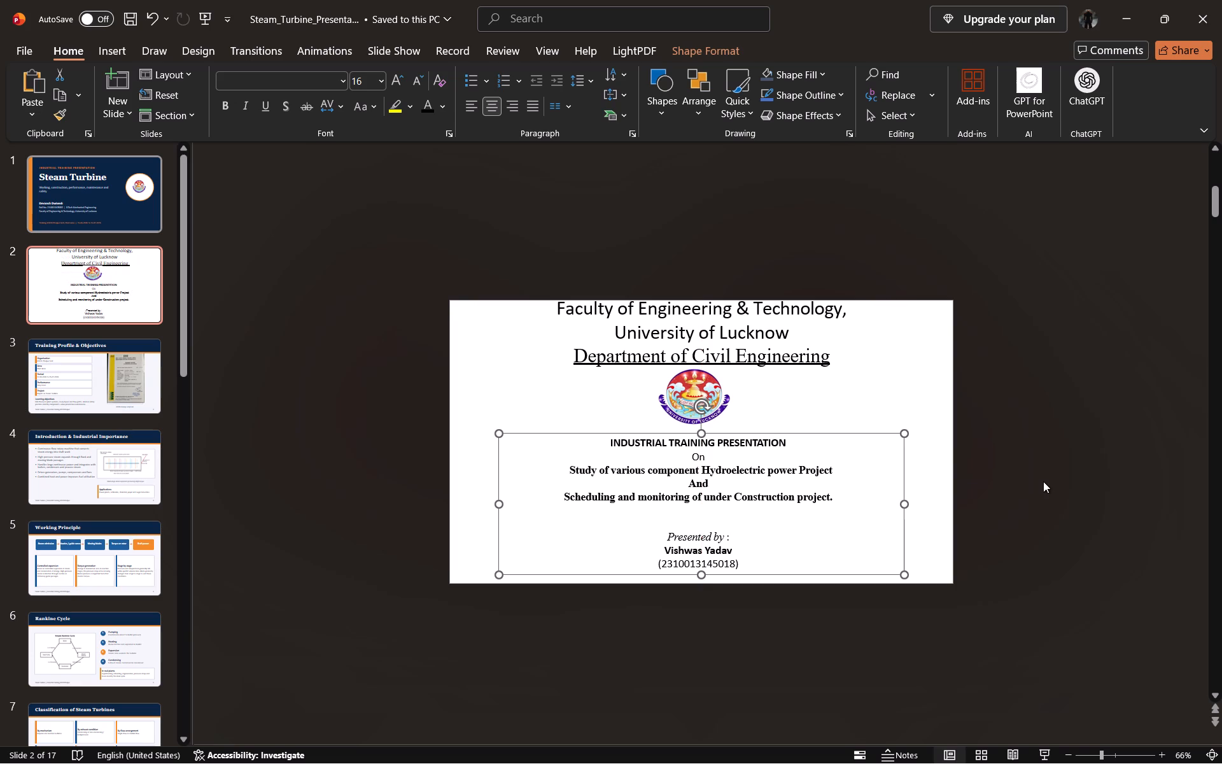
pyautogui.click(1043, 481)
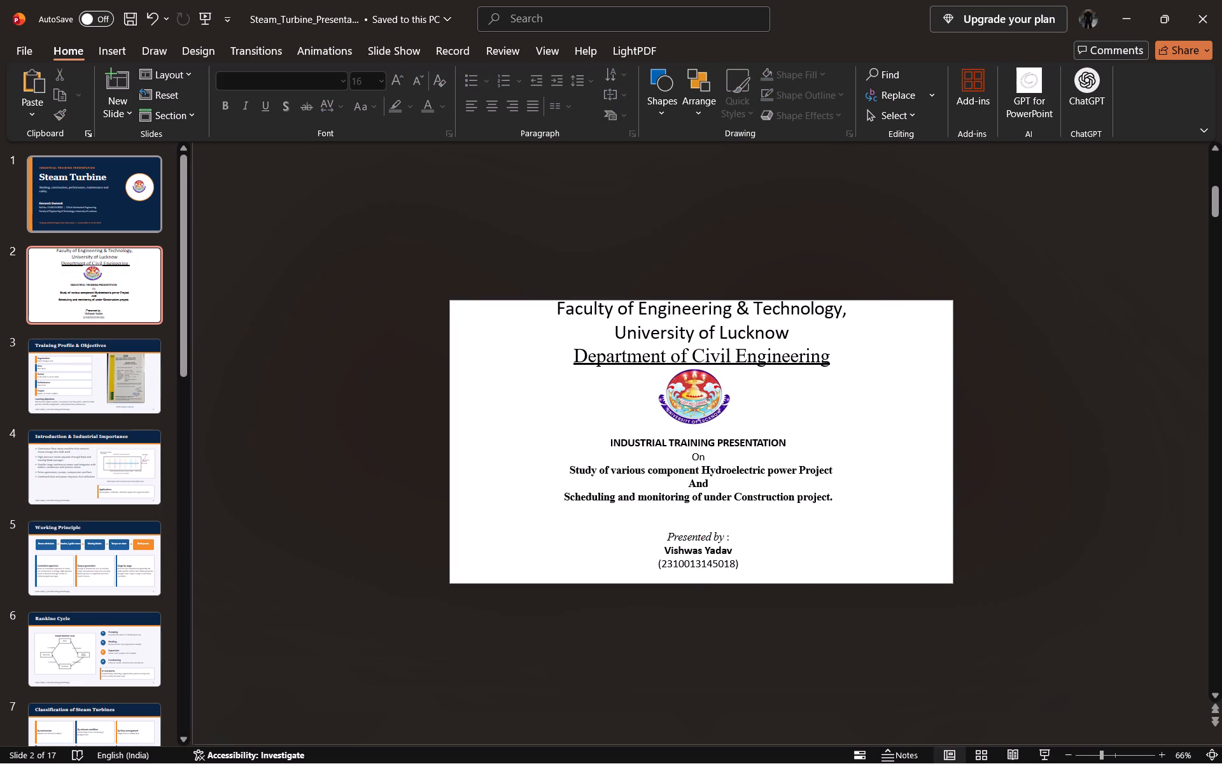
# Replace the presenter's name under "Presented by" on slide 2 with the new trainee's name.
pyautogui.click(739, 542)
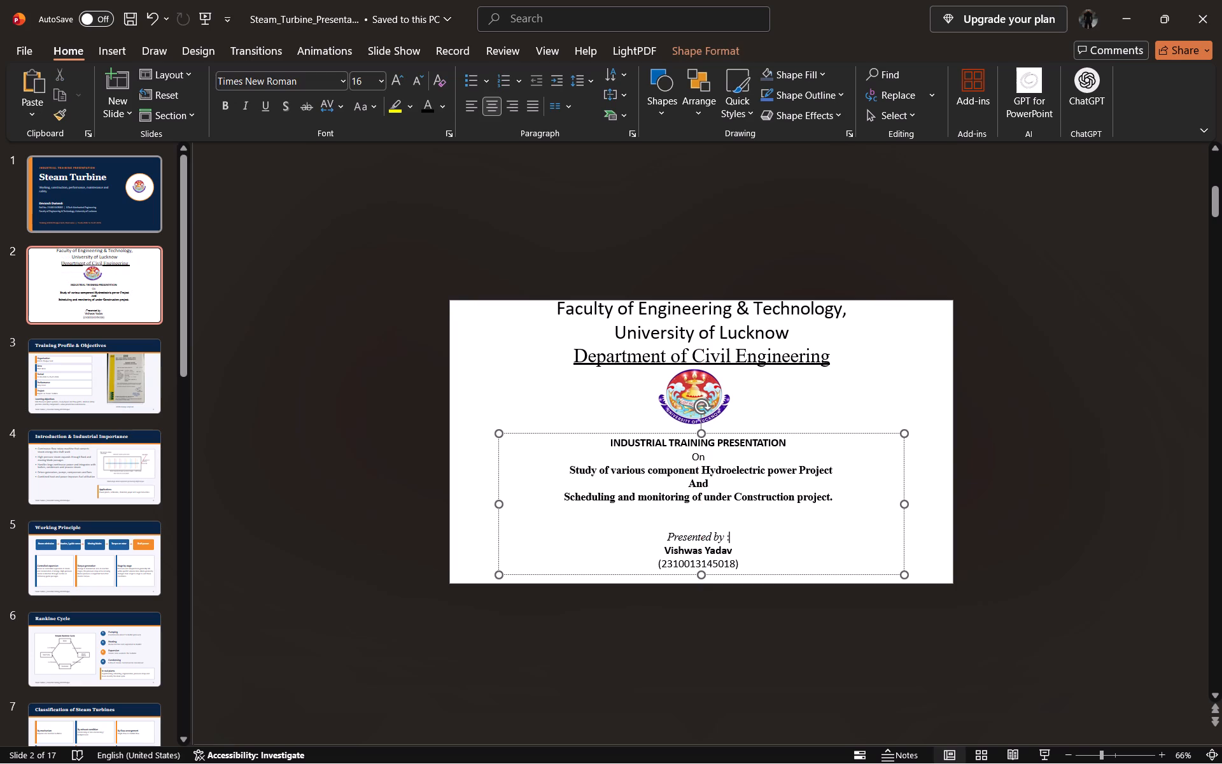
pyautogui.click(731, 551)
pyautogui.press('BackSpace')
pyautogui.press('BackSpace')
pyautogui.press('BackSpace')
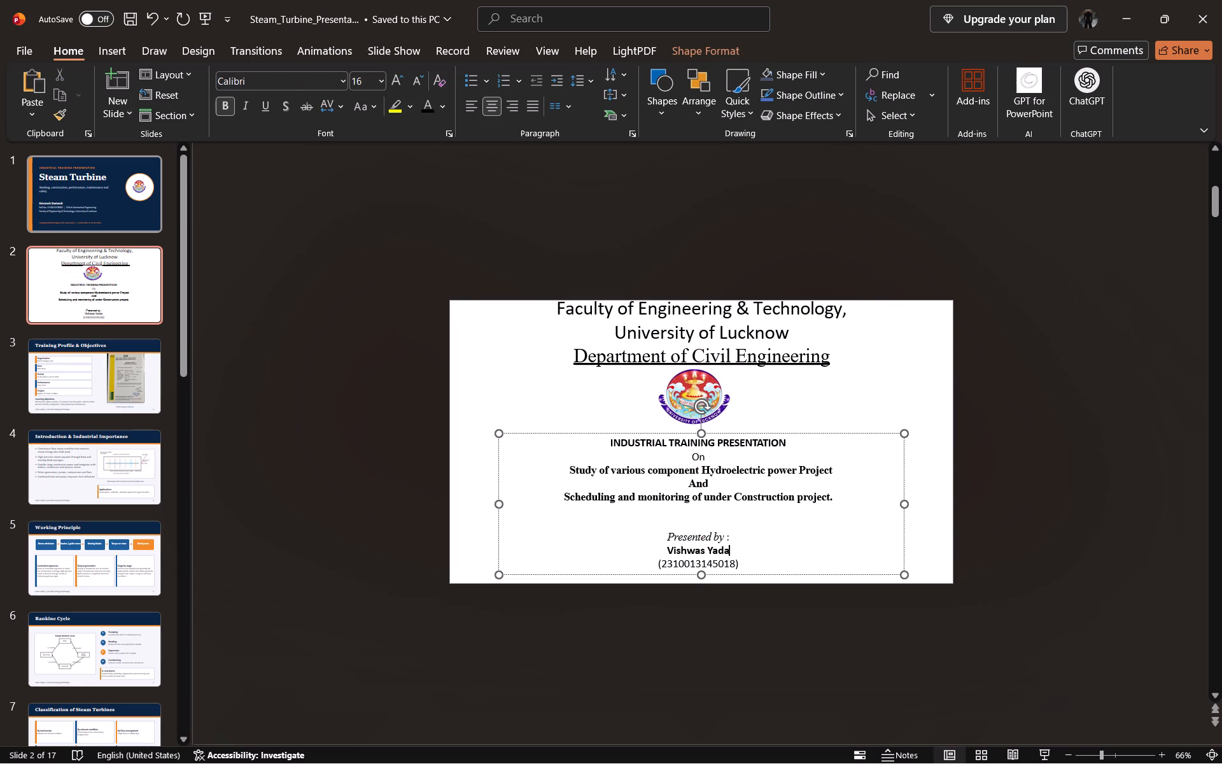
pyautogui.press('BackSpace')
pyautogui.press('BackSpace')
pyautogui.press('BackSpace')
pyautogui.press('BackSpace')
pyautogui.press('BackSpace')
pyautogui.press('BackSpace')
pyautogui.press('BackSpace')
pyautogui.press('BackSpace')
pyautogui.press('BackSpace')
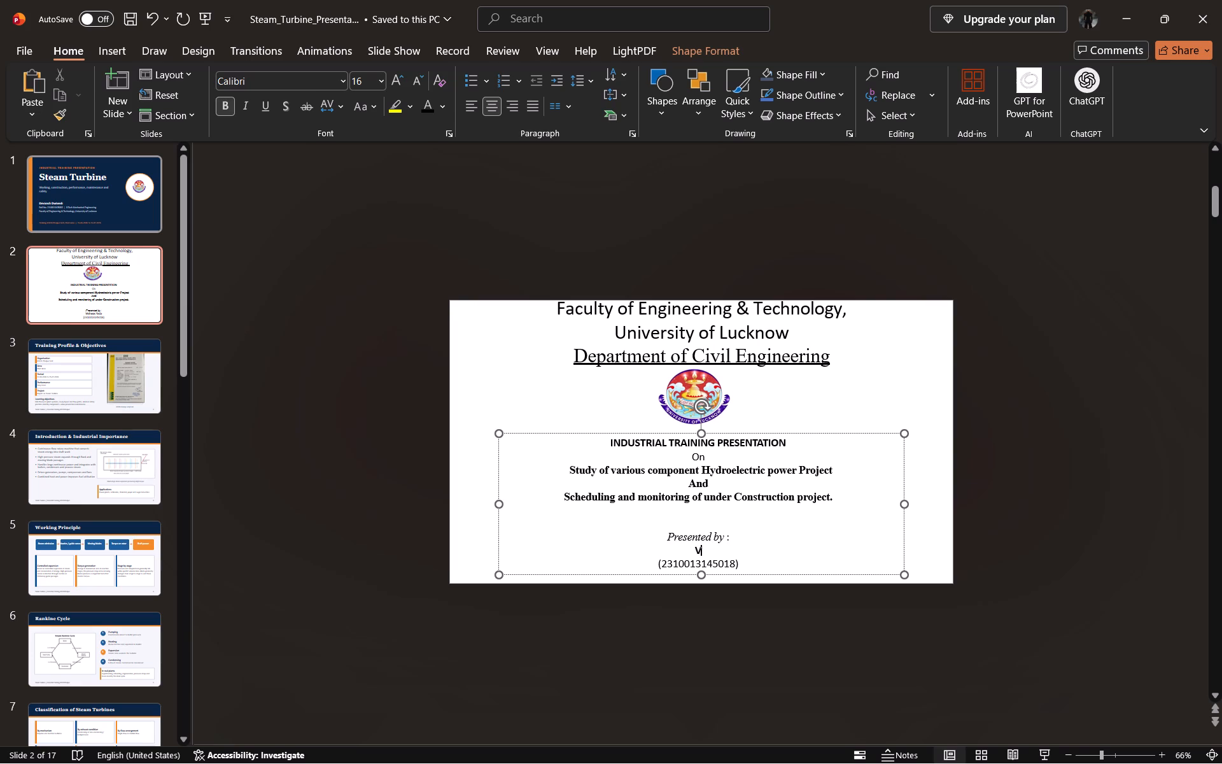
pyautogui.press('BackSpace')
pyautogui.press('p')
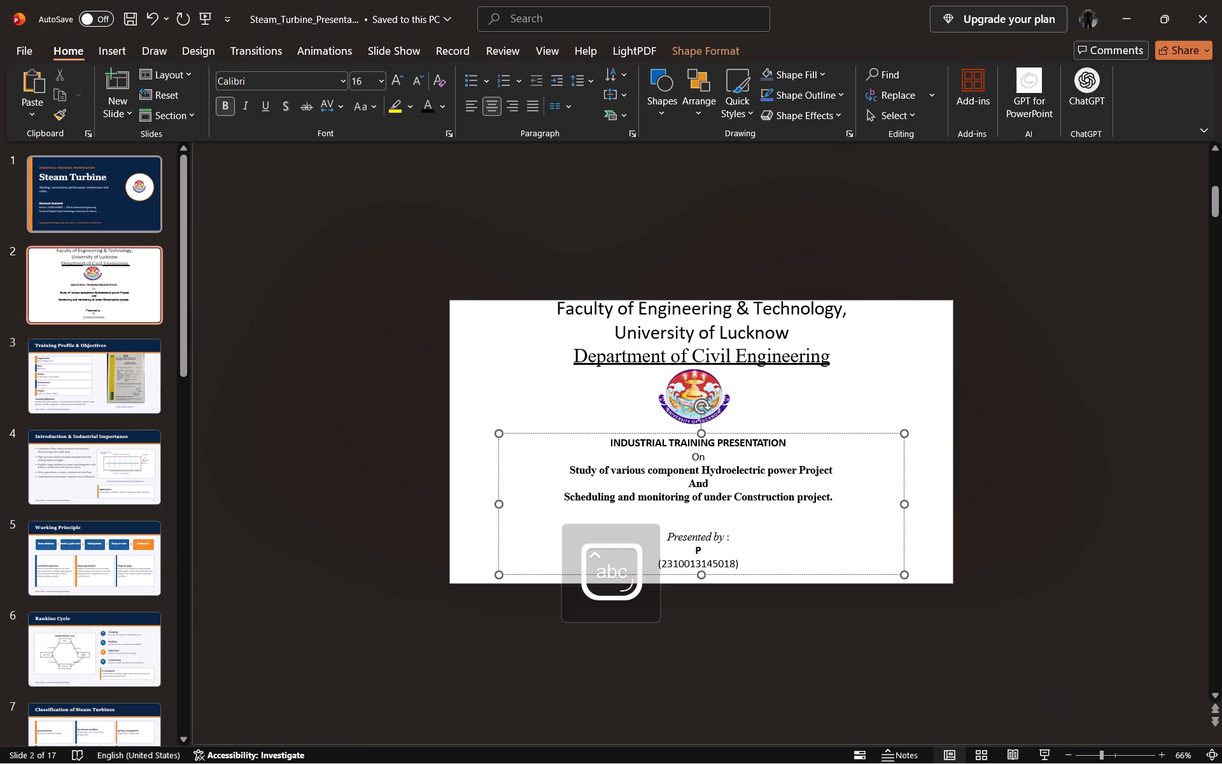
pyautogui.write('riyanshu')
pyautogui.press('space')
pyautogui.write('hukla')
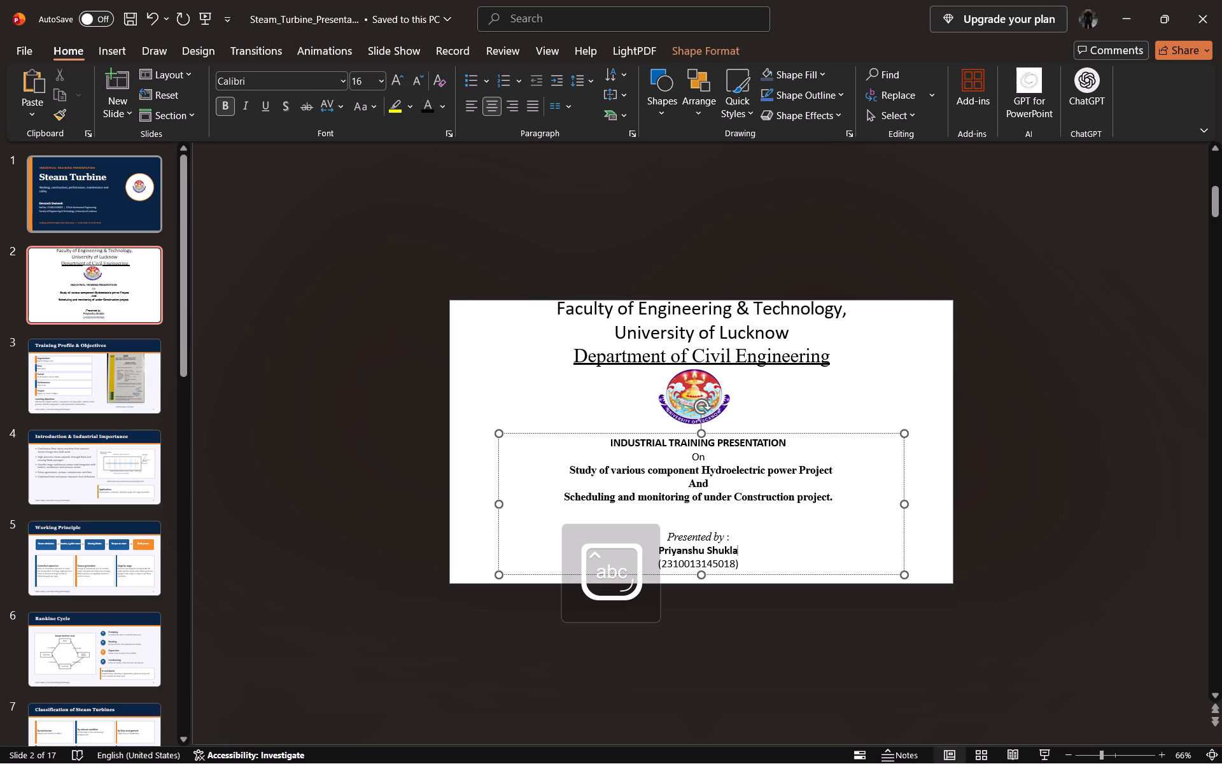
# Replace the ending of the bracketed roll number under the presenter's name with the new trainee's digits.
pyautogui.click(738, 563)
pyautogui.press('BackSpace')
pyautogui.press('BackSpace')
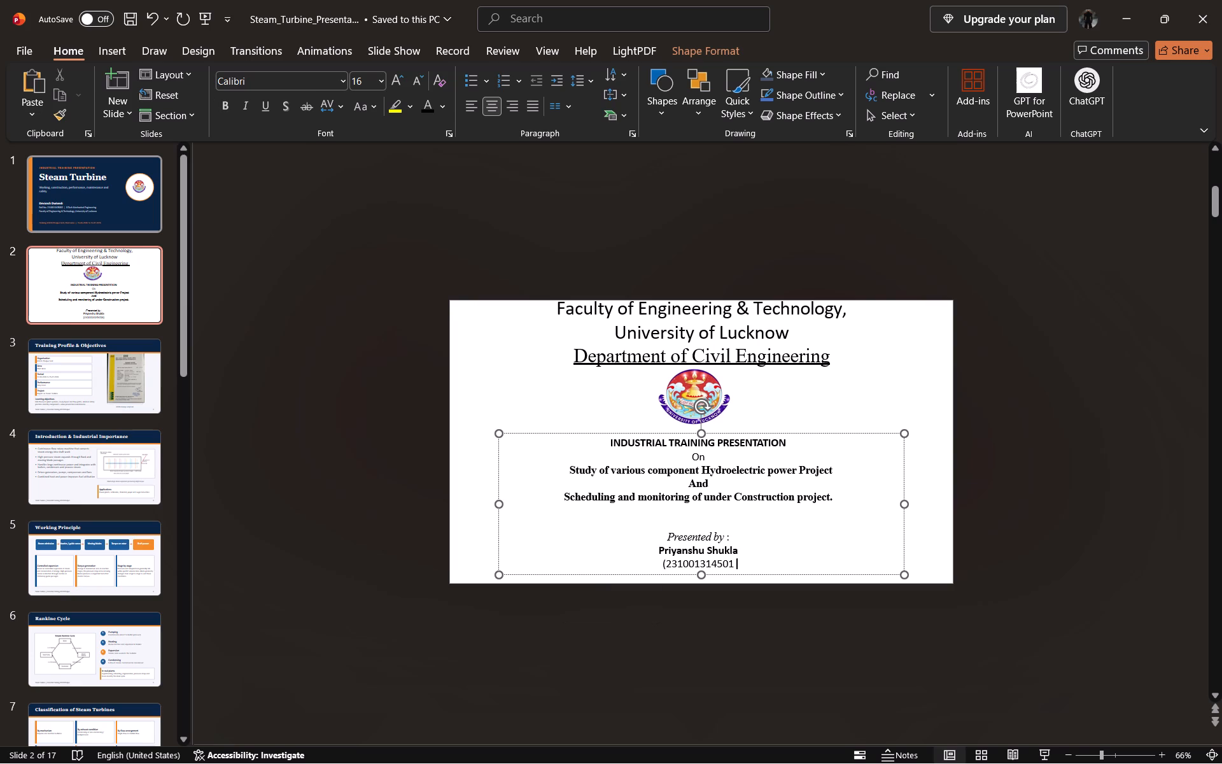
pyautogui.press('BackSpace')
pyautogui.press('BackSpace')
pyautogui.press('BackSpace')
pyautogui.press('BackSpace')
pyautogui.press('BackSpace')
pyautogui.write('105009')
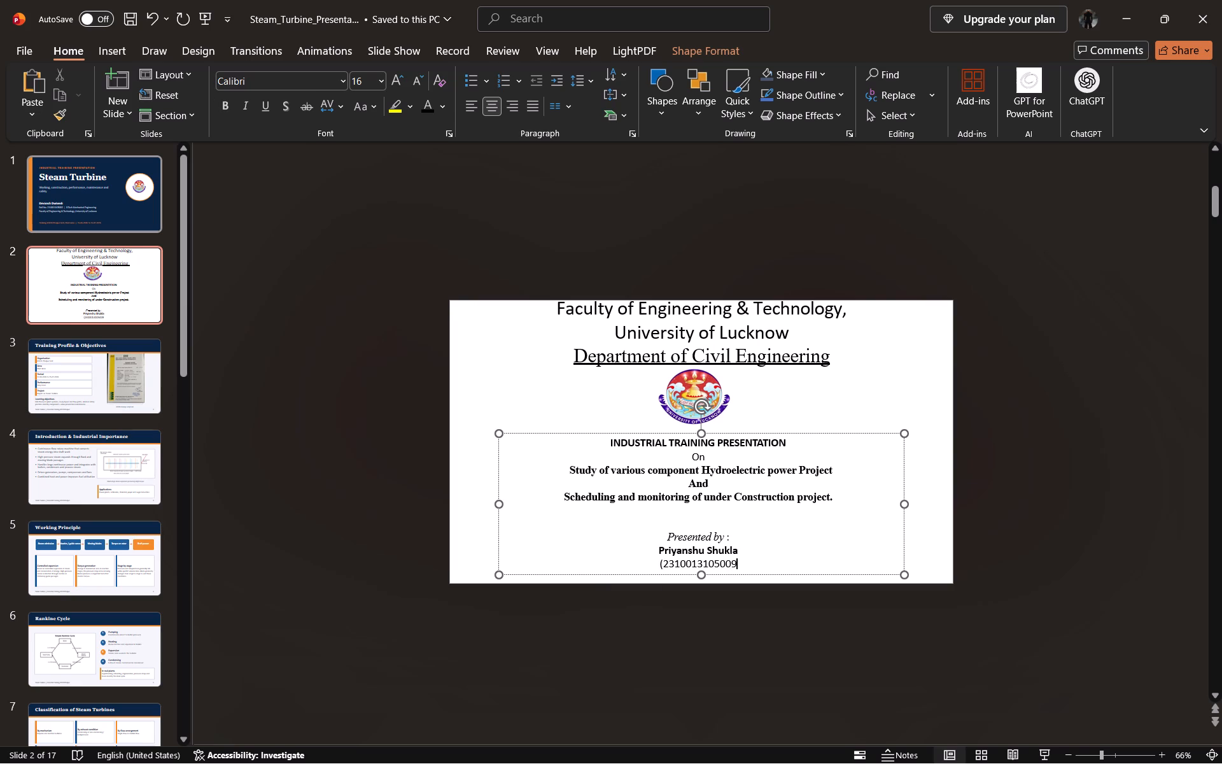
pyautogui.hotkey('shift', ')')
# Change the department line on slide 2 to "Department of Mechanical Engineering".
pyautogui.click(730, 356)
pyautogui.press('BackSpace')
pyautogui.press('BackSpace')
pyautogui.press('BackSpace')
pyautogui.press('BackSpace')
pyautogui.press('BackSpace')
pyautogui.press('BackSpace')
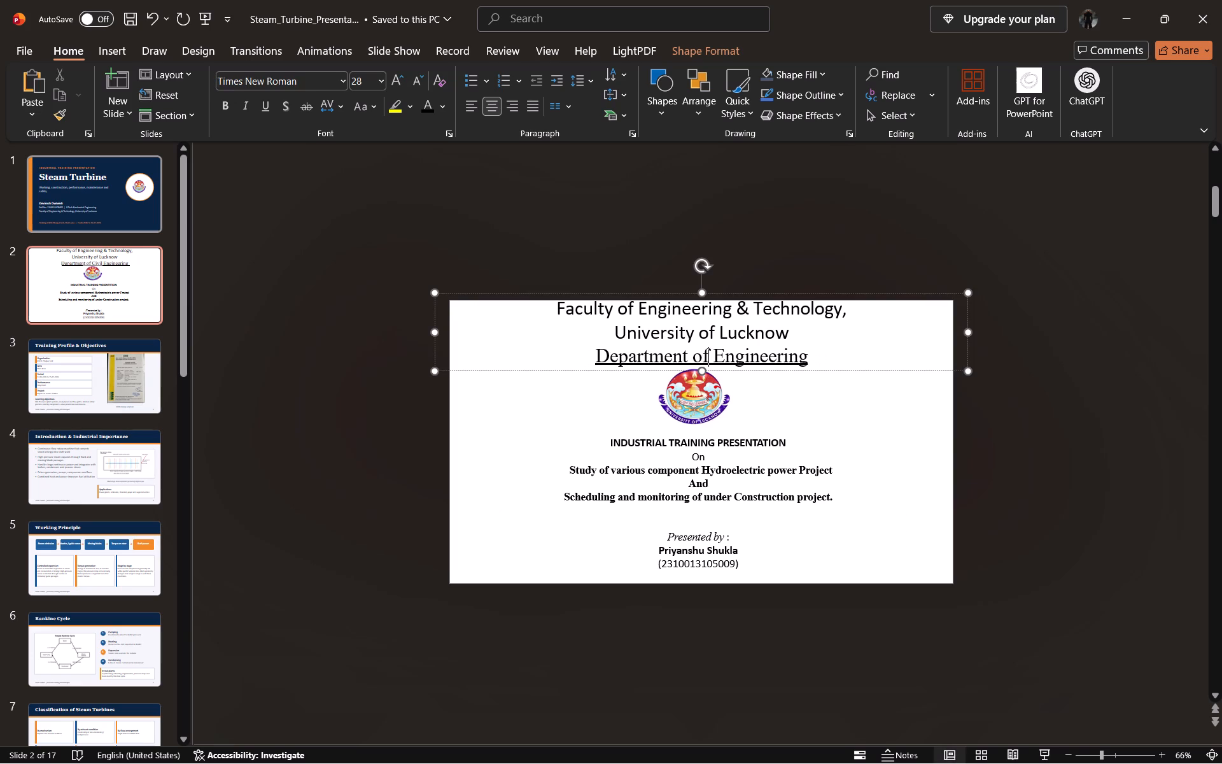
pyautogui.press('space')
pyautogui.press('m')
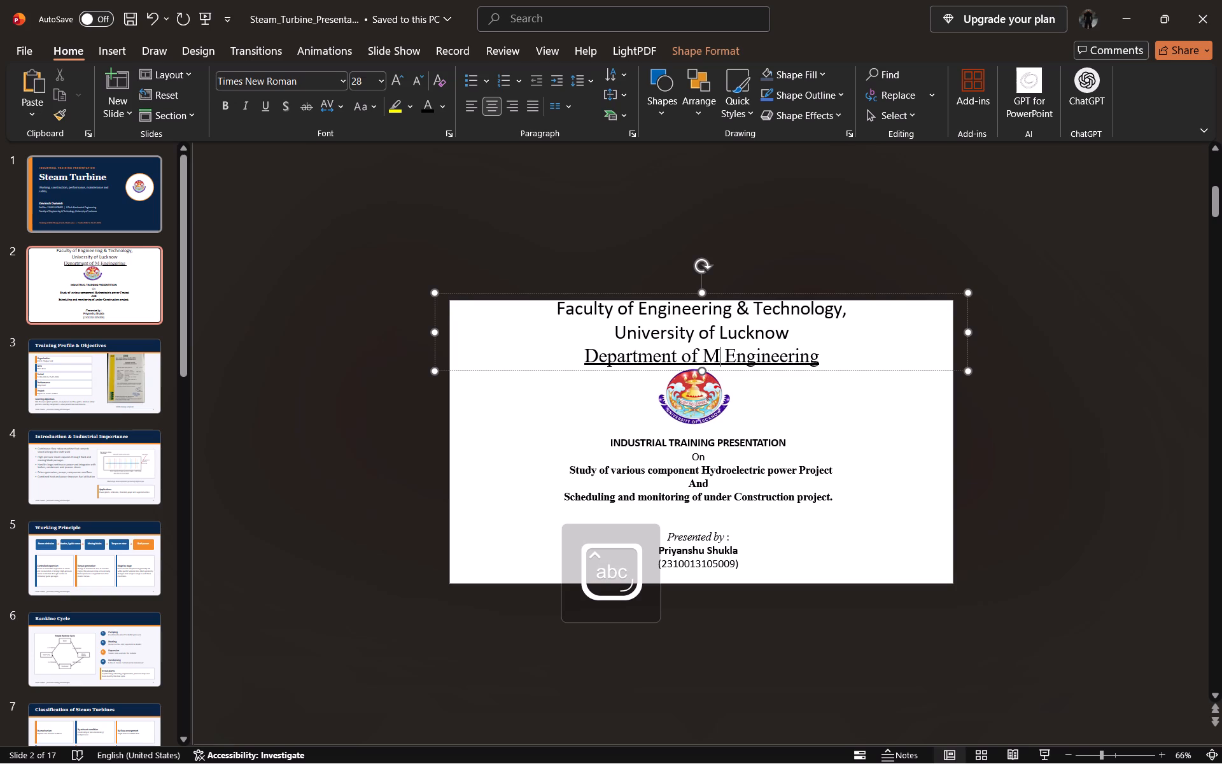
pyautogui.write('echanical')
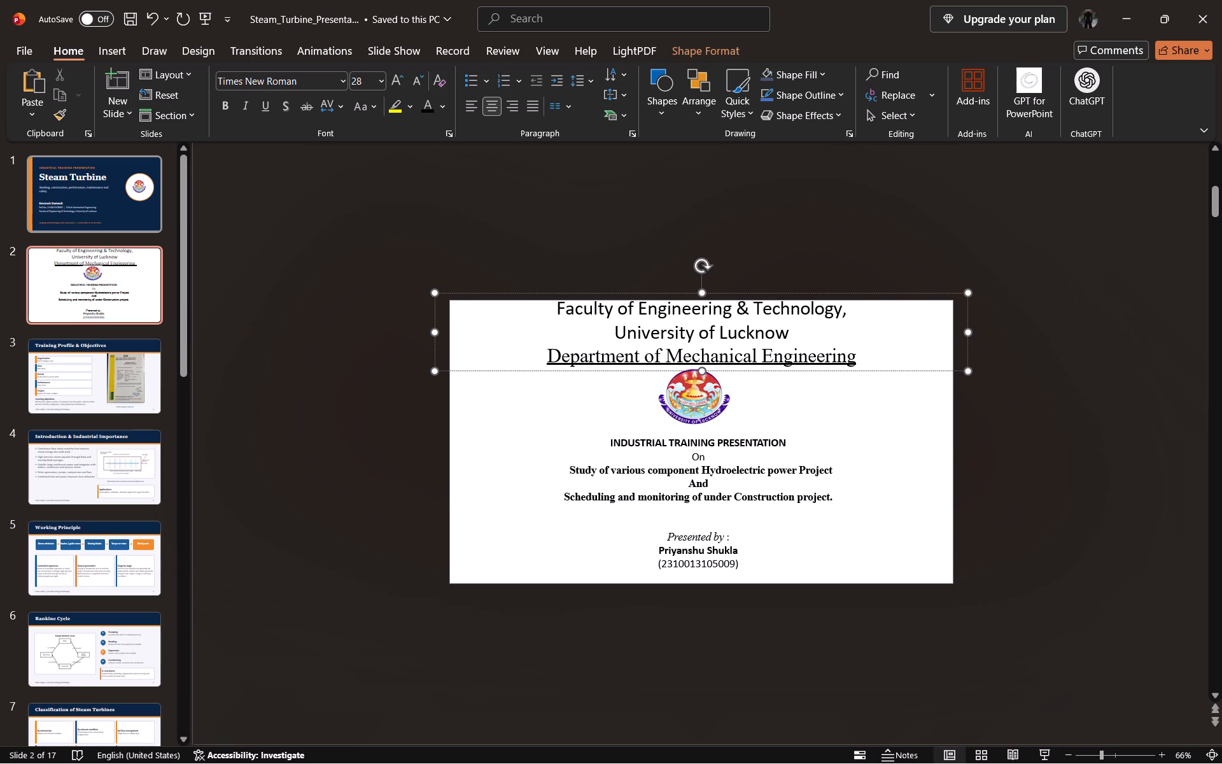
# Delete the hydroelectric study and construction-scheduling topic lines below "On" in slide 2's training-details box.
pyautogui.click(830, 502)
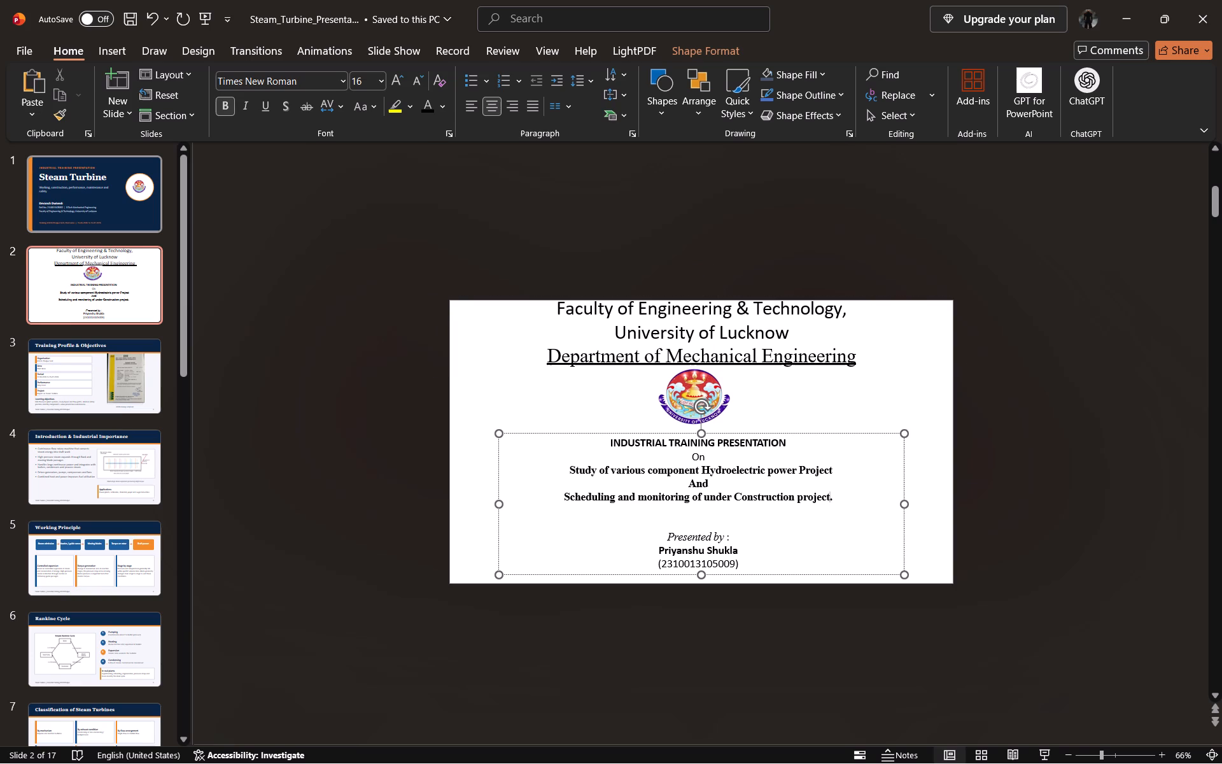
pyautogui.moveTo(566, 472); pyautogui.dragTo(848, 506)
pyautogui.press('BackSpace')
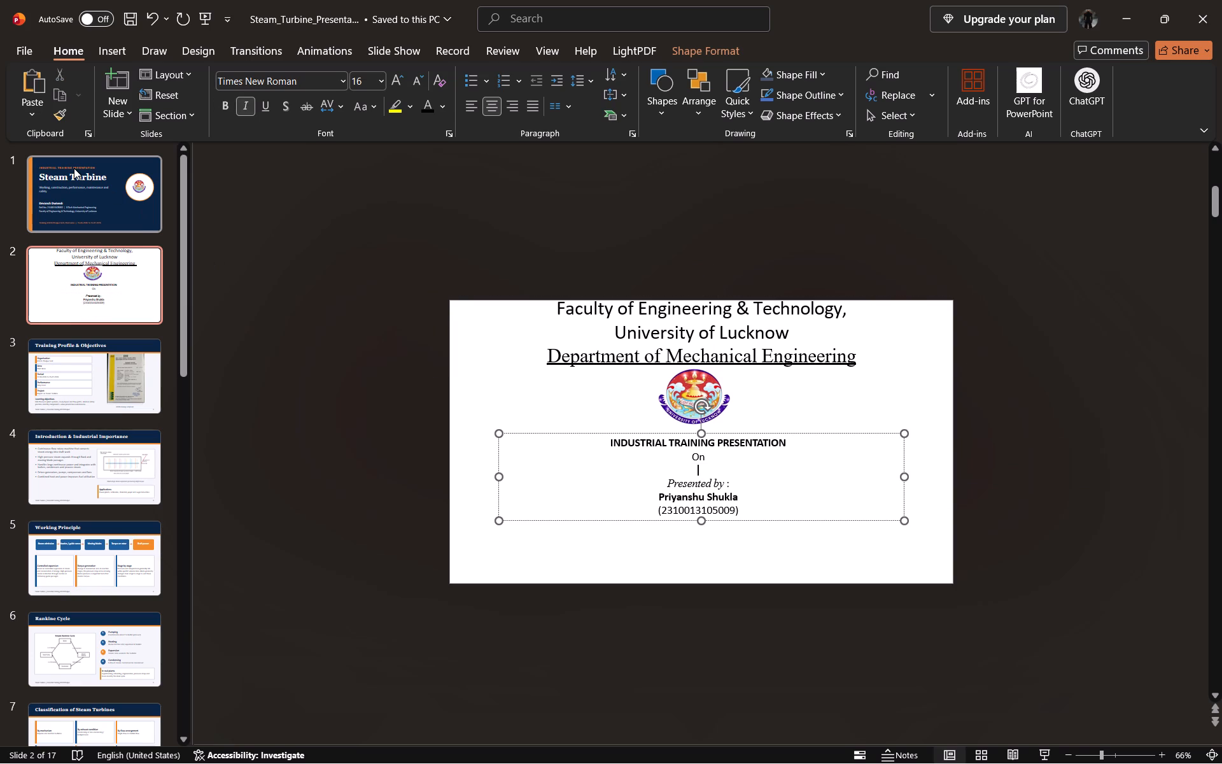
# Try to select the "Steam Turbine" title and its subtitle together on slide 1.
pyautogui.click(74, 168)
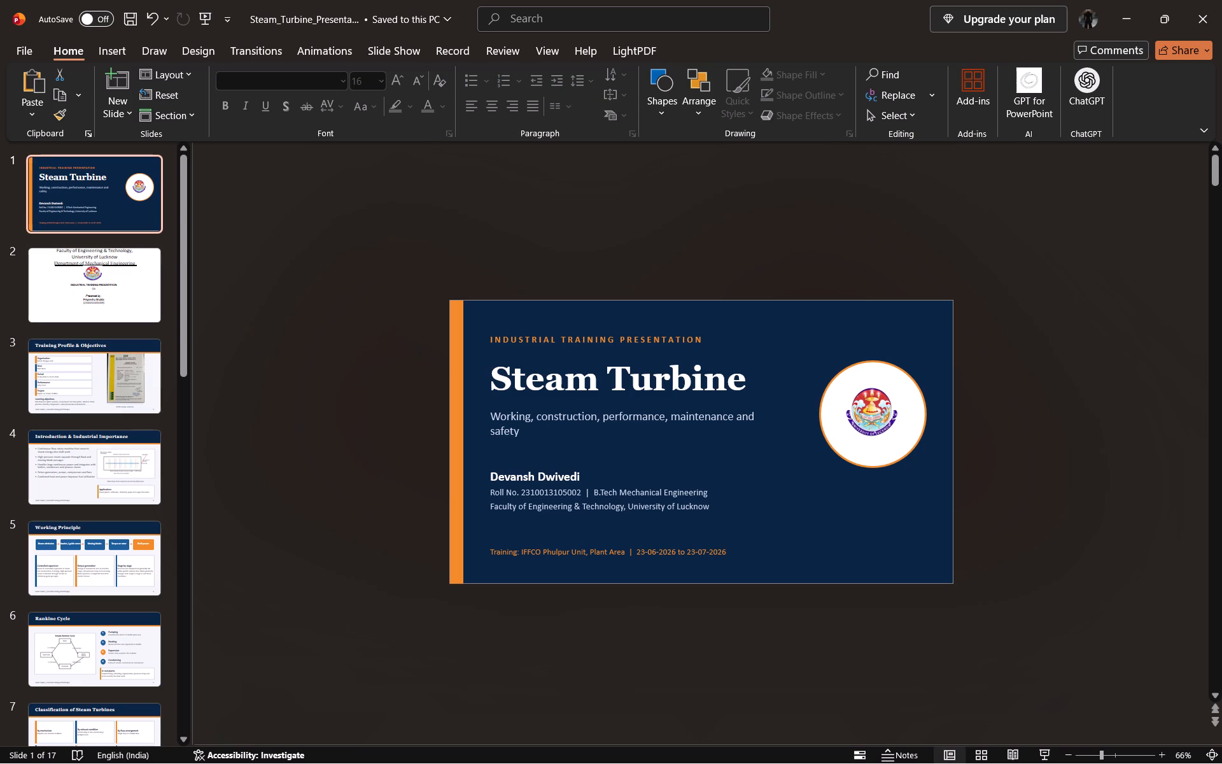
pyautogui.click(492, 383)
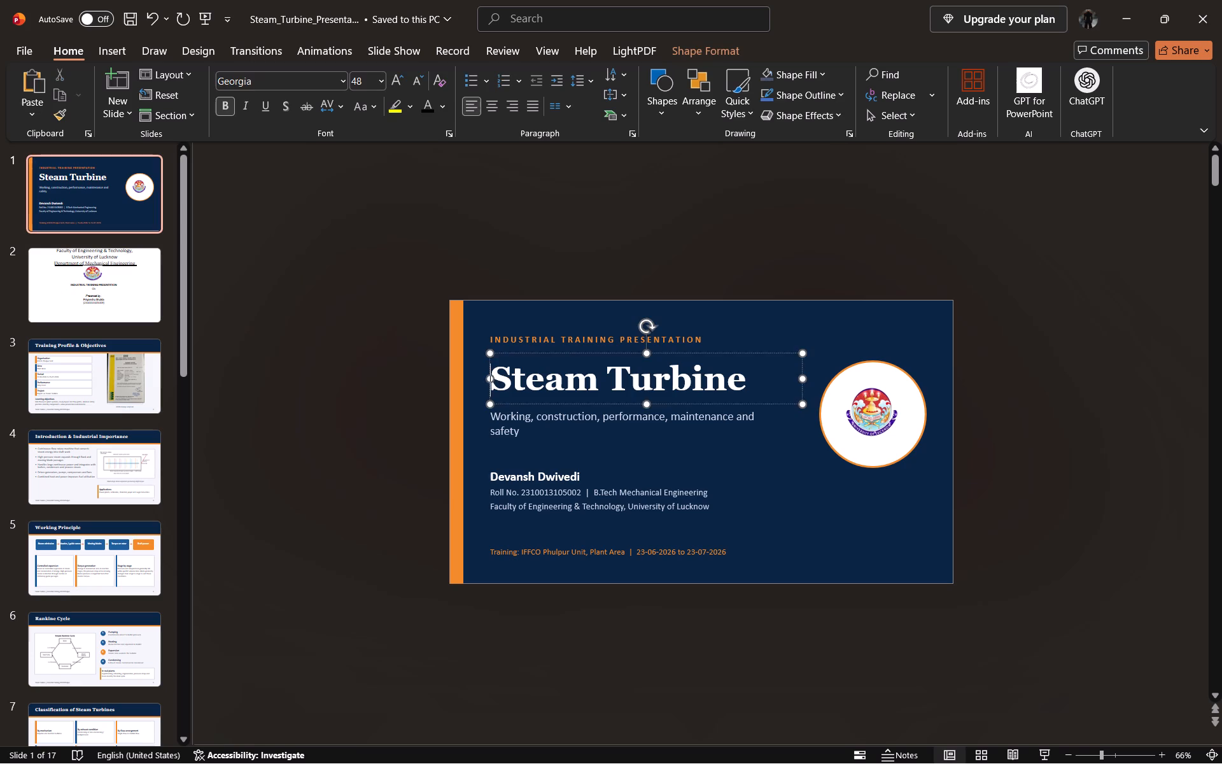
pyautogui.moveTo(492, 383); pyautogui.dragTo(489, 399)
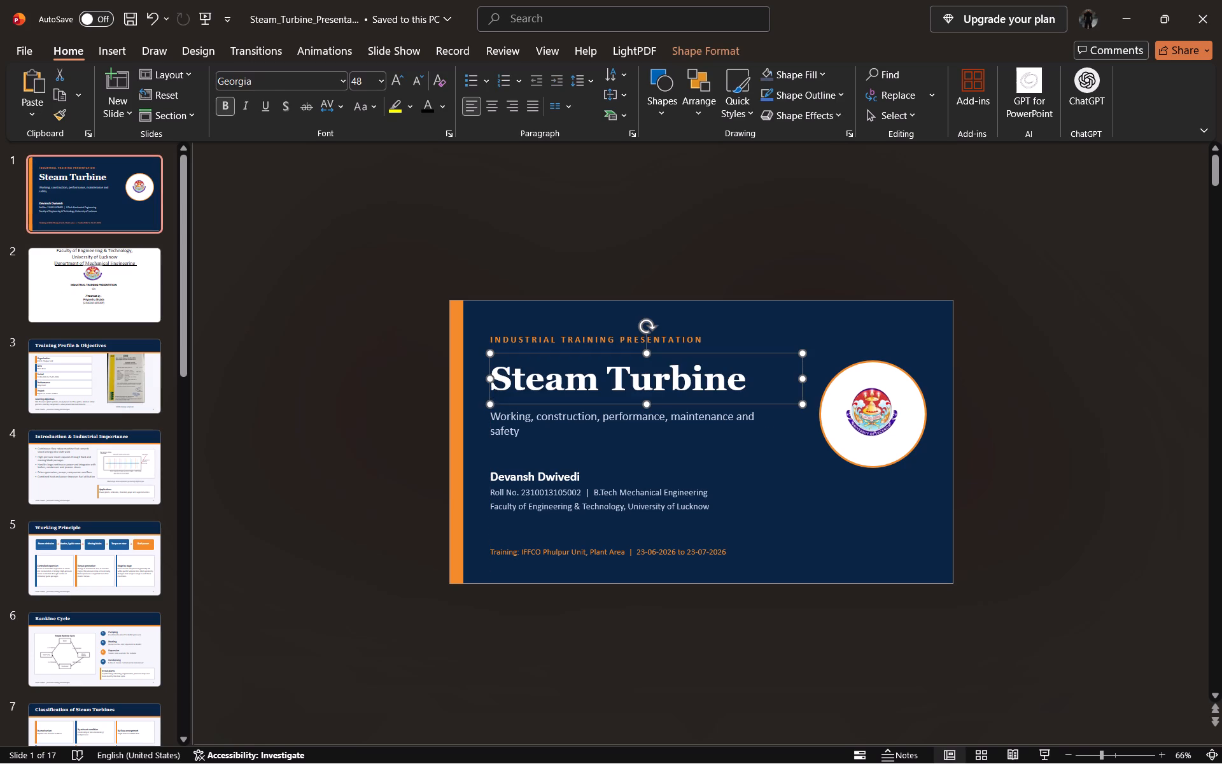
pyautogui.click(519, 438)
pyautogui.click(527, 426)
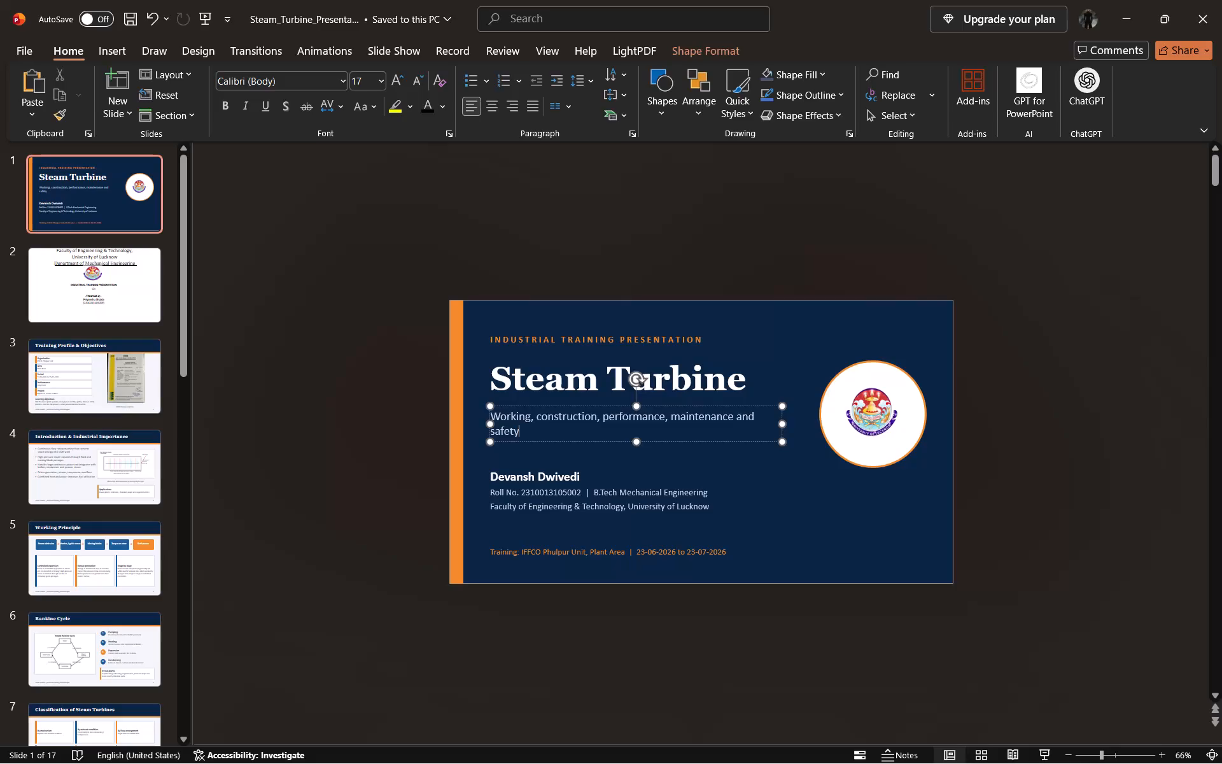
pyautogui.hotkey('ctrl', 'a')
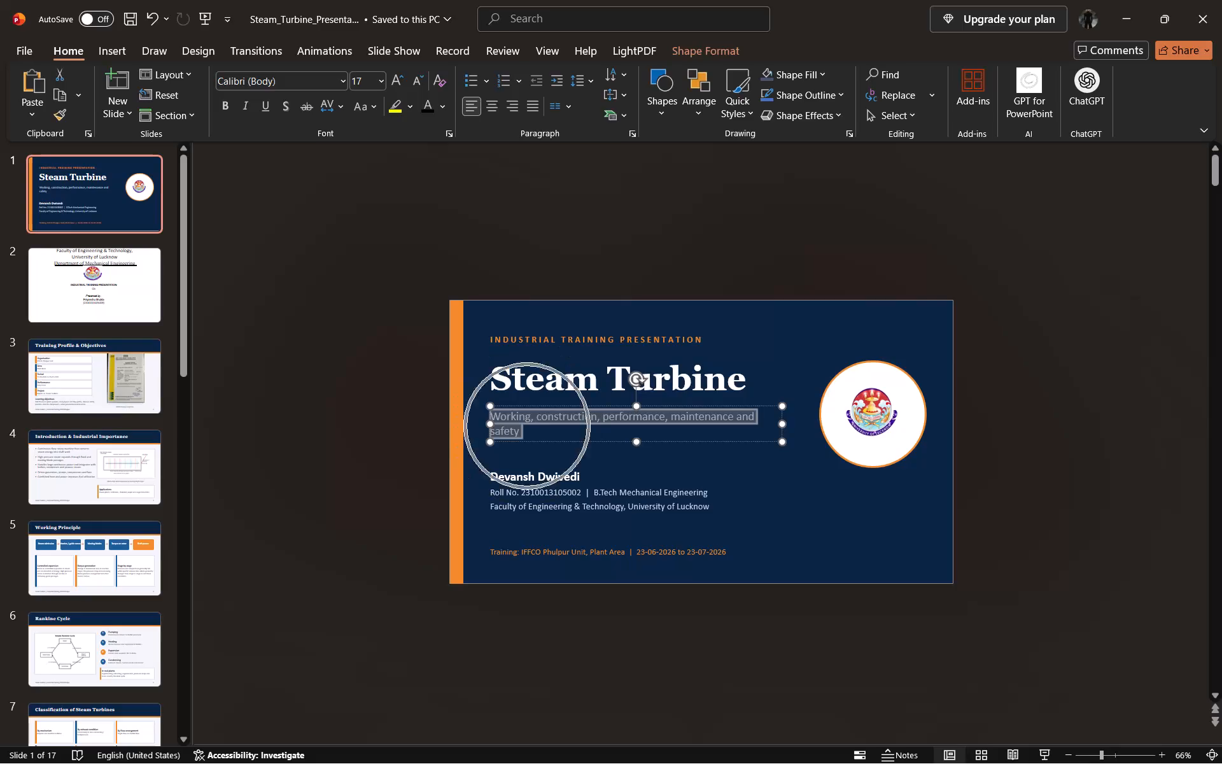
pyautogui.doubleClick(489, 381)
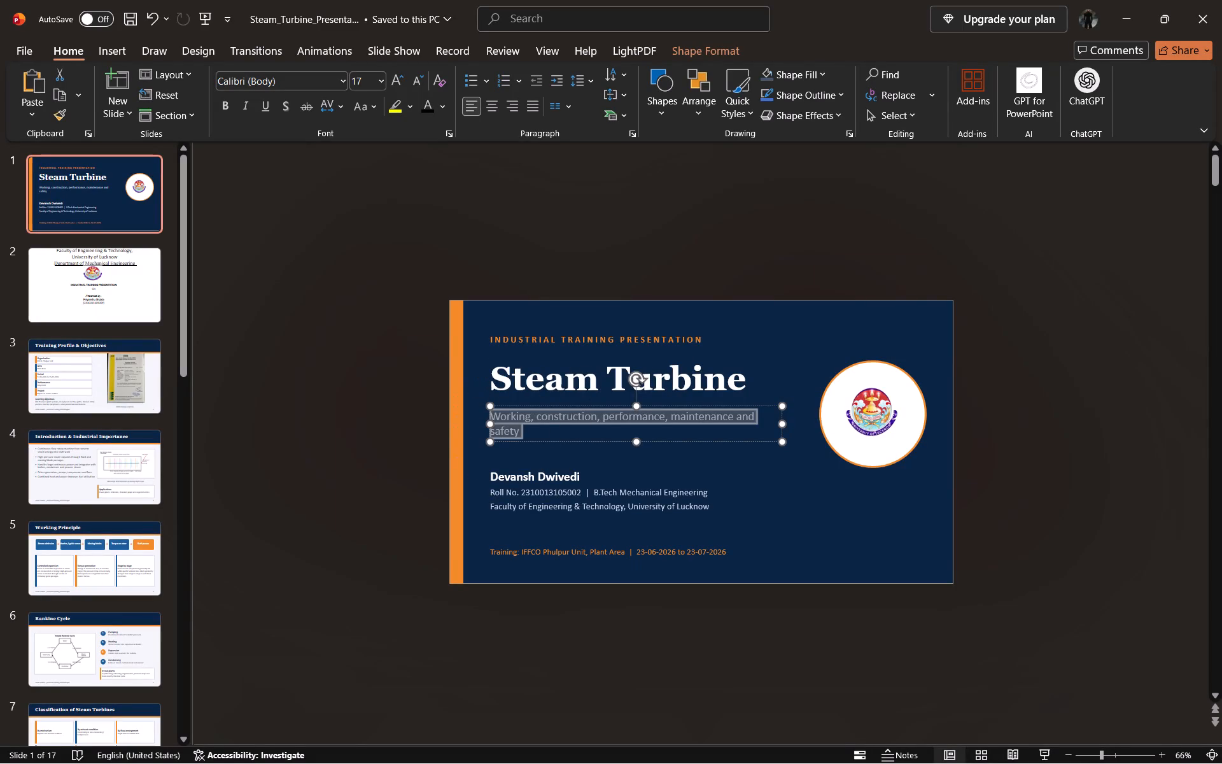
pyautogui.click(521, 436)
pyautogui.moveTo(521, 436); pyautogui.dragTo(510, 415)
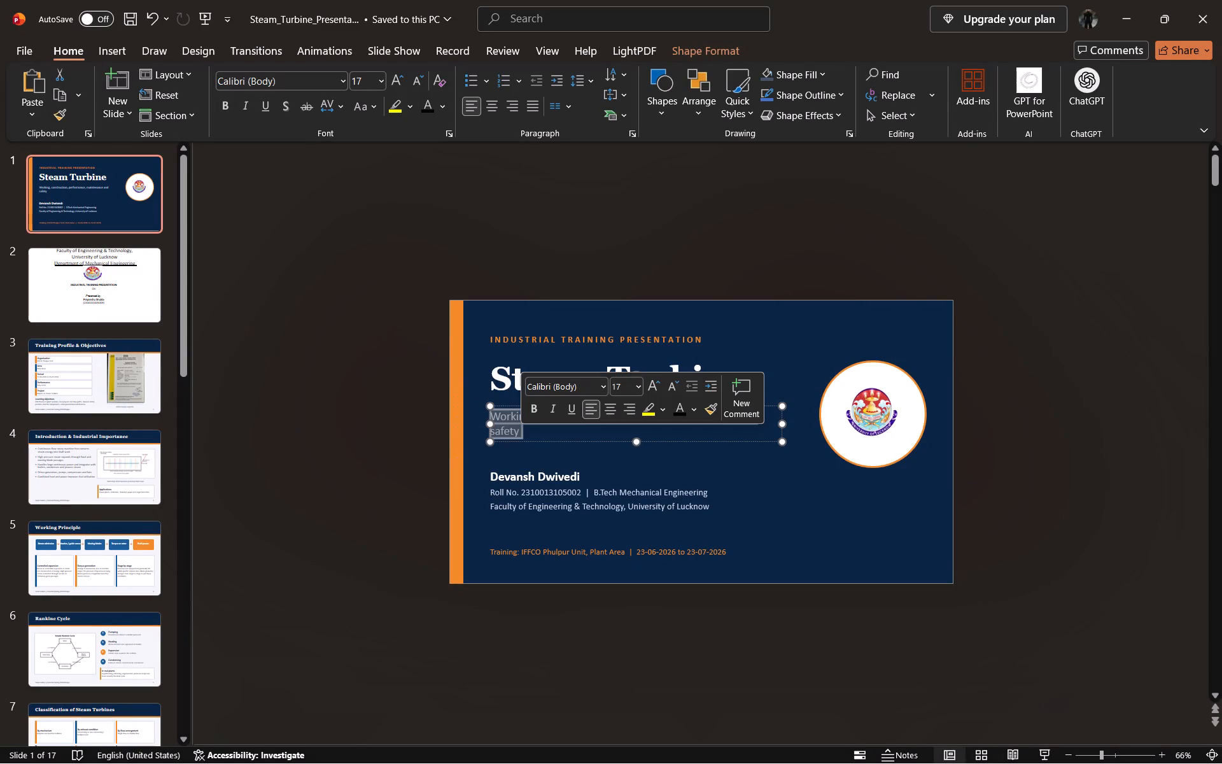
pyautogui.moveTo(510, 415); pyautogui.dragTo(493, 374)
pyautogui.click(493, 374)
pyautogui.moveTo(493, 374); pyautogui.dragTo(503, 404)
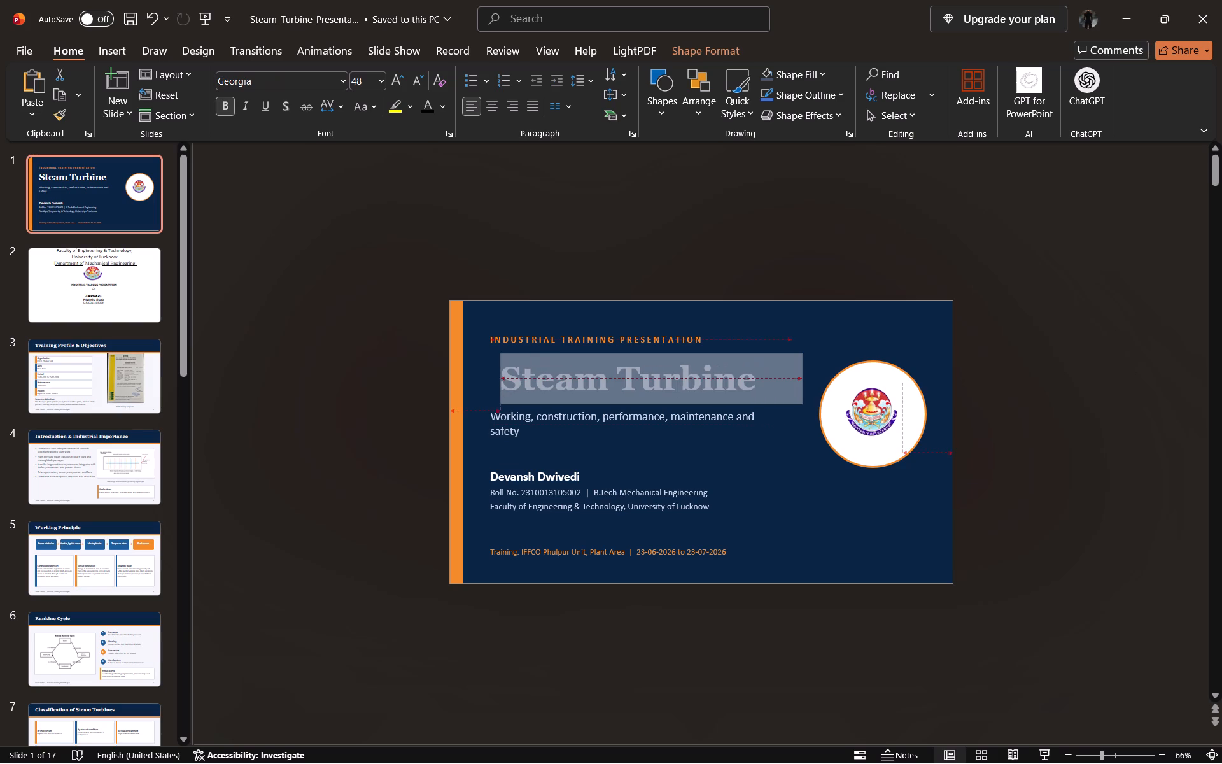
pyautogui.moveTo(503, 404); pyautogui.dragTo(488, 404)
# Switch to the hydropower presentation and replace "Study of various component Hy" in the title slide's first topic line with "Steam Turbines".
pyautogui.click(380, 476)
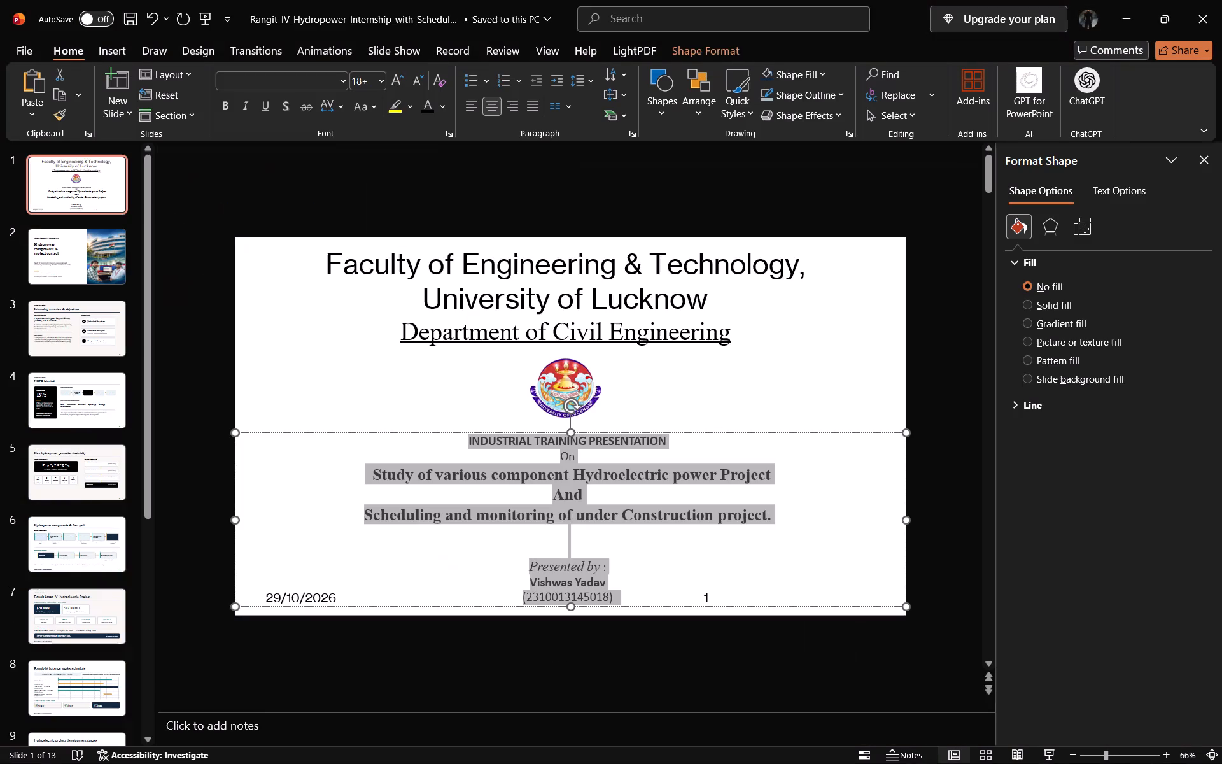
pyautogui.click(593, 466)
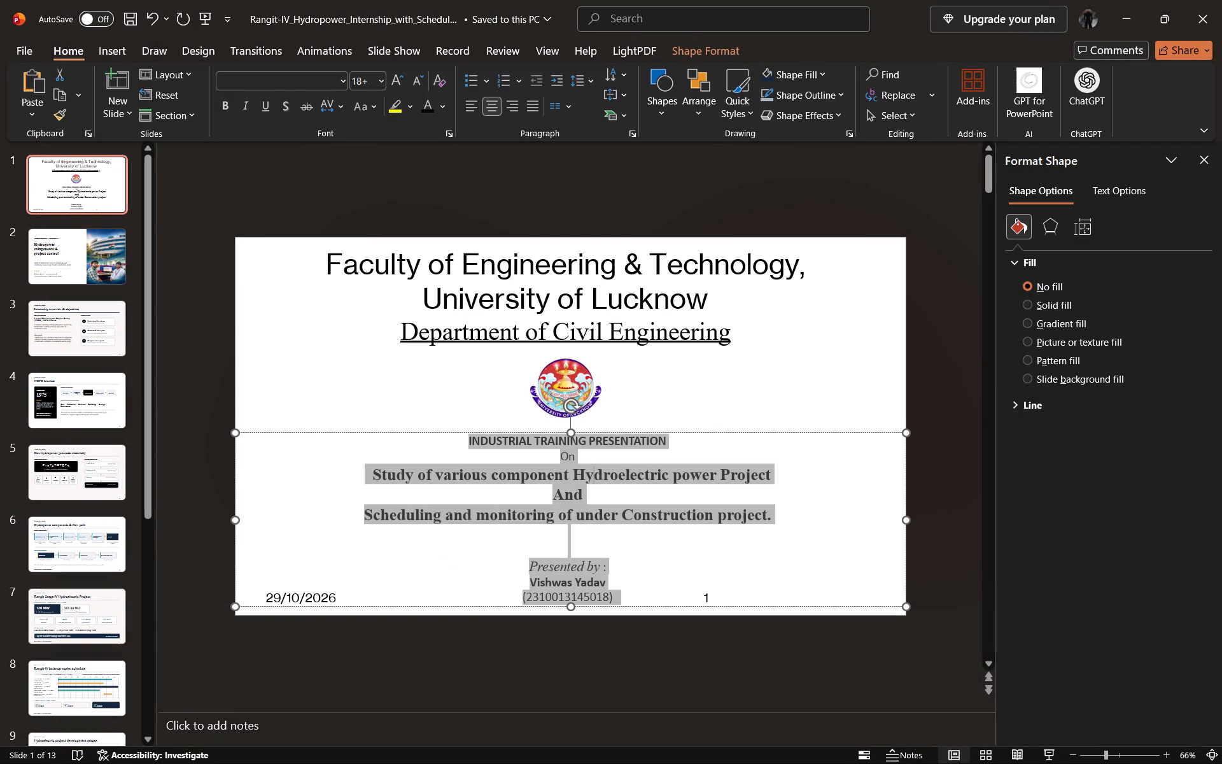
pyautogui.press('BackSpace')
pyautogui.press('BackSpace')
pyautogui.press('BackSpace')
pyautogui.press('BackSpace')
pyautogui.press('BackSpace')
pyautogui.press('BackSpace')
pyautogui.press('BackSpace')
pyautogui.press('BackSpace')
pyautogui.press('BackSpace')
pyautogui.press('BackSpace')
pyautogui.press('BackSpace')
pyautogui.press('BackSpace')
pyautogui.press('BackSpace')
pyautogui.press('BackSpace')
pyautogui.press('BackSpace')
pyautogui.press('BackSpace')
pyautogui.press('BackSpace')
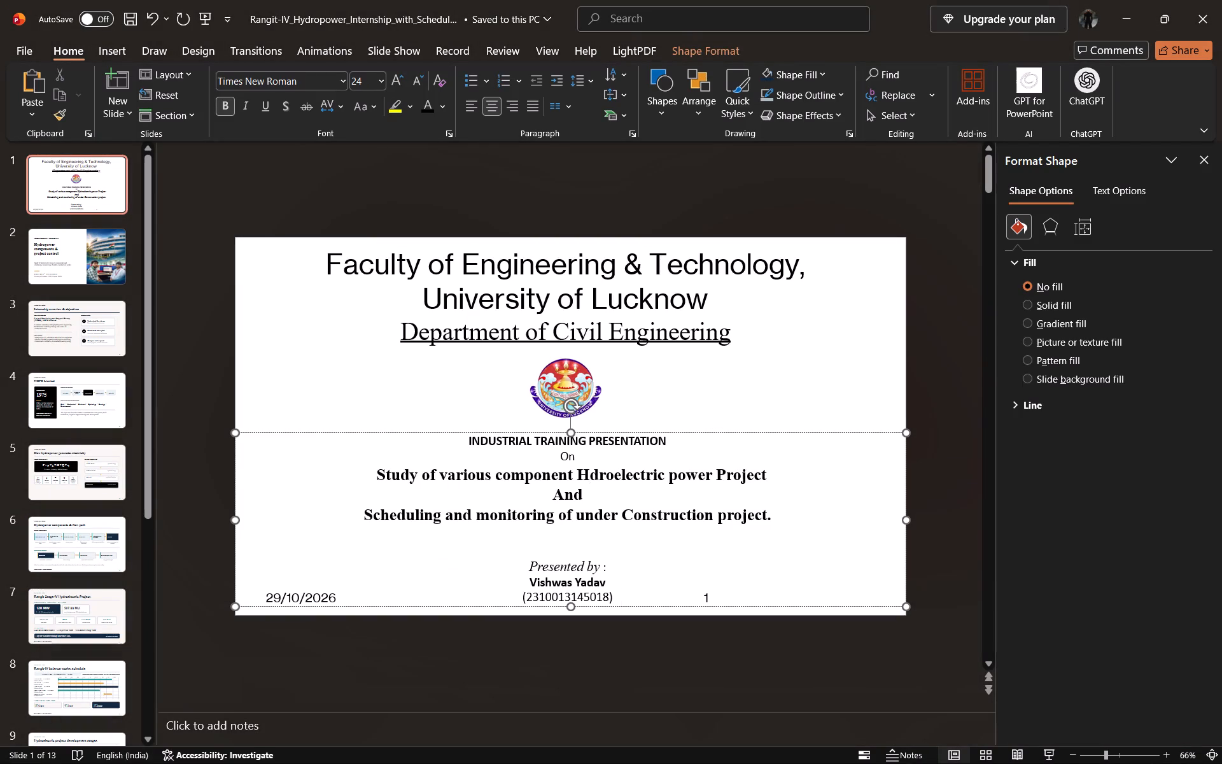
pyautogui.press('BackSpace')
pyautogui.press('BackSpace')
pyautogui.press('BackSpace')
pyautogui.press('BackSpace')
pyautogui.press('BackSpace')
pyautogui.press('BackSpace')
pyautogui.press('BackSpace')
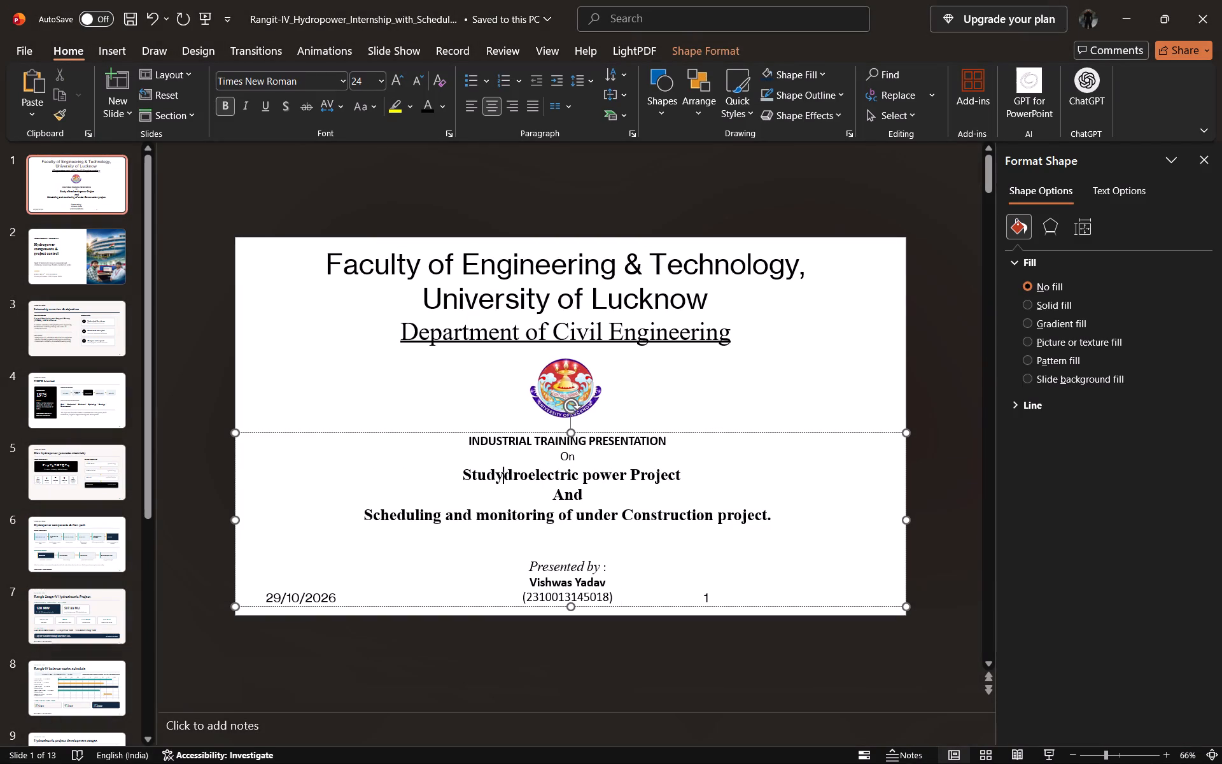
pyautogui.press('BackSpace')
pyautogui.press('BackSpace')
pyautogui.press('BackSpace')
pyautogui.press('BackSpace')
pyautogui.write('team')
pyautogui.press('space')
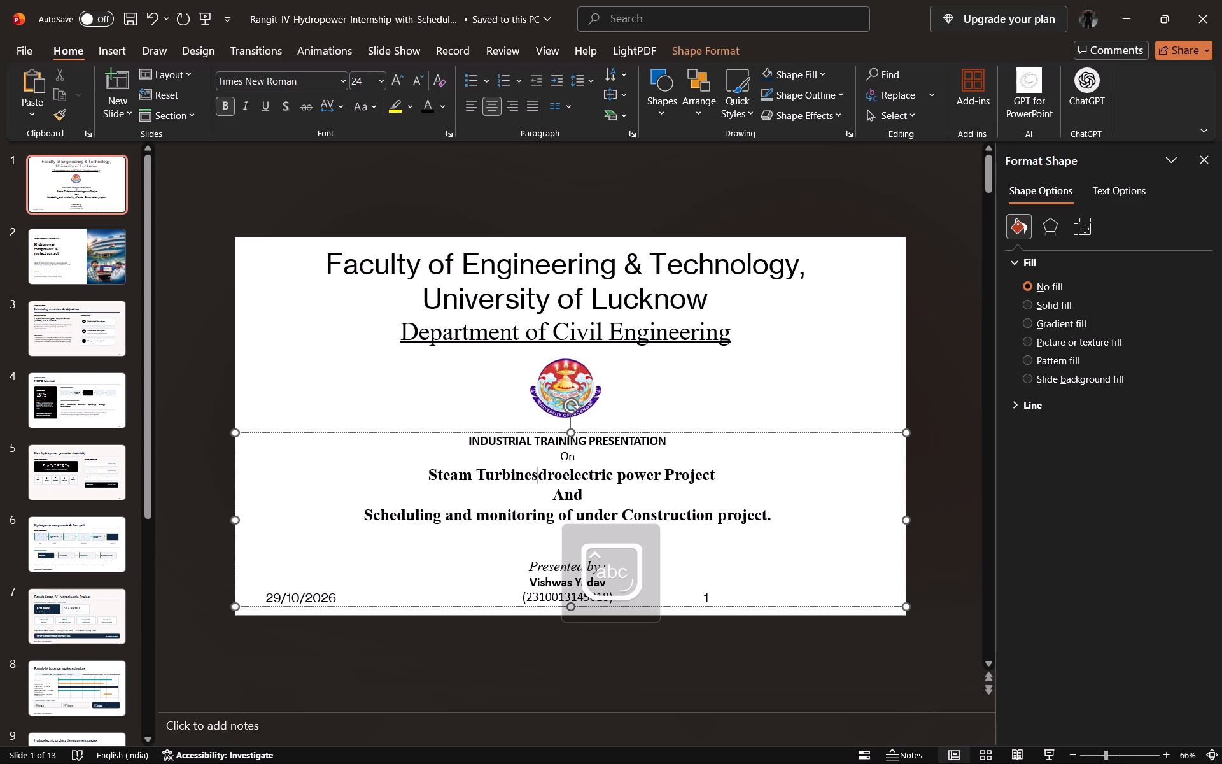
# Delete the leftover "droelectric power Project" text so the first topic line reads only "Steam Turbines".
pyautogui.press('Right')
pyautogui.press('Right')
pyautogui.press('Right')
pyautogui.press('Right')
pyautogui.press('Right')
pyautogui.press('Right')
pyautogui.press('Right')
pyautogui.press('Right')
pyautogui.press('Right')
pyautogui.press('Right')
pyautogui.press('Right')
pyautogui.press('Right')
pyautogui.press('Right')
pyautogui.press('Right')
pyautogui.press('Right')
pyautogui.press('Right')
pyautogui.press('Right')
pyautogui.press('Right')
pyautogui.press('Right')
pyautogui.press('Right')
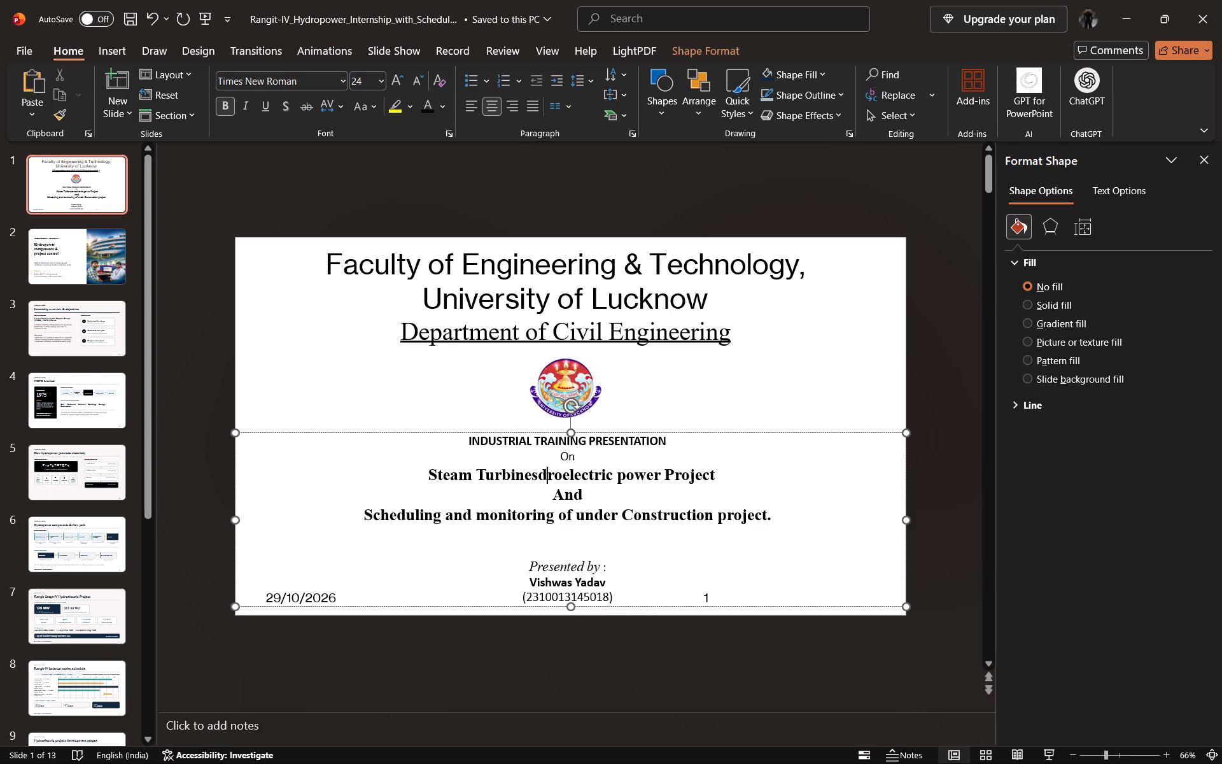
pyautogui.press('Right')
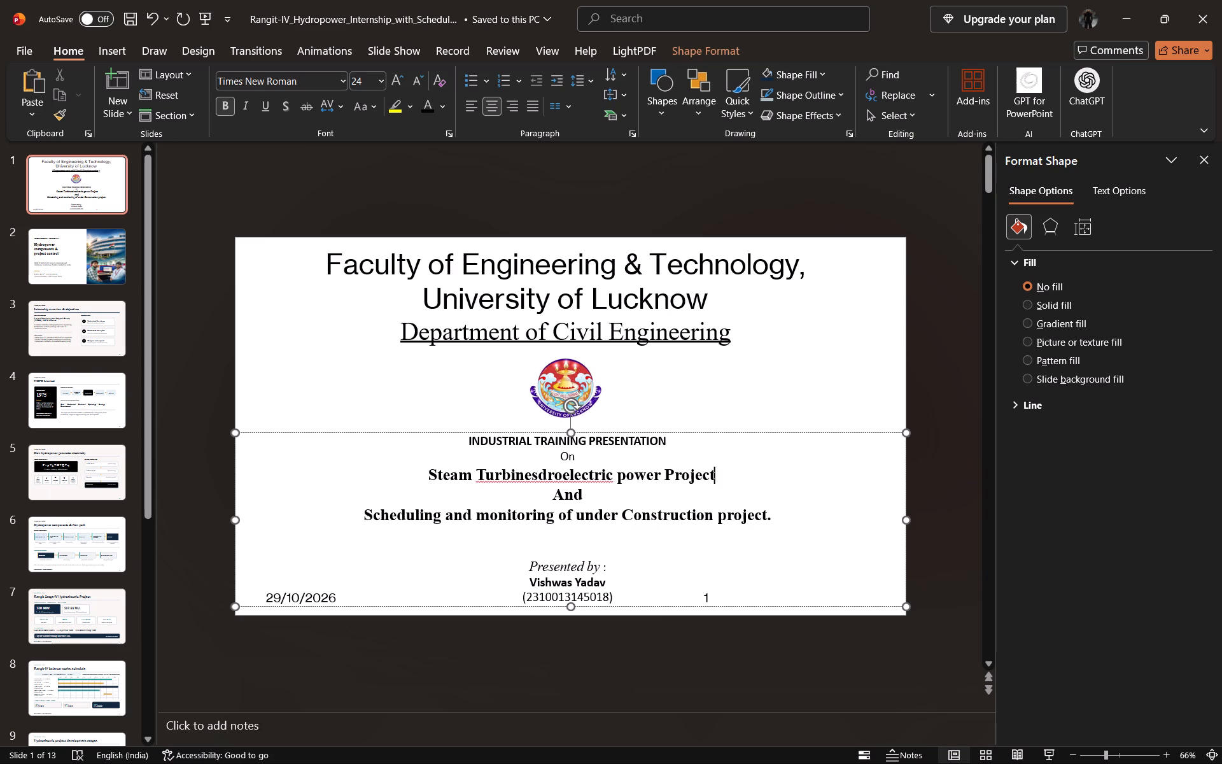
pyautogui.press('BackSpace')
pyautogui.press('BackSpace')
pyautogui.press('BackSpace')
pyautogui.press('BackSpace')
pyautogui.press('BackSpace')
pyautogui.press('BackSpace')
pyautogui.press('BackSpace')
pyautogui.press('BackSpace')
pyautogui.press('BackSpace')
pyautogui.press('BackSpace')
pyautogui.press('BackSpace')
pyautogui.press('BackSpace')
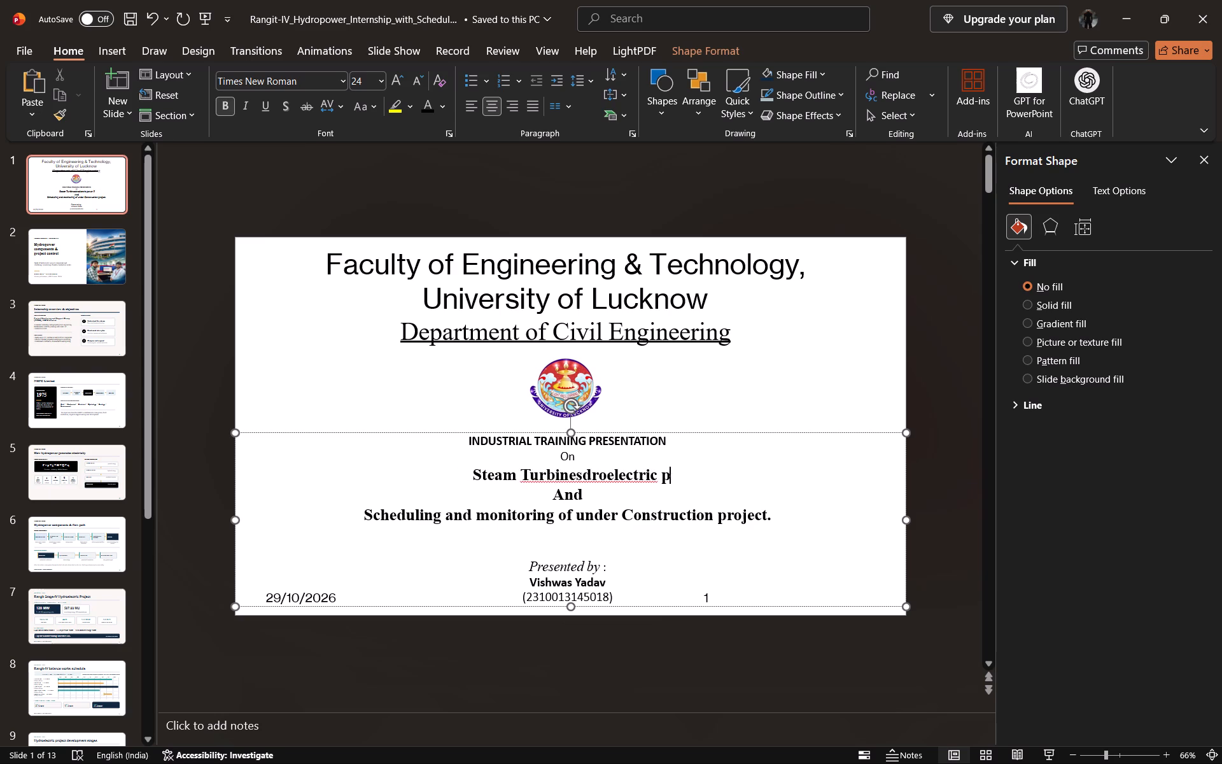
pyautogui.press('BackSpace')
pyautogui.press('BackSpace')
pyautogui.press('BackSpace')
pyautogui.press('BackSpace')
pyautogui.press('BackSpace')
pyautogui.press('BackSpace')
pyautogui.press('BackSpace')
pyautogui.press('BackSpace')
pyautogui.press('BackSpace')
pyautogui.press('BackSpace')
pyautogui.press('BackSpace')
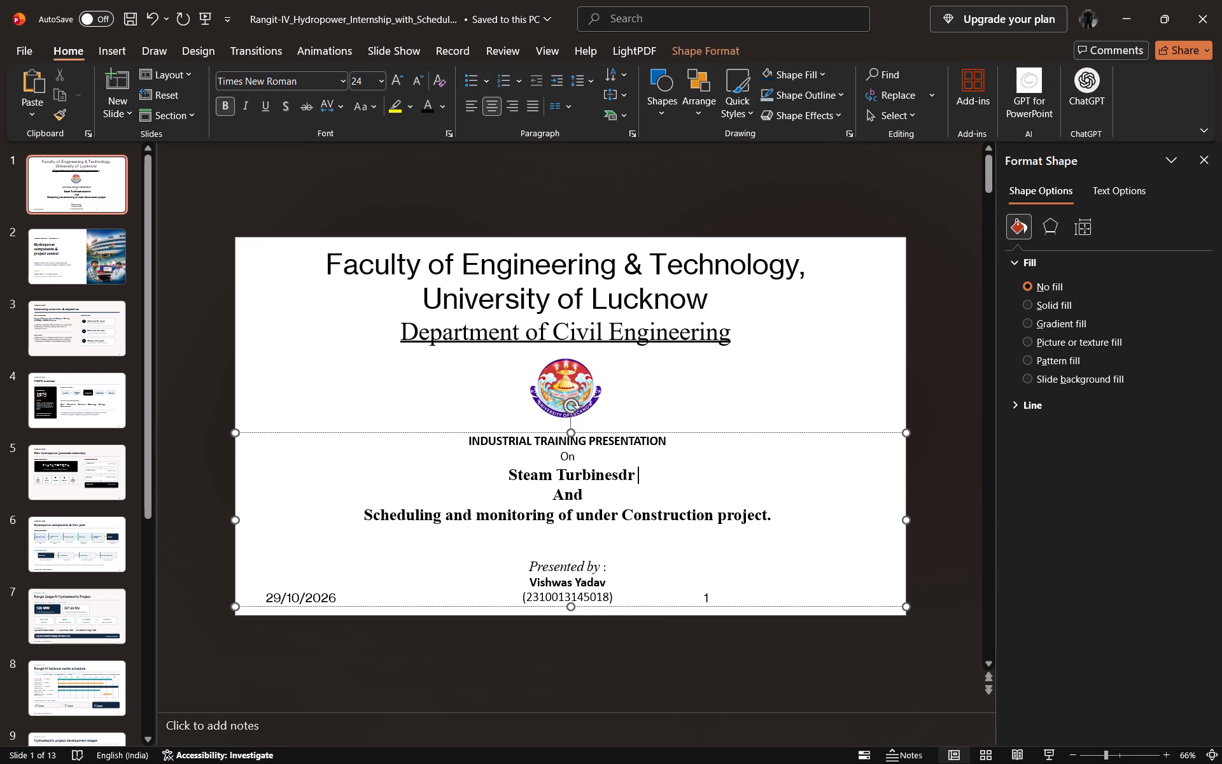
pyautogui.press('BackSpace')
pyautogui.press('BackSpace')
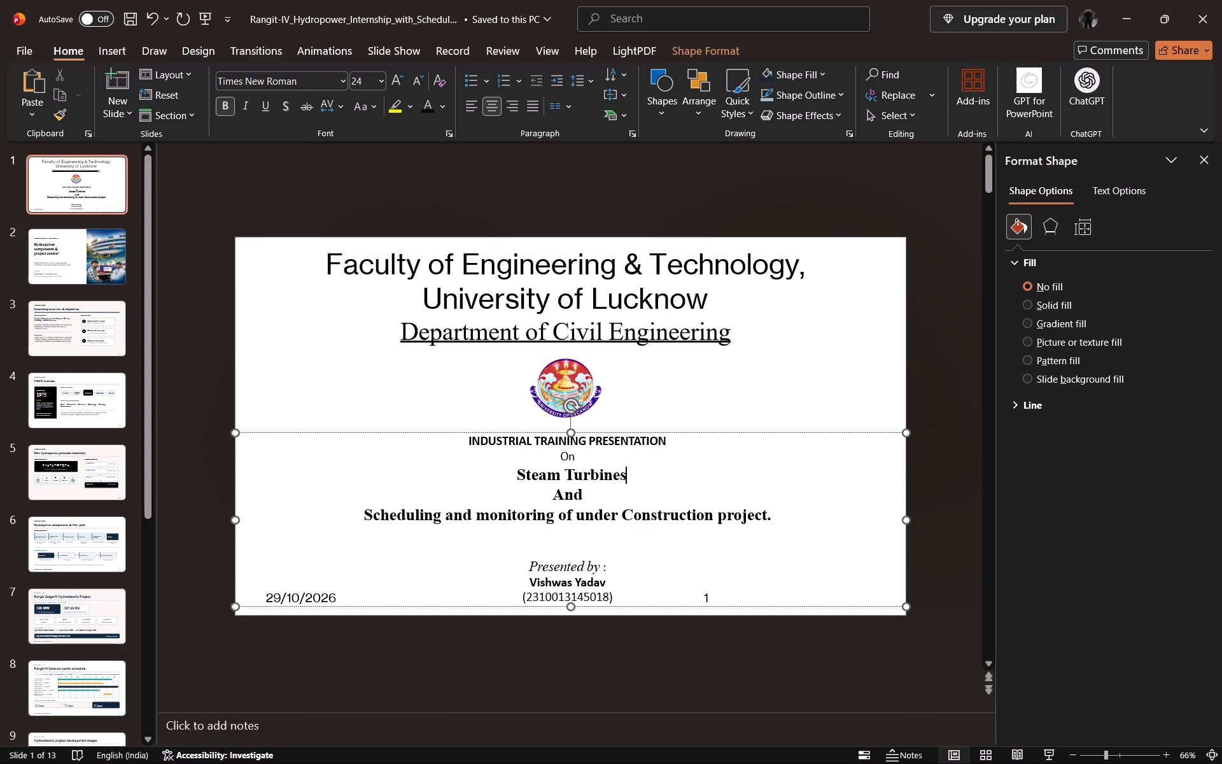
# Delete the "Scheduling and monitoring of under Construction project." line below "And" on the hydropower presentation's title slide.
pyautogui.click(775, 516)
pyautogui.press('BackSpace')
pyautogui.press('BackSpace')
pyautogui.press('BackSpace')
pyautogui.press('BackSpace')
pyautogui.press('BackSpace')
pyautogui.press('BackSpace')
pyautogui.press('BackSpace')
pyautogui.press('BackSpace')
pyautogui.press('BackSpace')
pyautogui.press('BackSpace')
pyautogui.press('BackSpace')
pyautogui.press('BackSpace')
pyautogui.press('BackSpace')
pyautogui.press('BackSpace')
pyautogui.press('BackSpace')
pyautogui.press('BackSpace')
pyautogui.press('BackSpace')
pyautogui.press('BackSpace')
pyautogui.press('BackSpace')
pyautogui.press('BackSpace')
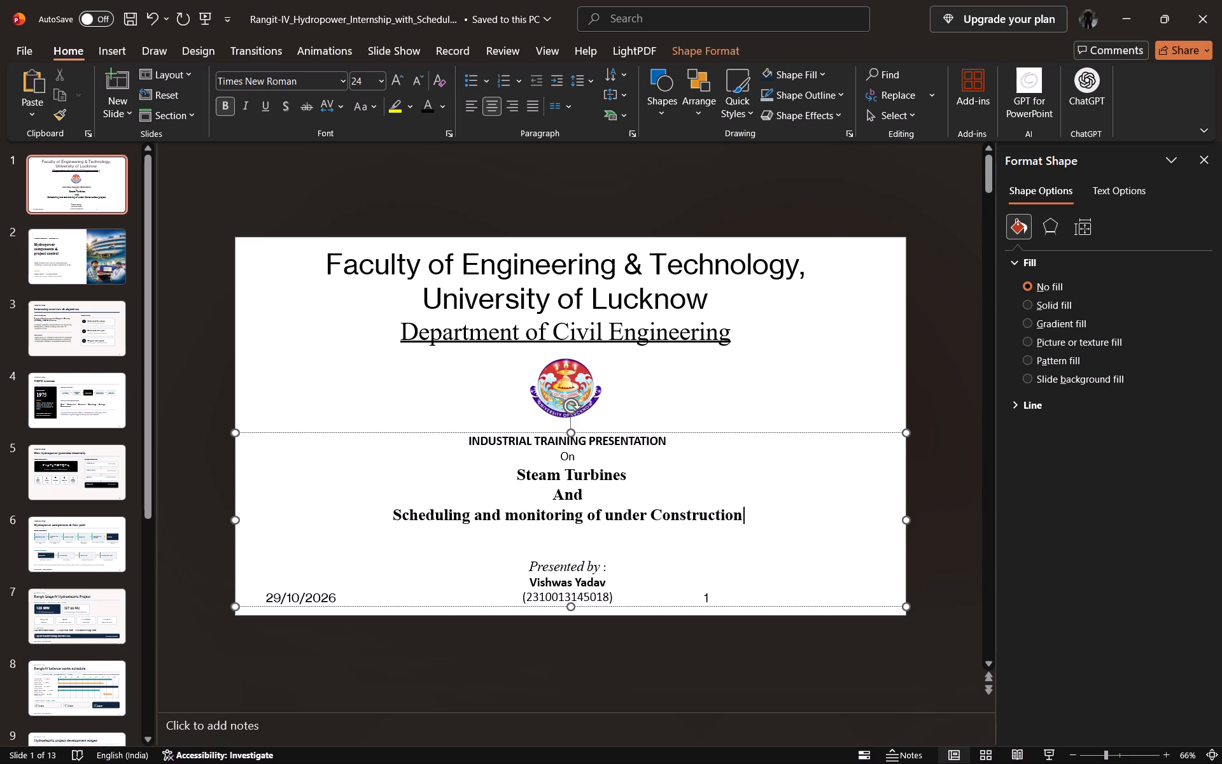
pyautogui.press('BackSpace')
pyautogui.press('BackSpace')
pyautogui.press('BackSpace')
pyautogui.press('BackSpace')
pyautogui.press('BackSpace')
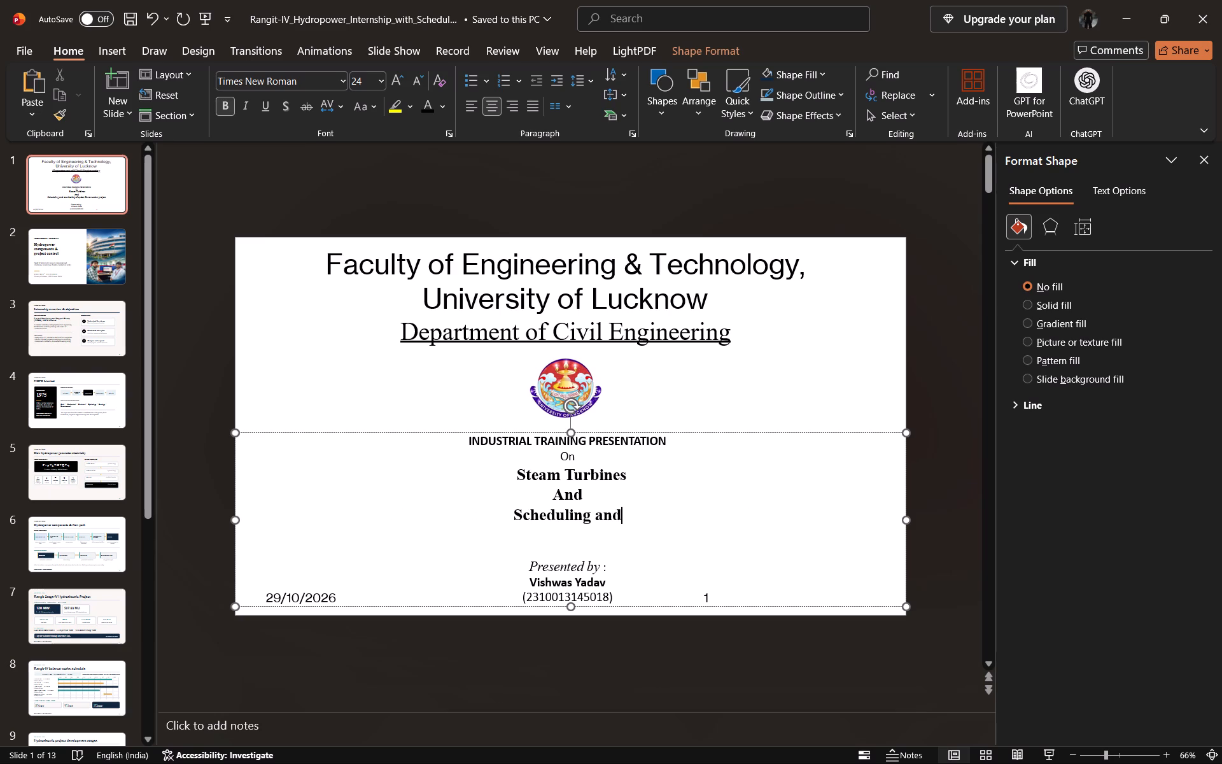
pyautogui.press('BackSpace')
pyautogui.press('BackSpace')
pyautogui.press('BackSpace')
pyautogui.press('BackSpace')
pyautogui.press('BackSpace')
pyautogui.press('BackSpace')
pyautogui.press('BackSpace')
pyautogui.press('BackSpace')
pyautogui.press('BackSpace')
pyautogui.press('BackSpace')
pyautogui.press('BackSpace')
pyautogui.press('BackSpace')
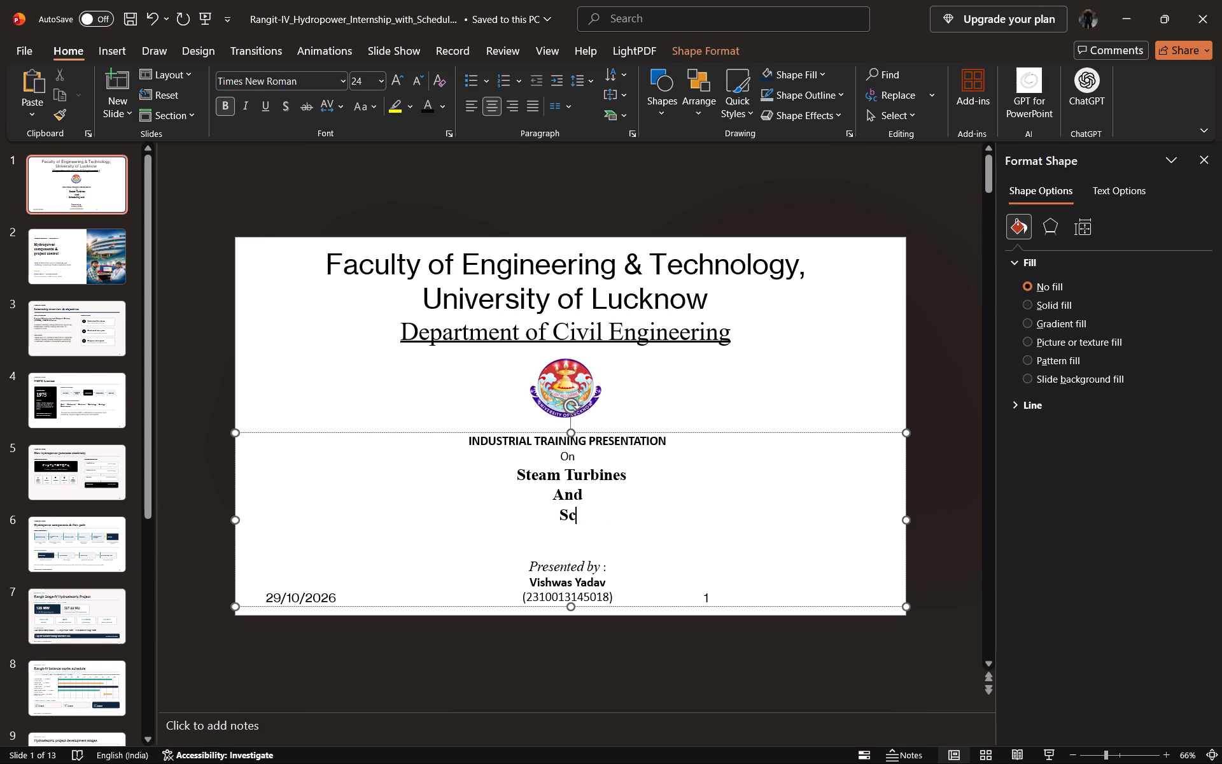
pyautogui.press('BackSpace')
pyautogui.press('BackSpace')
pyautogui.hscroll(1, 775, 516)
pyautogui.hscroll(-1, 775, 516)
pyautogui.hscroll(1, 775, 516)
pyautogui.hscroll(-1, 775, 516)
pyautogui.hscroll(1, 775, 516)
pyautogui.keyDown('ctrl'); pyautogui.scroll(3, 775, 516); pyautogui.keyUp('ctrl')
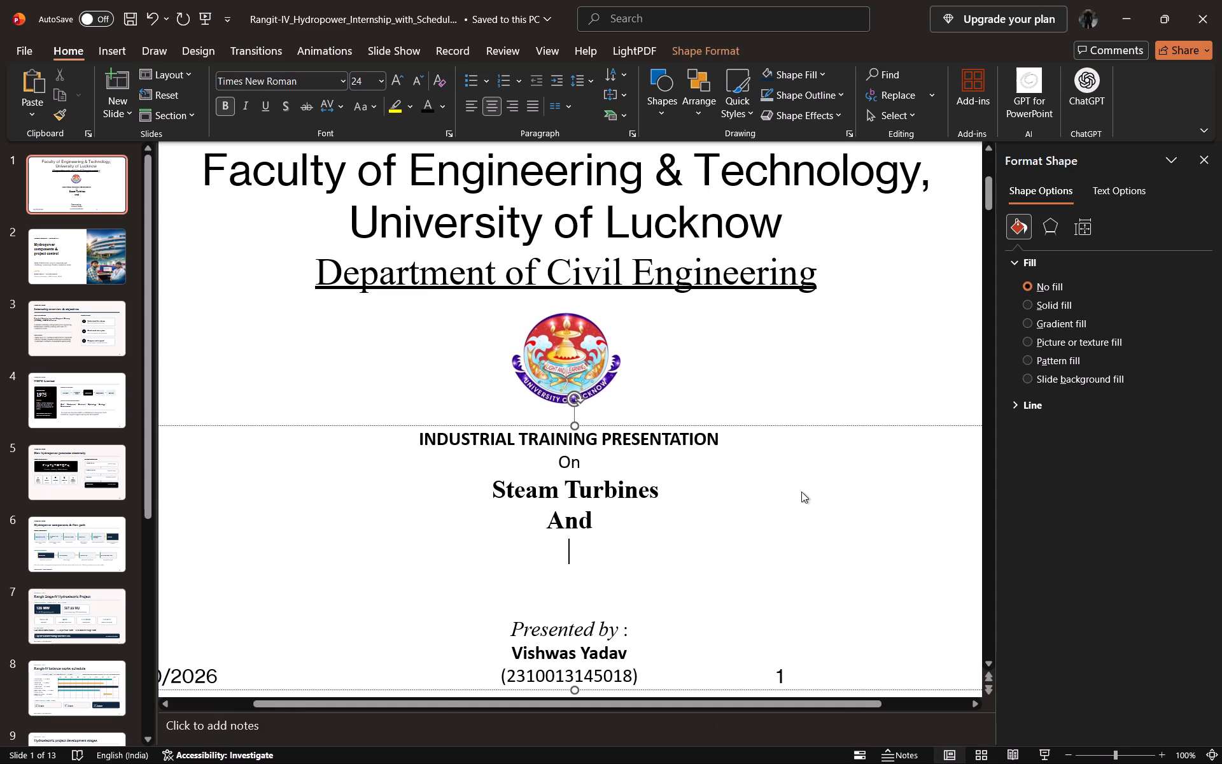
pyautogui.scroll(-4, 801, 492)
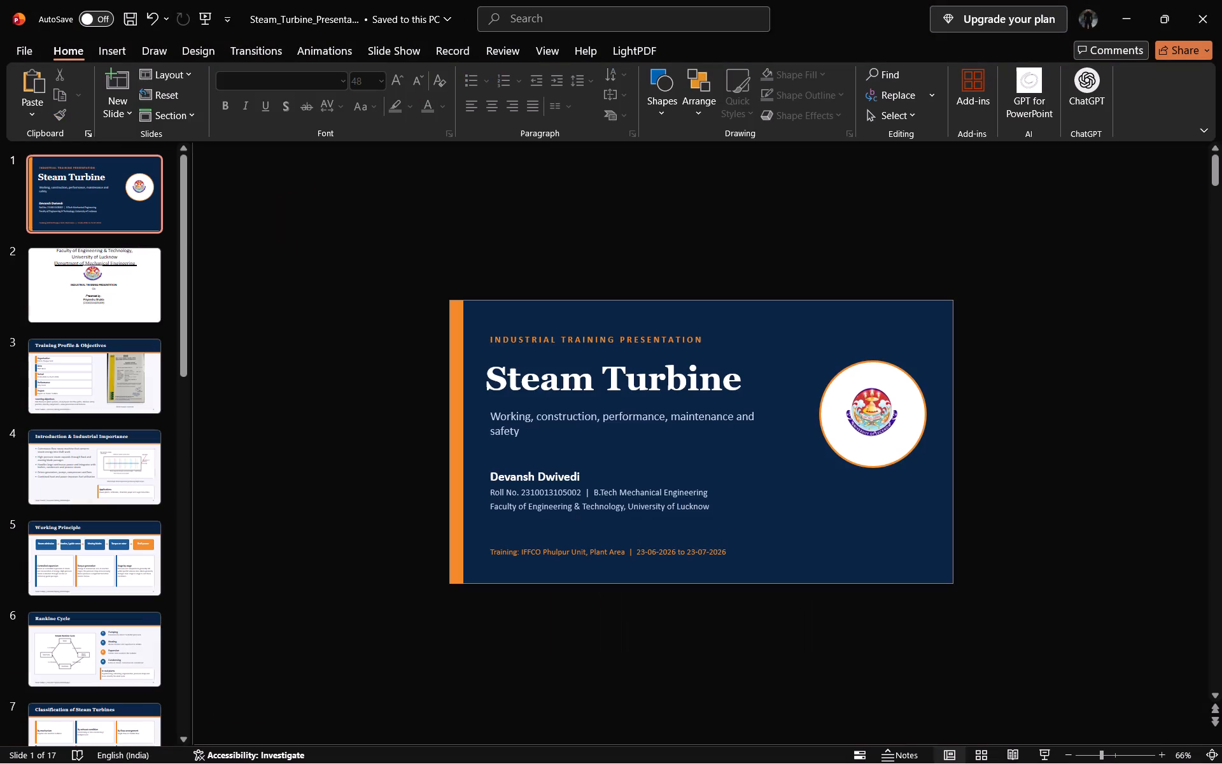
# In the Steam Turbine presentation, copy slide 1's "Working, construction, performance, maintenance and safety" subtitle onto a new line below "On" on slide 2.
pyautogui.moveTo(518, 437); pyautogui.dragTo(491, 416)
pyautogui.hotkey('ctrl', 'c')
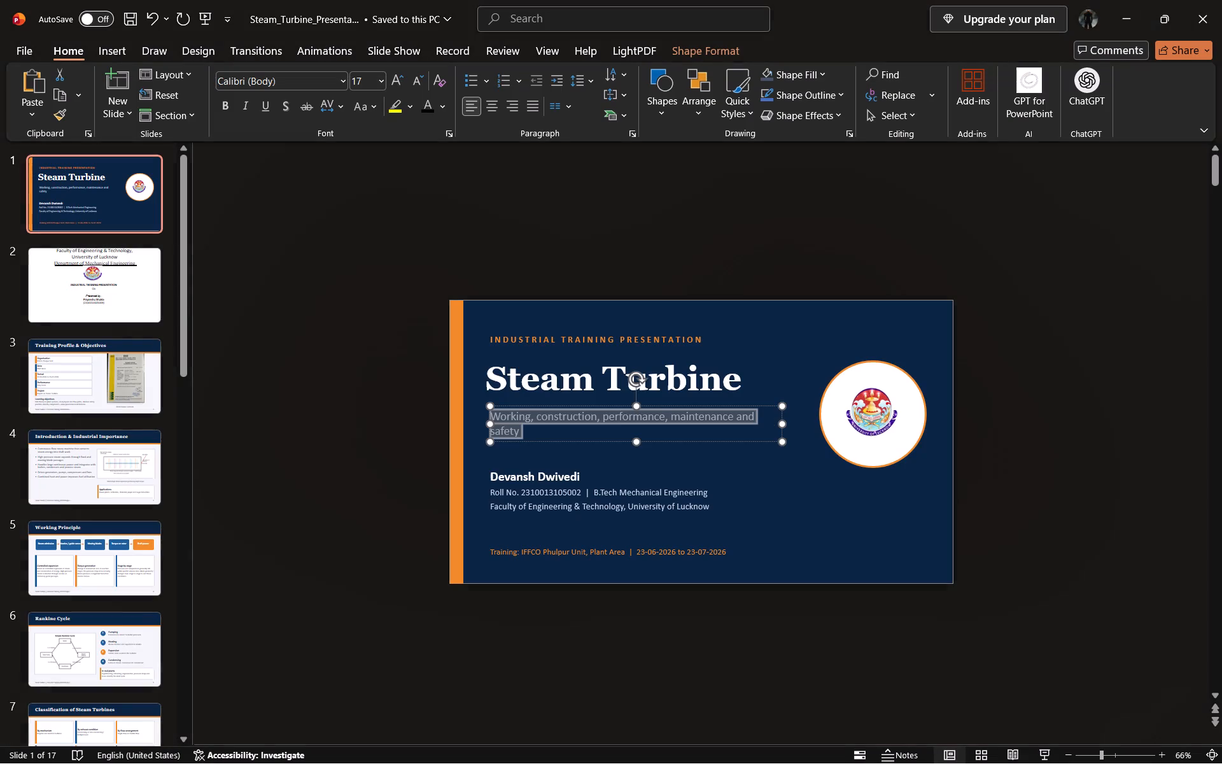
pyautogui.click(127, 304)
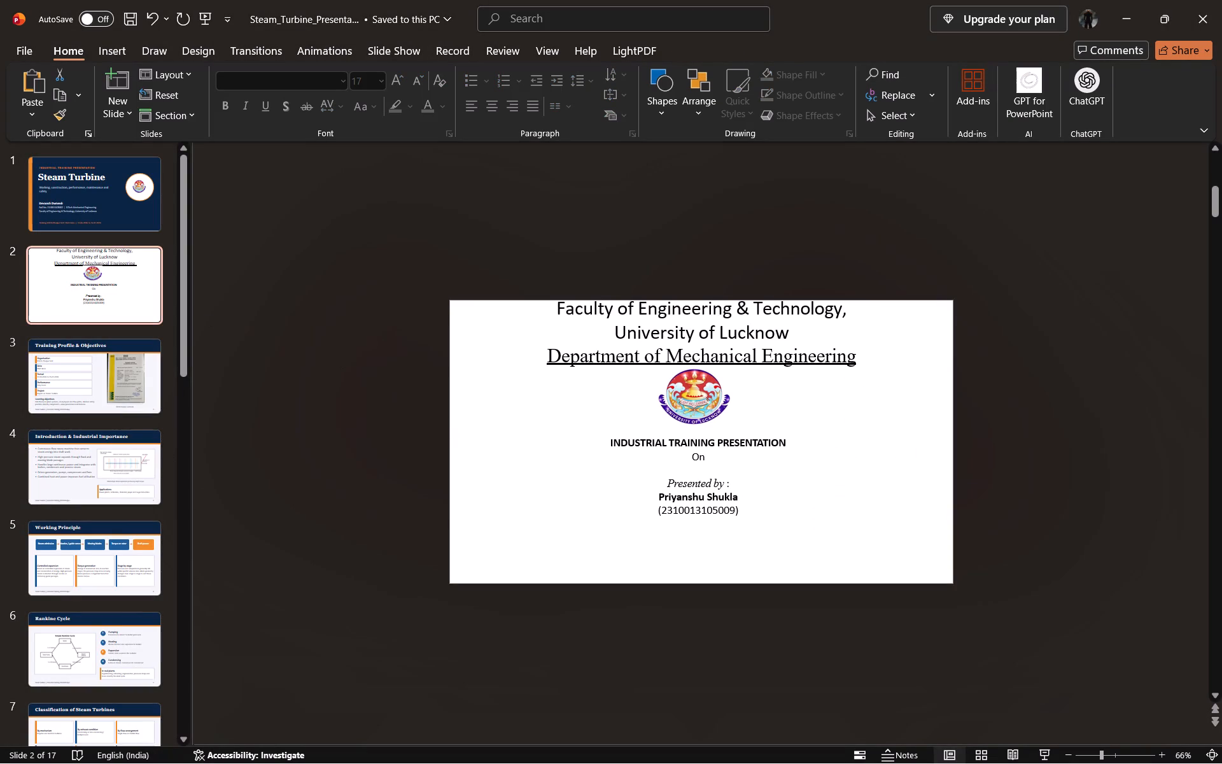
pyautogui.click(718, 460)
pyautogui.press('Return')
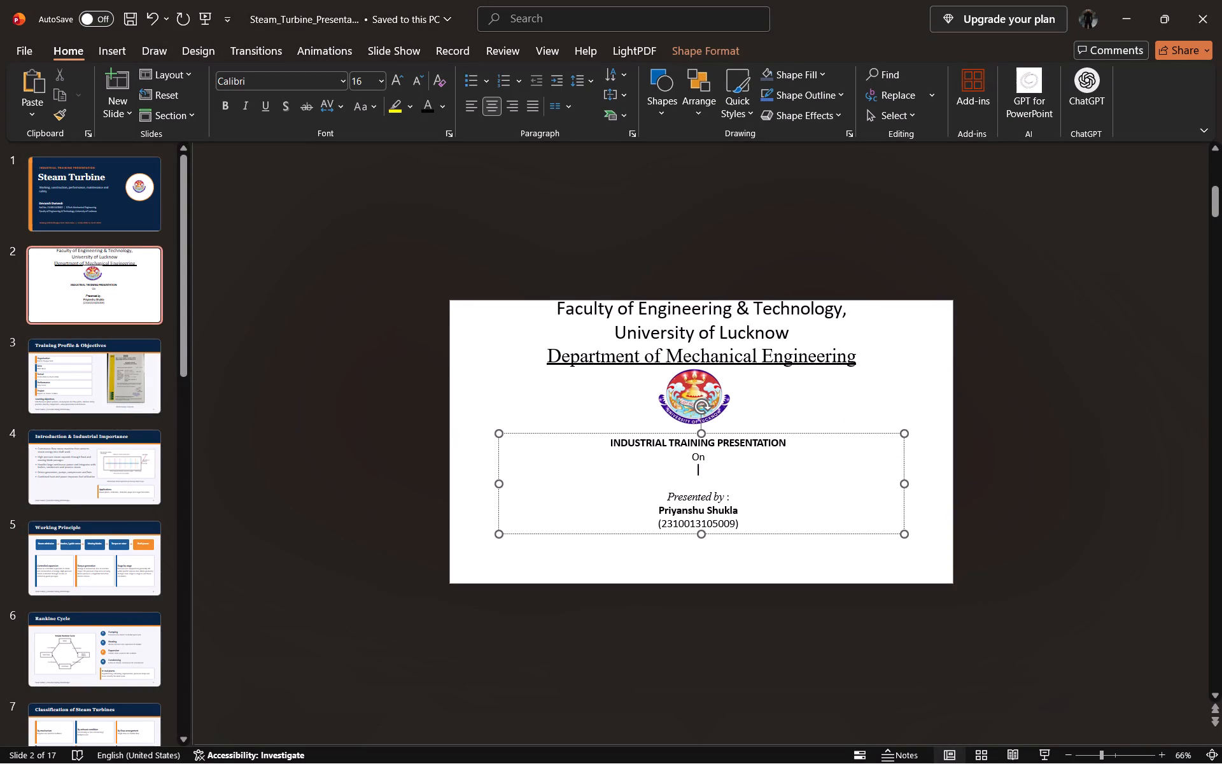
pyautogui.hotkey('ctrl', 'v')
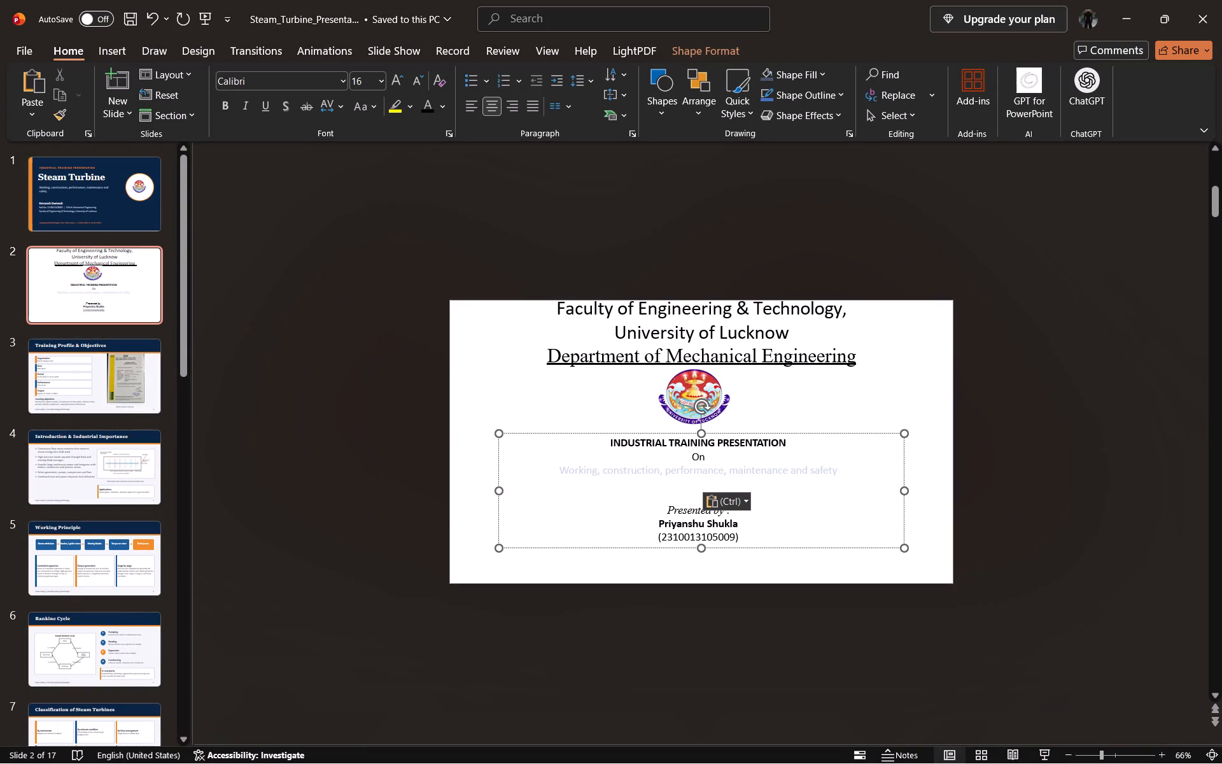
# Add a "Steam Turbines" line between "On" and the pasted subtitle on slide 2.
pyautogui.click(719, 455)
pyautogui.press('Return')
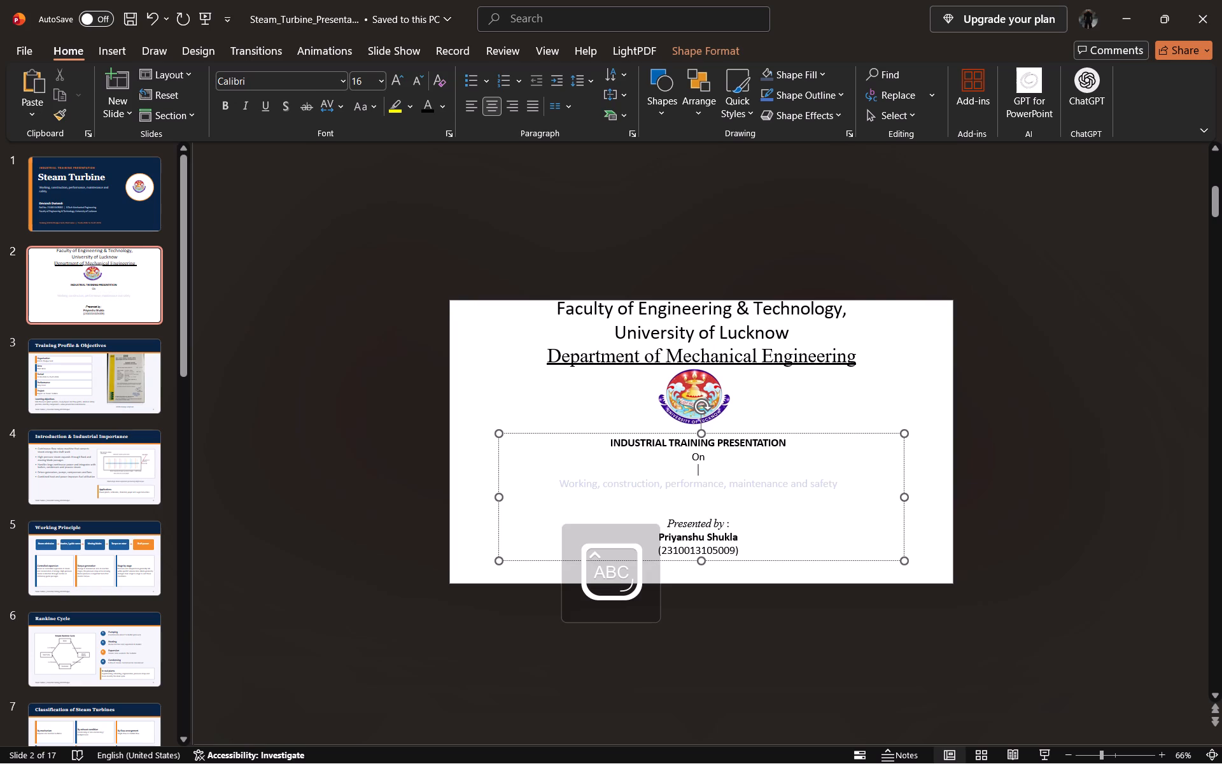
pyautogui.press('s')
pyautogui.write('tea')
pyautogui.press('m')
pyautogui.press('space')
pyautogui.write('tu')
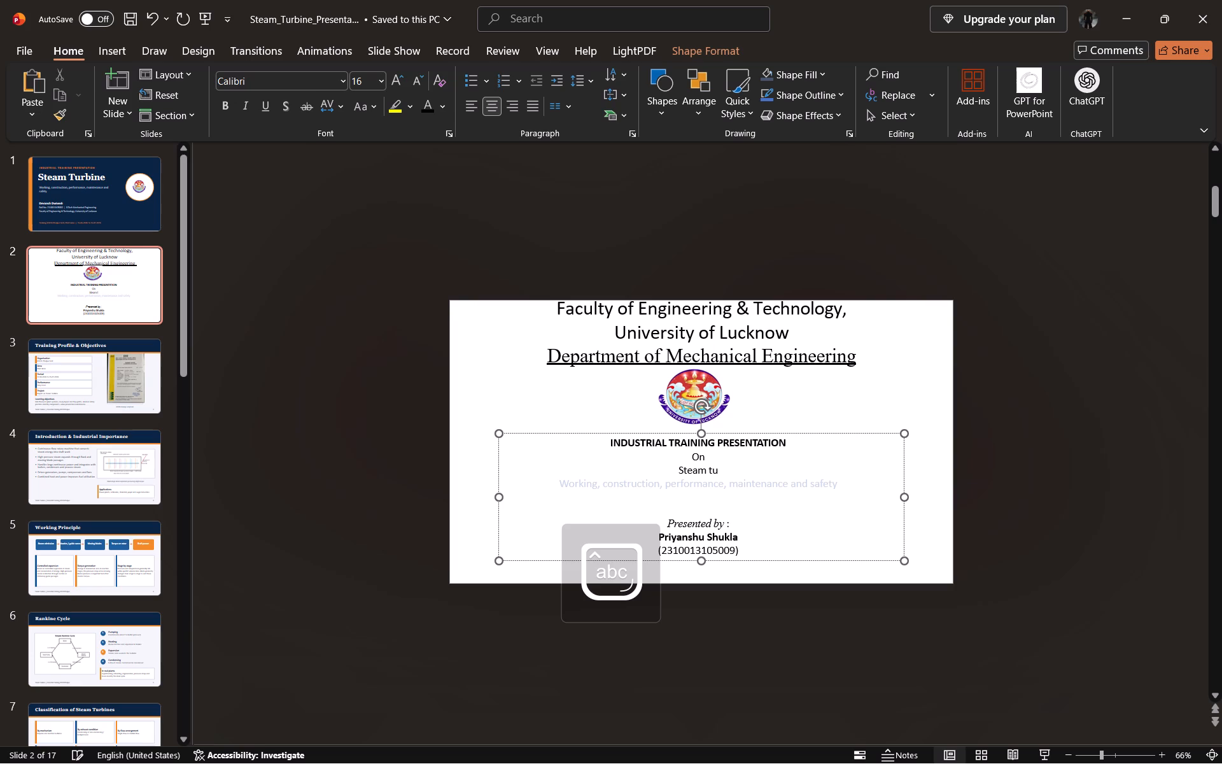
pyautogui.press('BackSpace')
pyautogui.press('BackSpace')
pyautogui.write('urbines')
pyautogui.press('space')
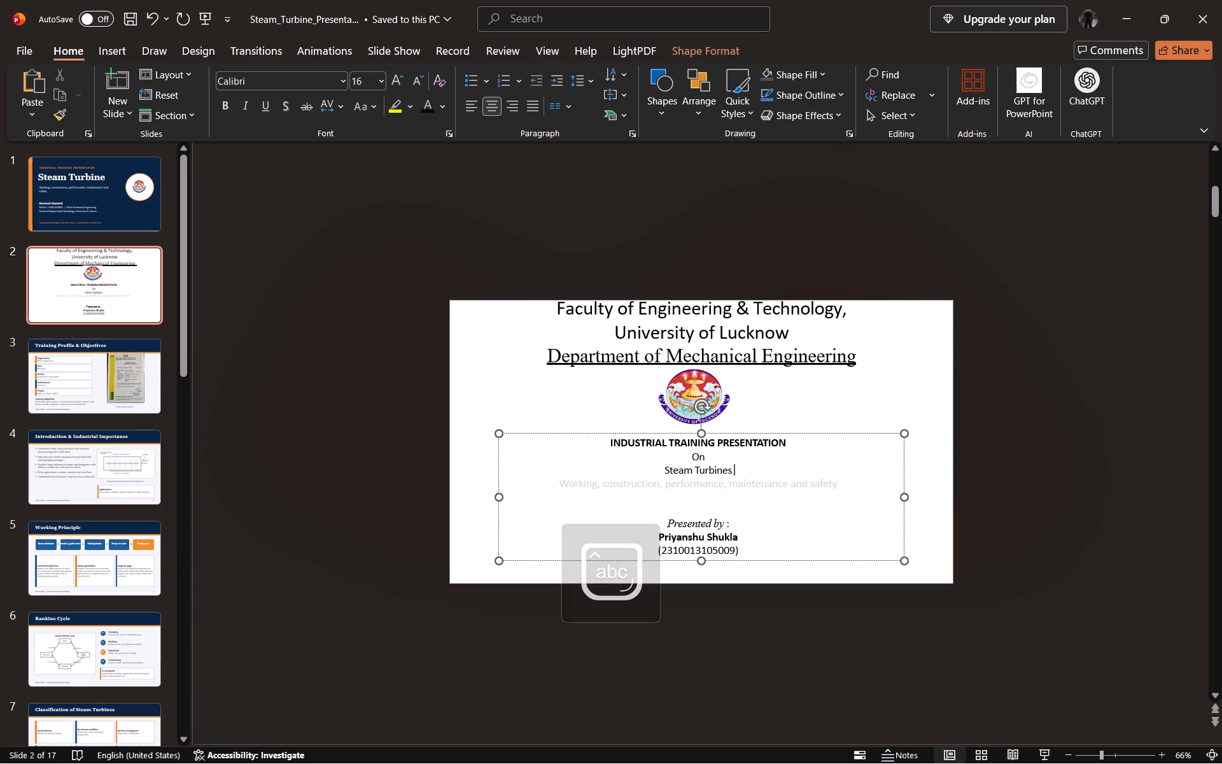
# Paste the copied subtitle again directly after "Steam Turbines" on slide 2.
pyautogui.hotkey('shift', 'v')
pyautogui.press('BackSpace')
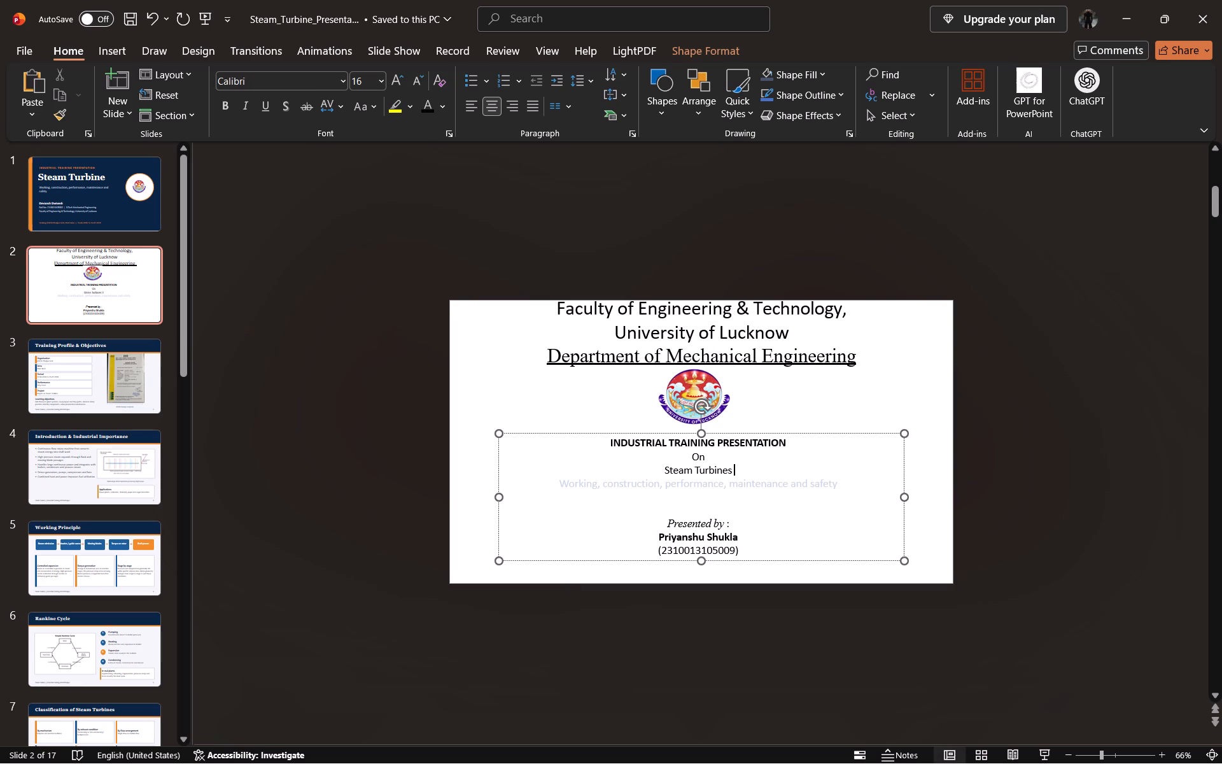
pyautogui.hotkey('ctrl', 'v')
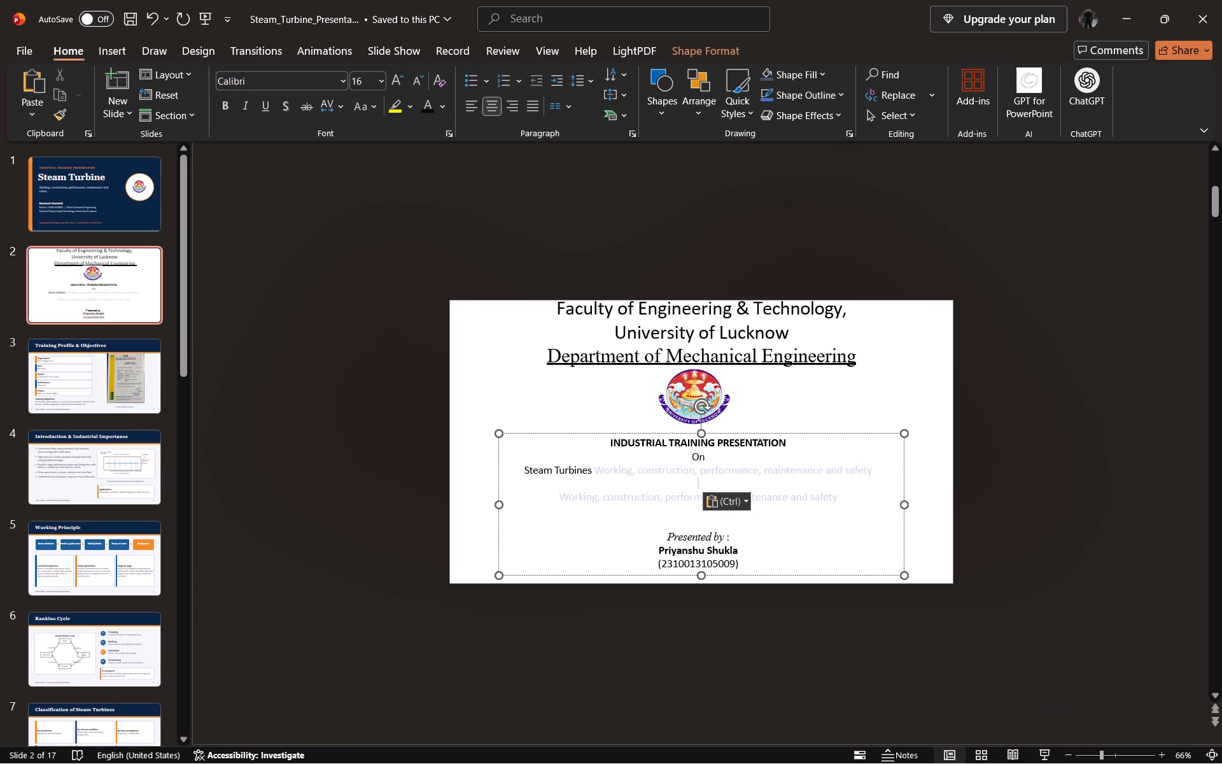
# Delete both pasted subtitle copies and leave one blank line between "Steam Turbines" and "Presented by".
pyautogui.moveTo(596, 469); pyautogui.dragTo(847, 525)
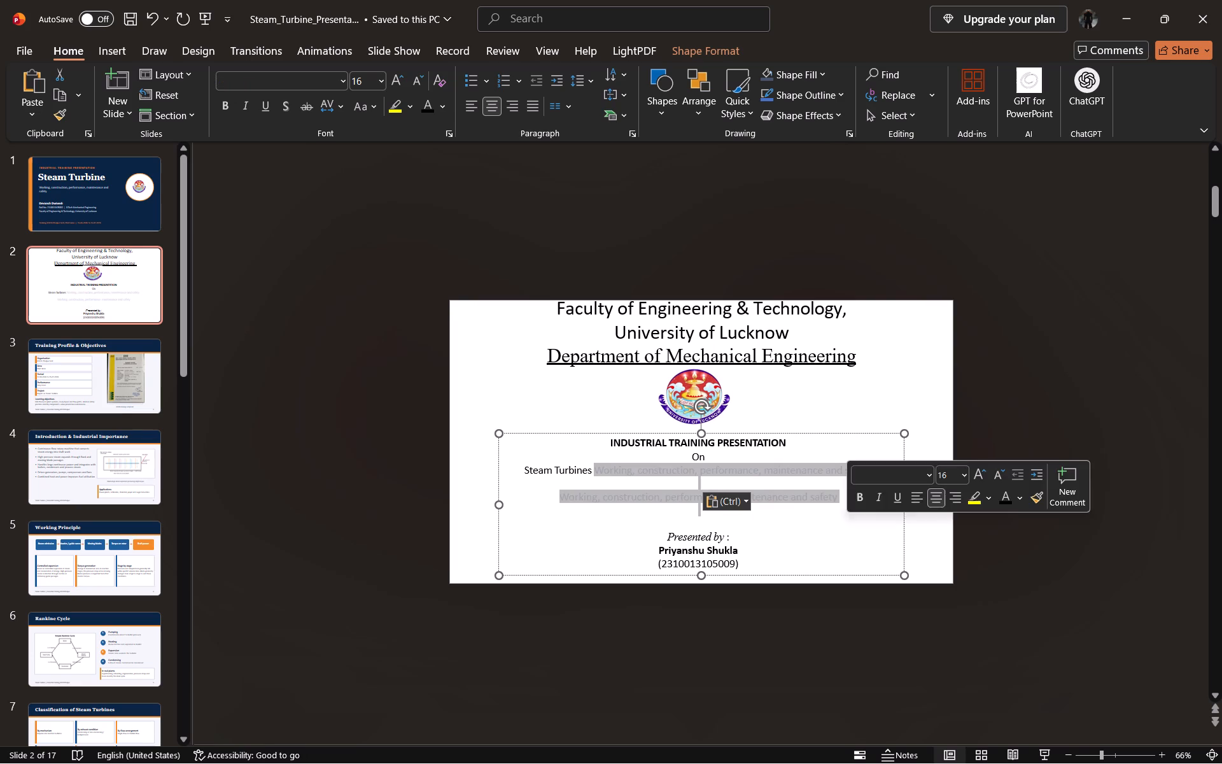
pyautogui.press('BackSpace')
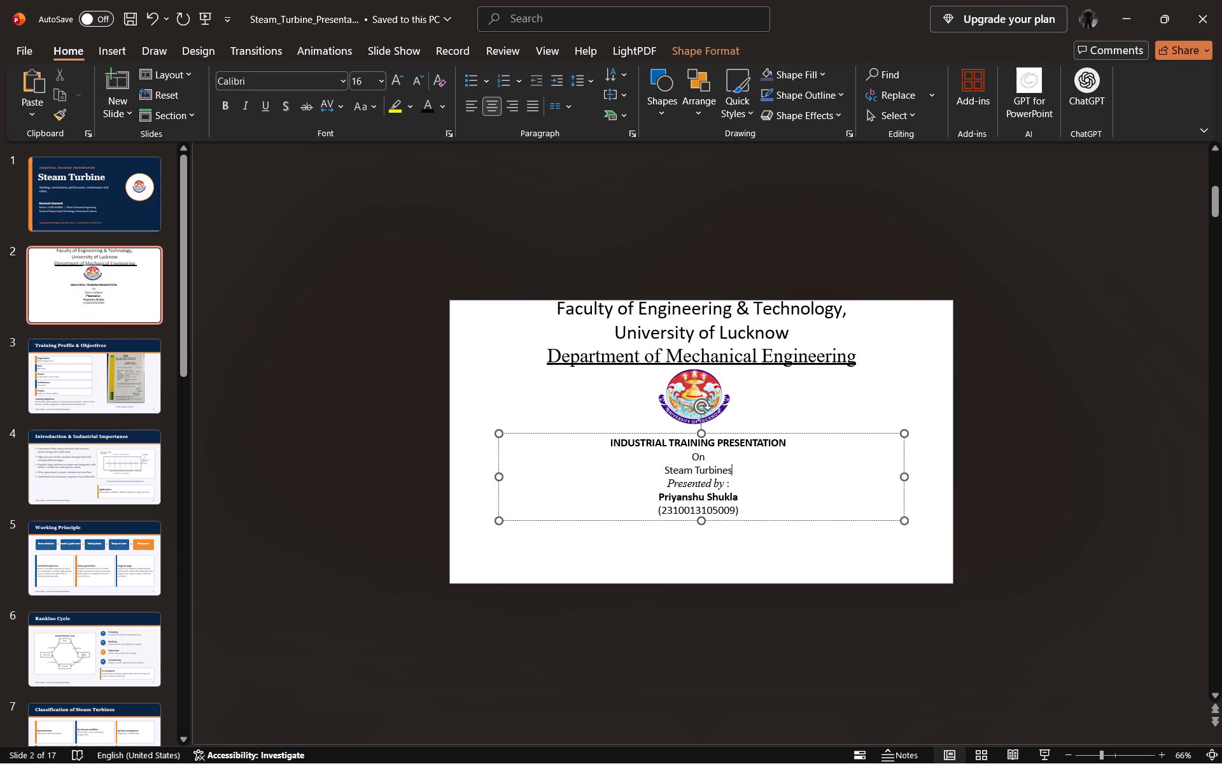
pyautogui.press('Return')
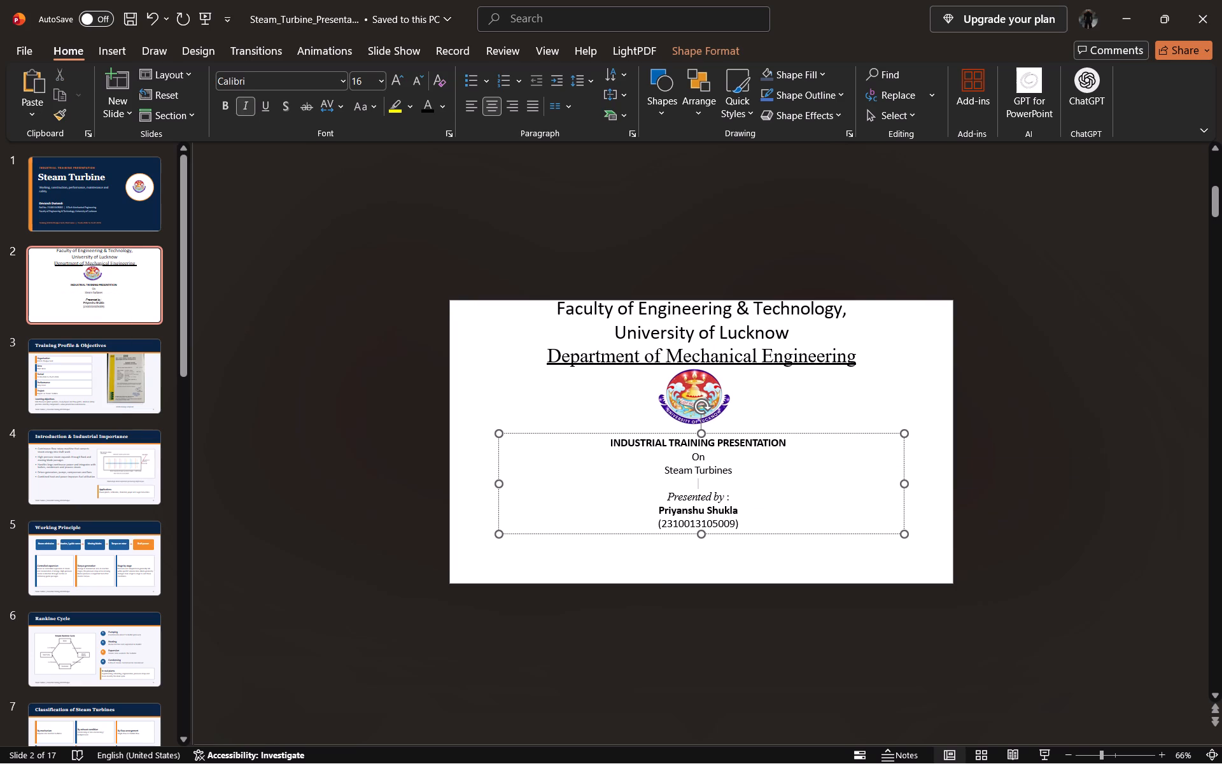
# Make the "Steam Turbines" topic line on slide 2 bold and shorten it to "Steam Turbine".
pyautogui.moveTo(734, 466); pyautogui.dragTo(635, 478)
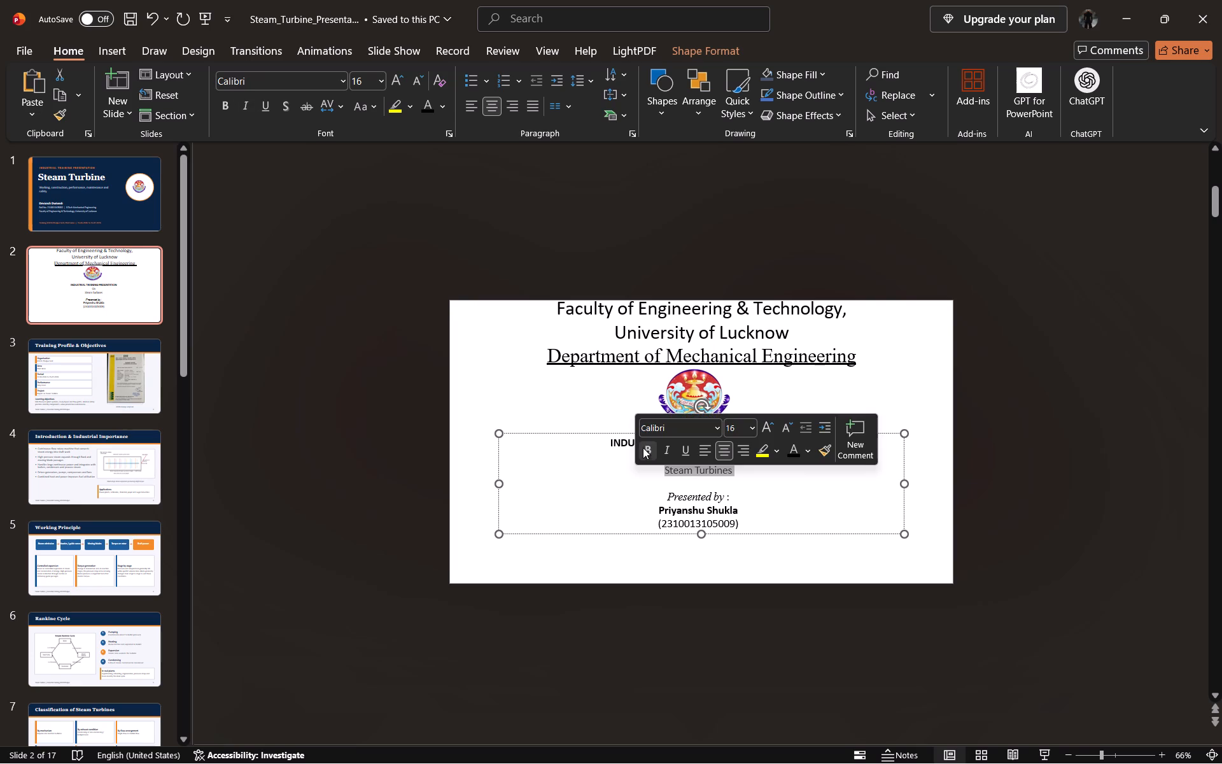
pyautogui.click(643, 448)
pyautogui.click(743, 469)
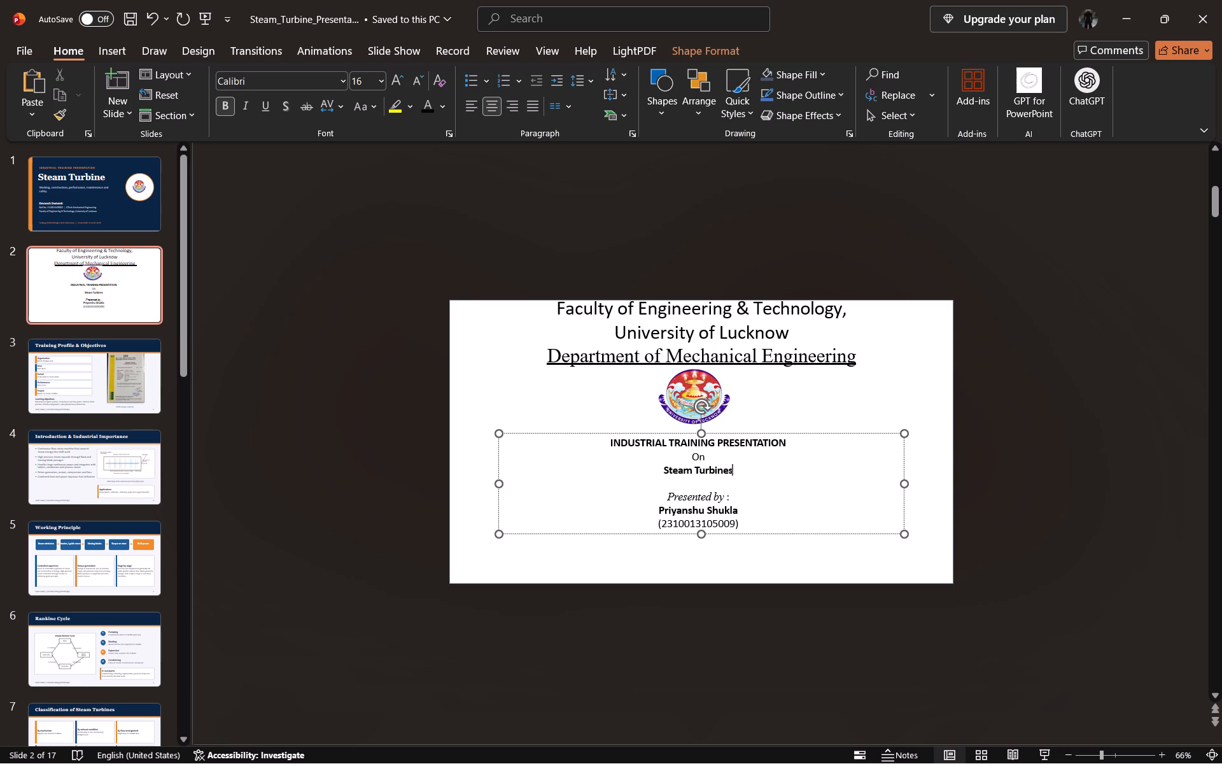
pyautogui.press('BackSpace')
# Add the line "And its working" below "Steam Turbine" on slide 2.
pyautogui.press('Return')
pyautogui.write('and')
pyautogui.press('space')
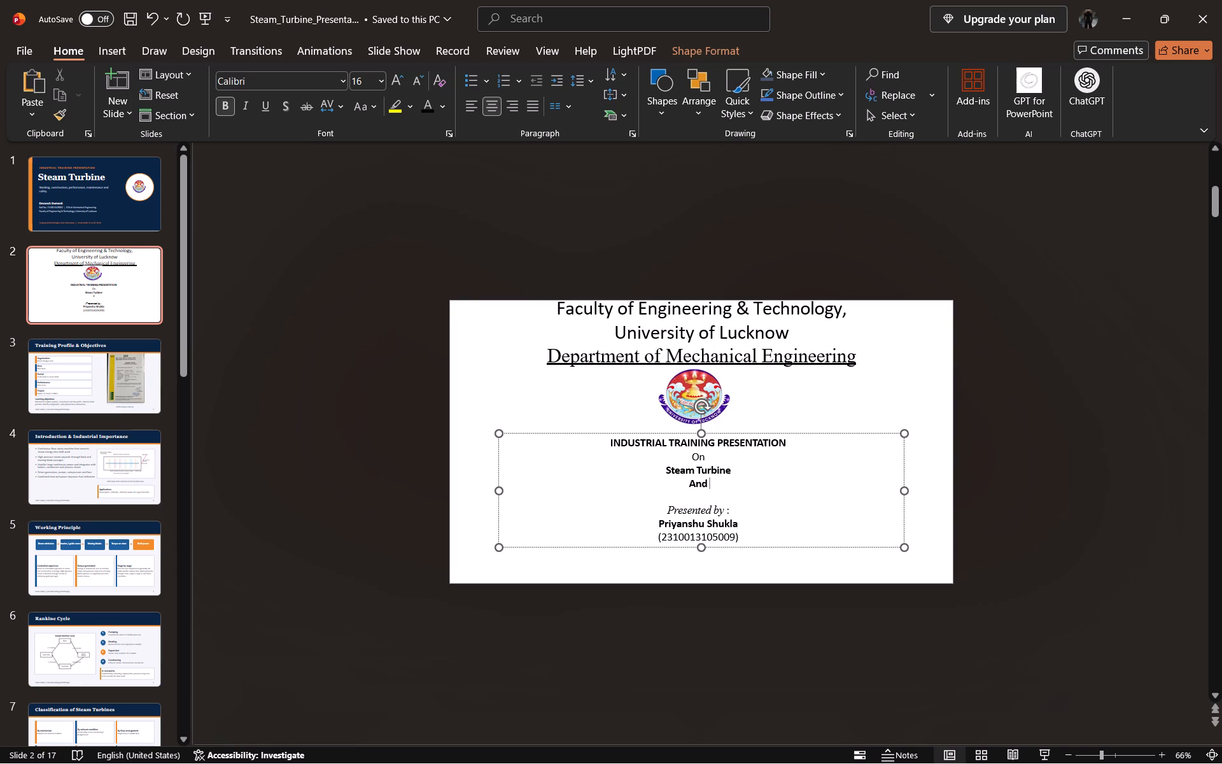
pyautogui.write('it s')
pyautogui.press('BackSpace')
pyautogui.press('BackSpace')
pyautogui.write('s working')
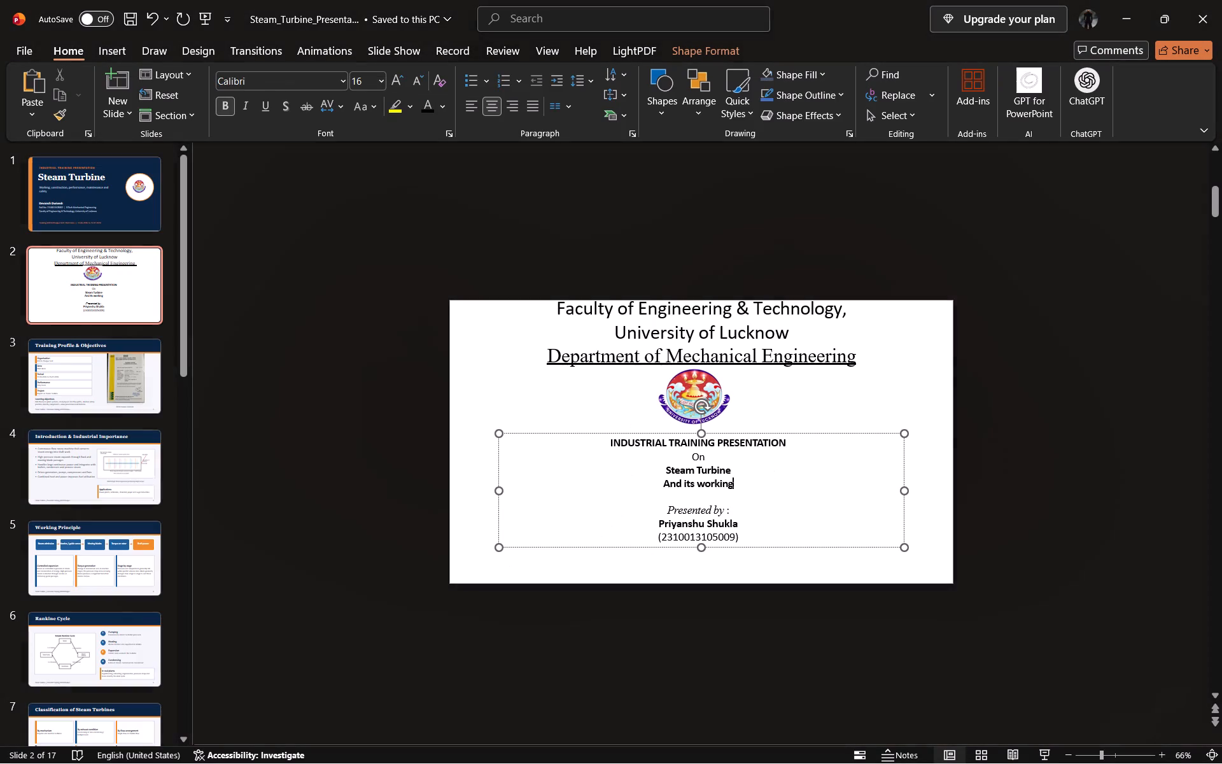
# Switch to the hydropower presentation and enter "Its working, performance and main" on the empty line below "And".
pyautogui.click(102, 208)
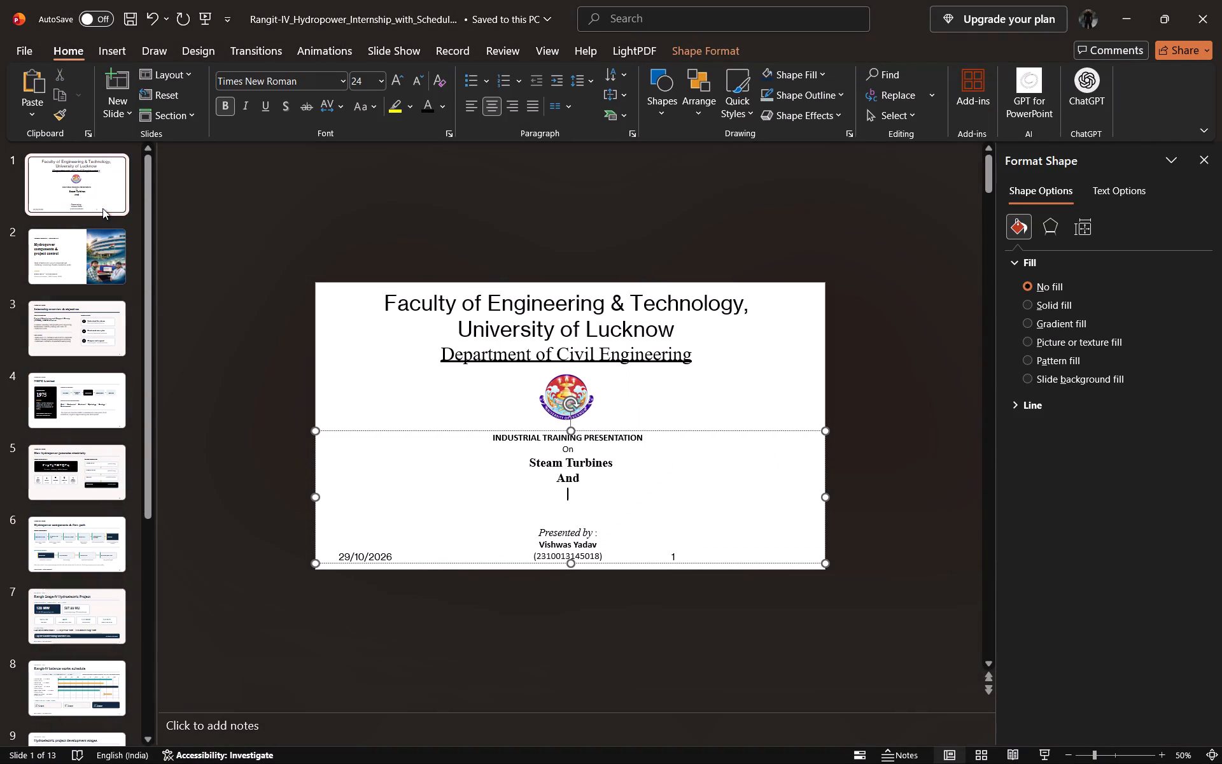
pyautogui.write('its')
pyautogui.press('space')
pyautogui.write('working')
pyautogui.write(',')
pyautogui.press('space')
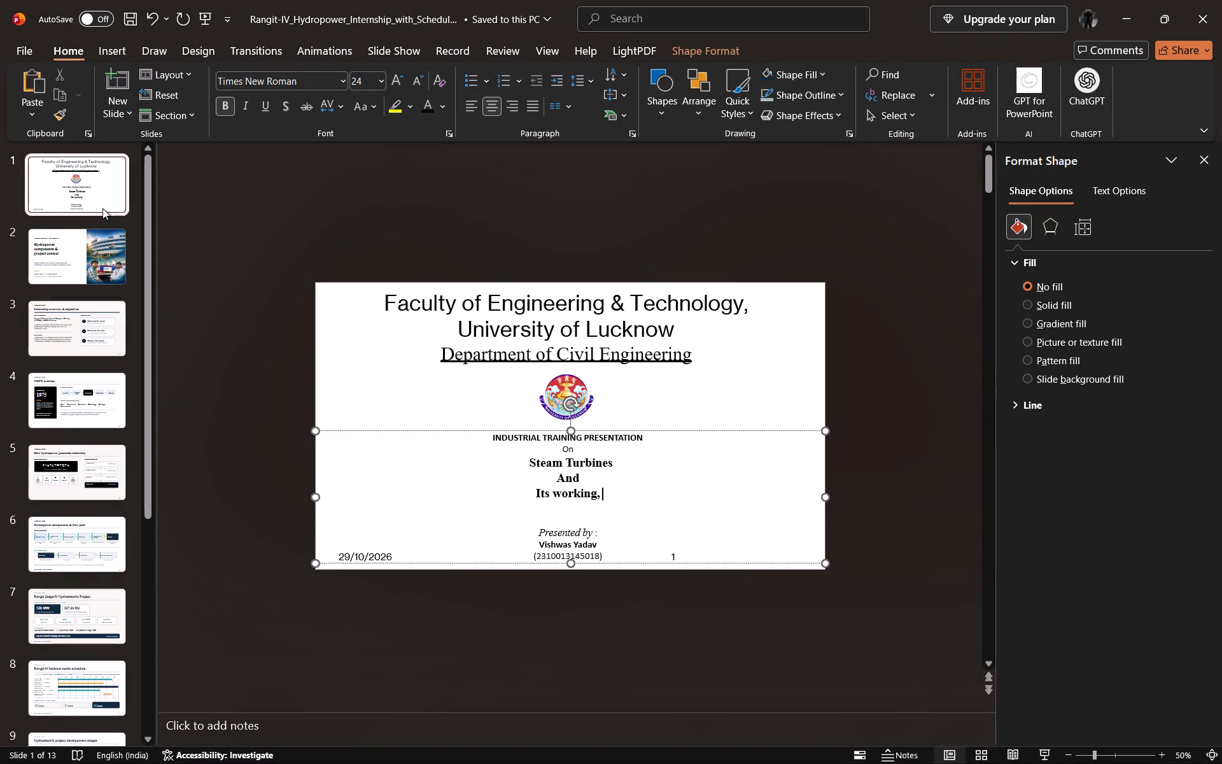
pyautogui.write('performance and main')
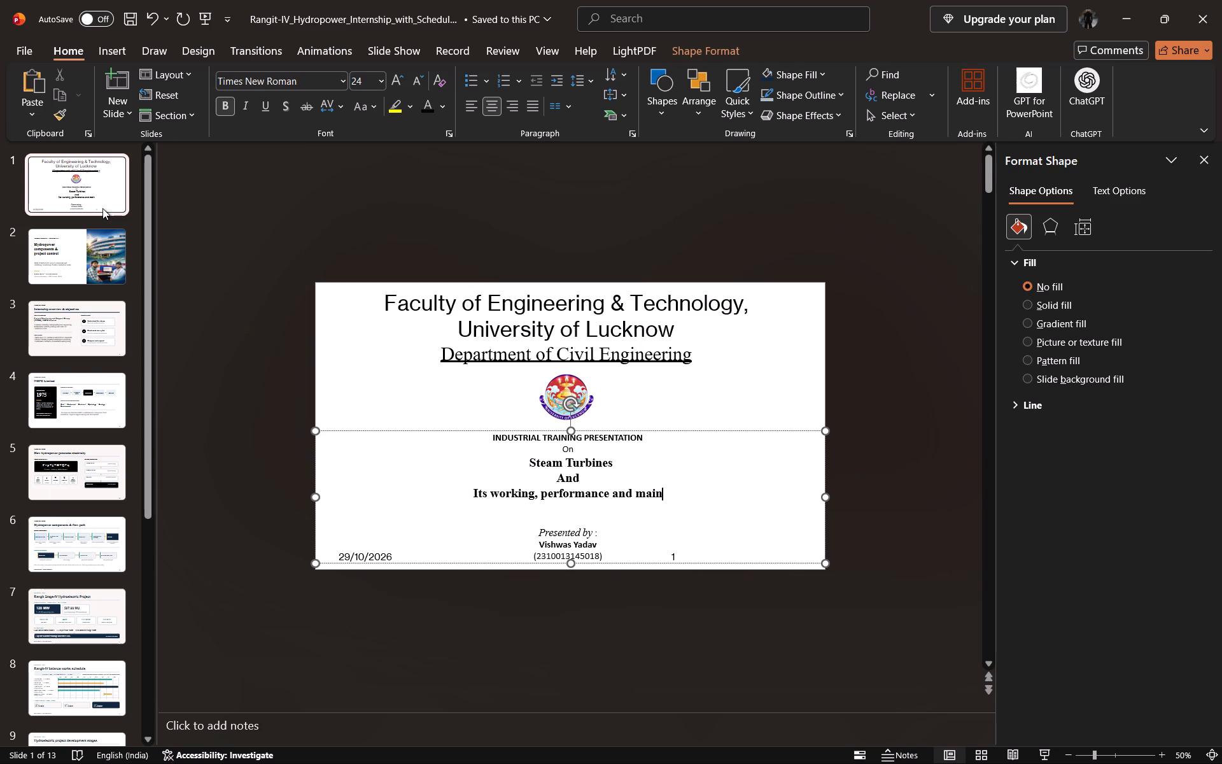
# Insert "construction," before "performance" in the title slide's second topic line.
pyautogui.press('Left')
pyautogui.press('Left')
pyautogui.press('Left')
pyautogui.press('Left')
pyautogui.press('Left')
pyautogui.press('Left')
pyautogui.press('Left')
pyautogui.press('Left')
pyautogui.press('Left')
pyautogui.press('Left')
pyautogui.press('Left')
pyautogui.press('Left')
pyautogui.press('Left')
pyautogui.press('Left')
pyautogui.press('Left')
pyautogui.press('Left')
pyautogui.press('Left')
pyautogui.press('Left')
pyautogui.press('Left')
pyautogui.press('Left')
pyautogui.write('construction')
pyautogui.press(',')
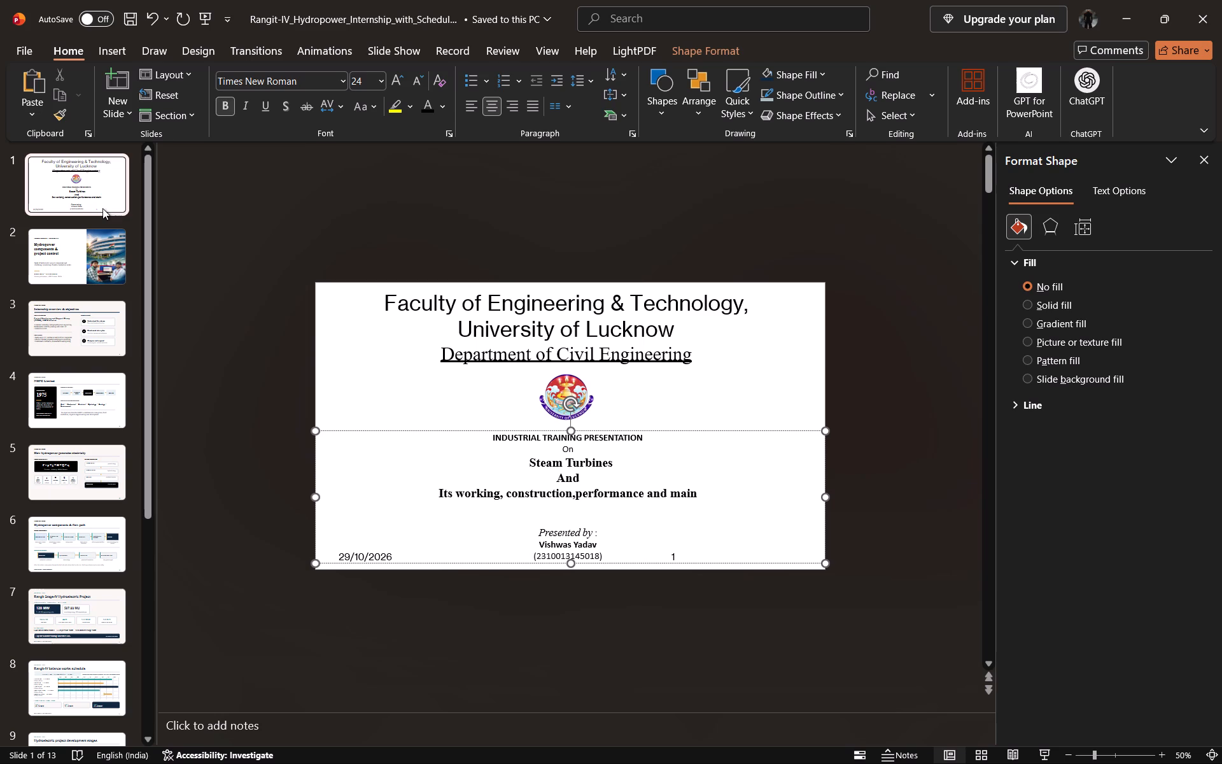
# Complete the word "main" at the end of the second topic line as "maintaince".
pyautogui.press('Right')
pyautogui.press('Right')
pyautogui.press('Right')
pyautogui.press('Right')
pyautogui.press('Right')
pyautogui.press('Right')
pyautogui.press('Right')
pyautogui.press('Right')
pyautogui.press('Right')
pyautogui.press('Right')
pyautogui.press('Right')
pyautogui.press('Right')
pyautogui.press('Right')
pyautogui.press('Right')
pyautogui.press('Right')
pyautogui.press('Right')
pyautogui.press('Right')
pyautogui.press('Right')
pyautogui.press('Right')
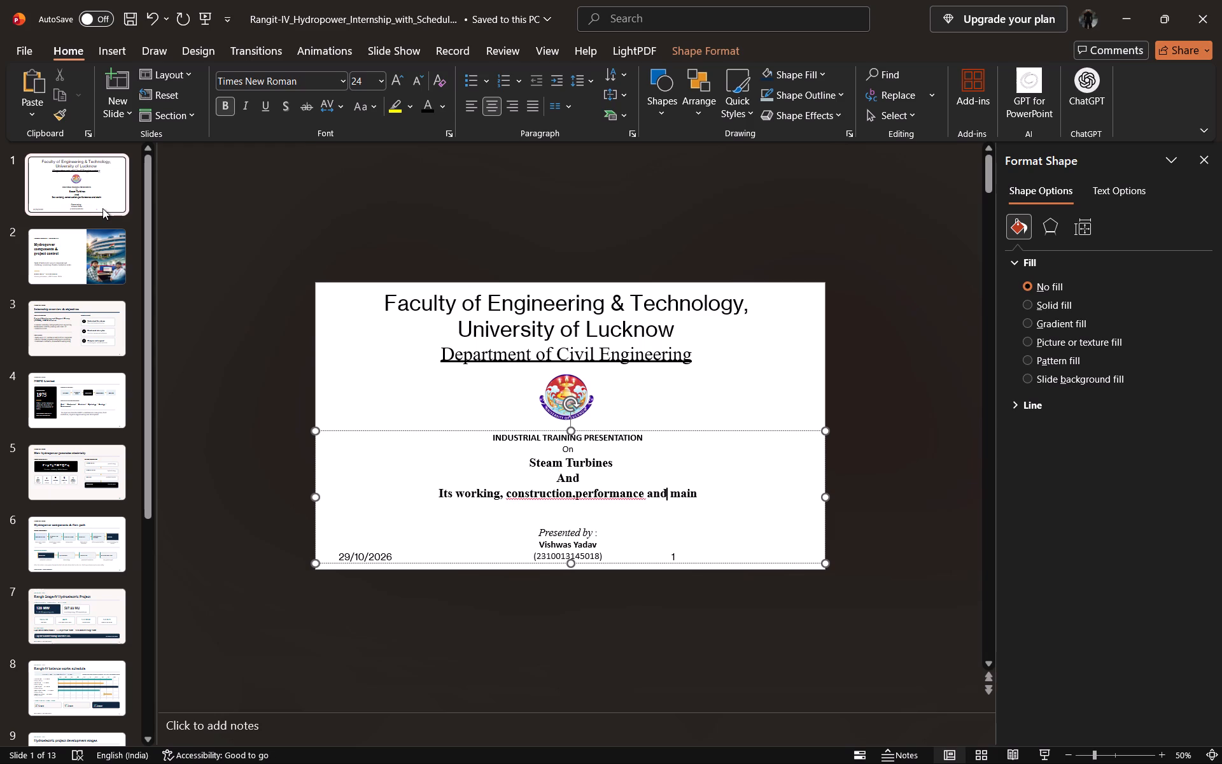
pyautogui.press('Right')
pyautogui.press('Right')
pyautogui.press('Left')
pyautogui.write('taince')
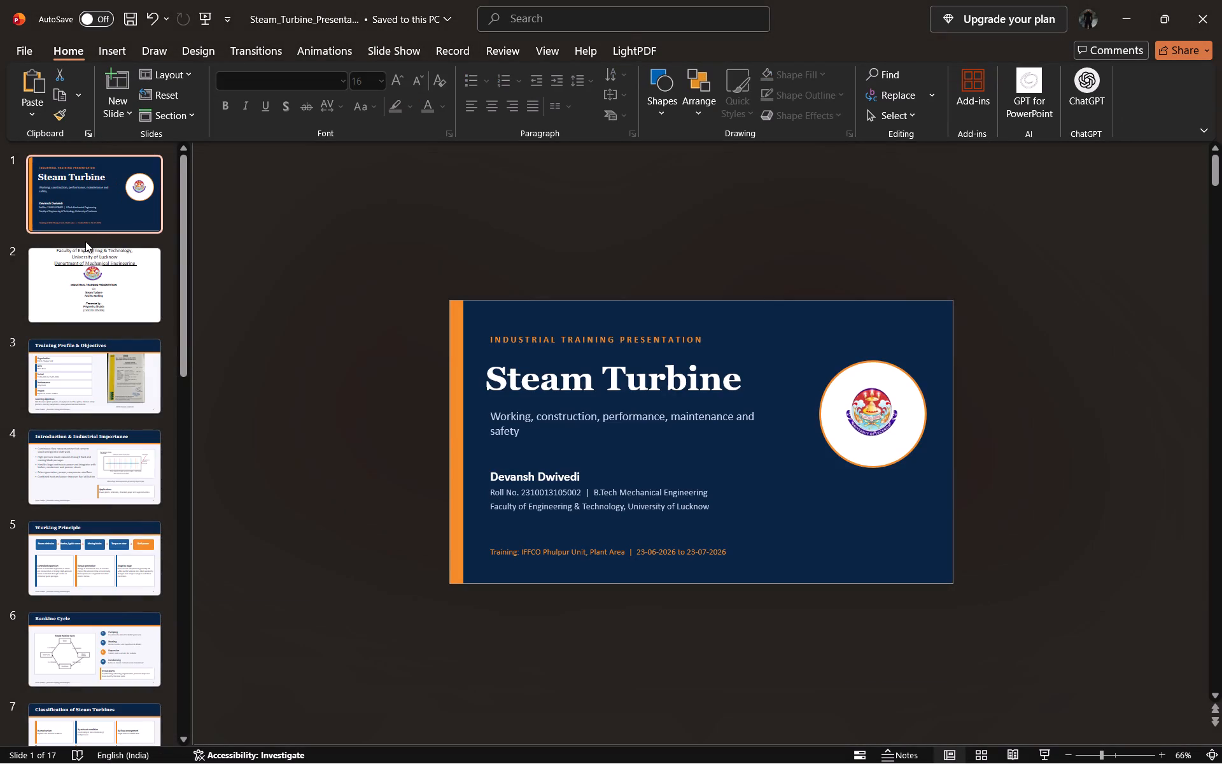
# Replace "working" after "And its" on slide 2 with "working, construction,performance and maintaince" copied from the hydropower presentation's title slide.
pyautogui.click(113, 320)
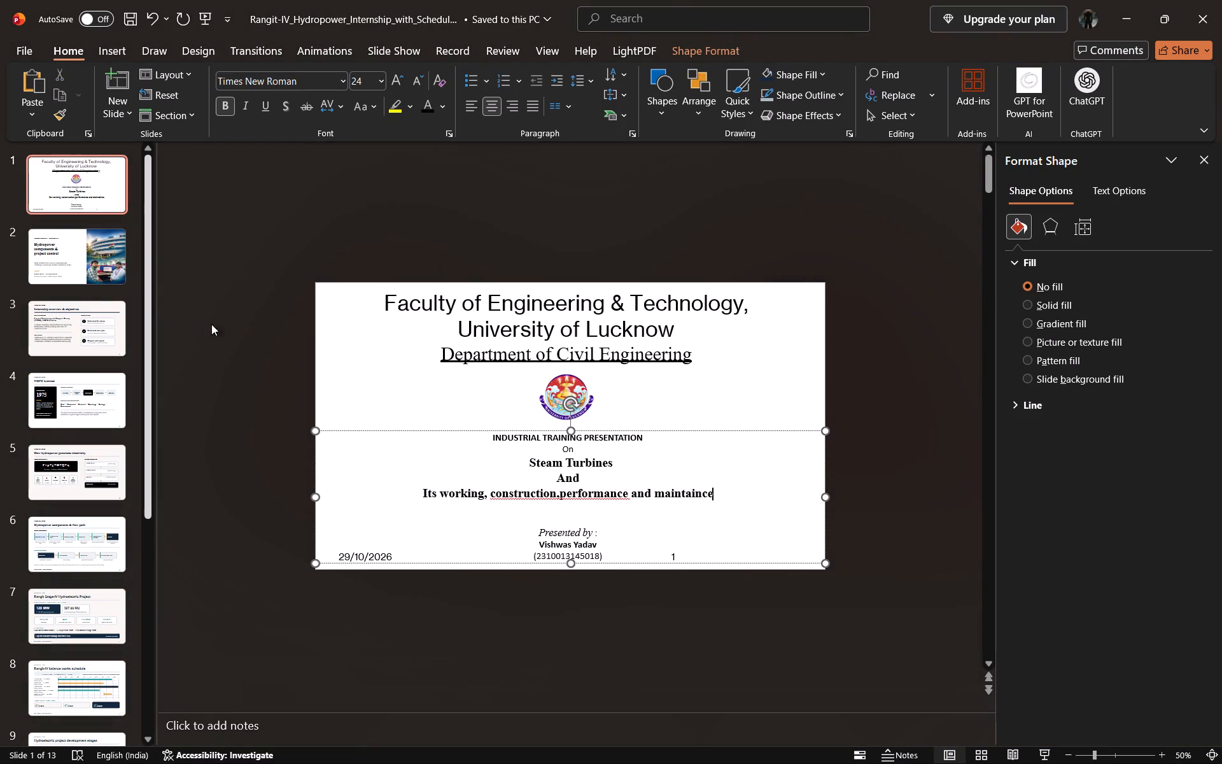
pyautogui.moveTo(424, 492); pyautogui.dragTo(649, 488)
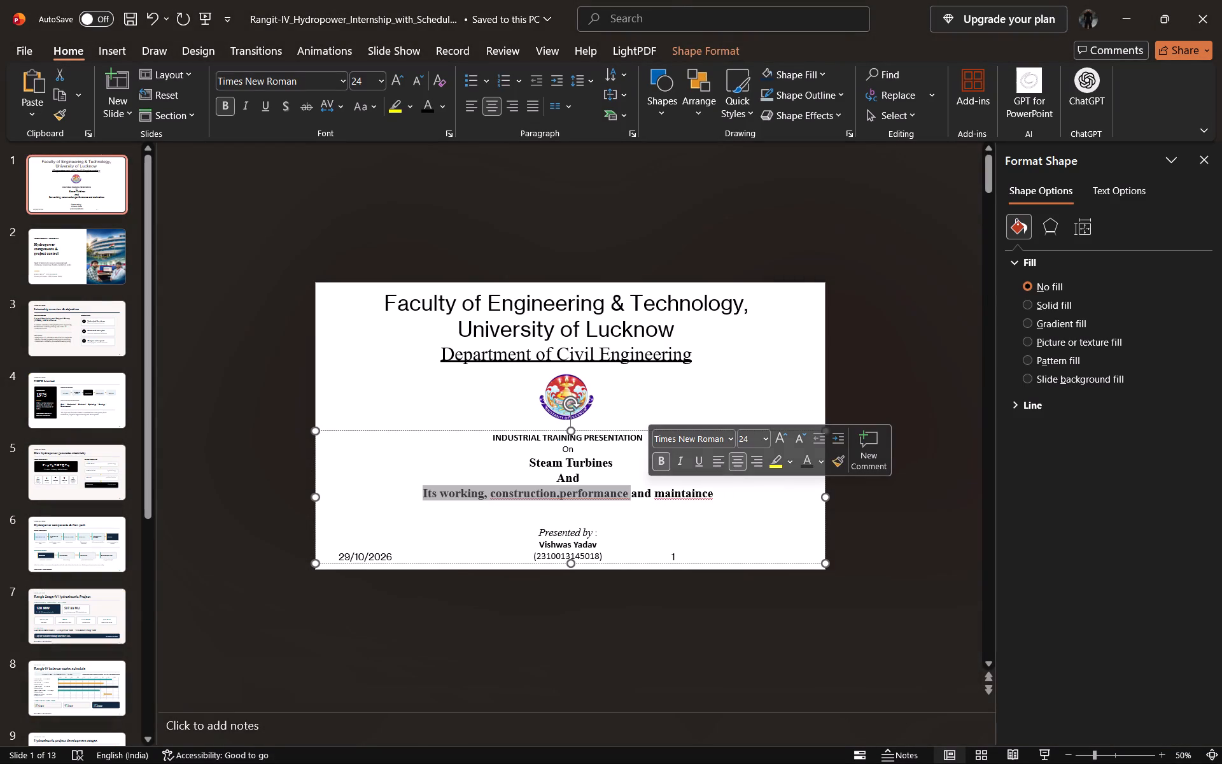
pyautogui.moveTo(710, 497); pyautogui.dragTo(384, 516)
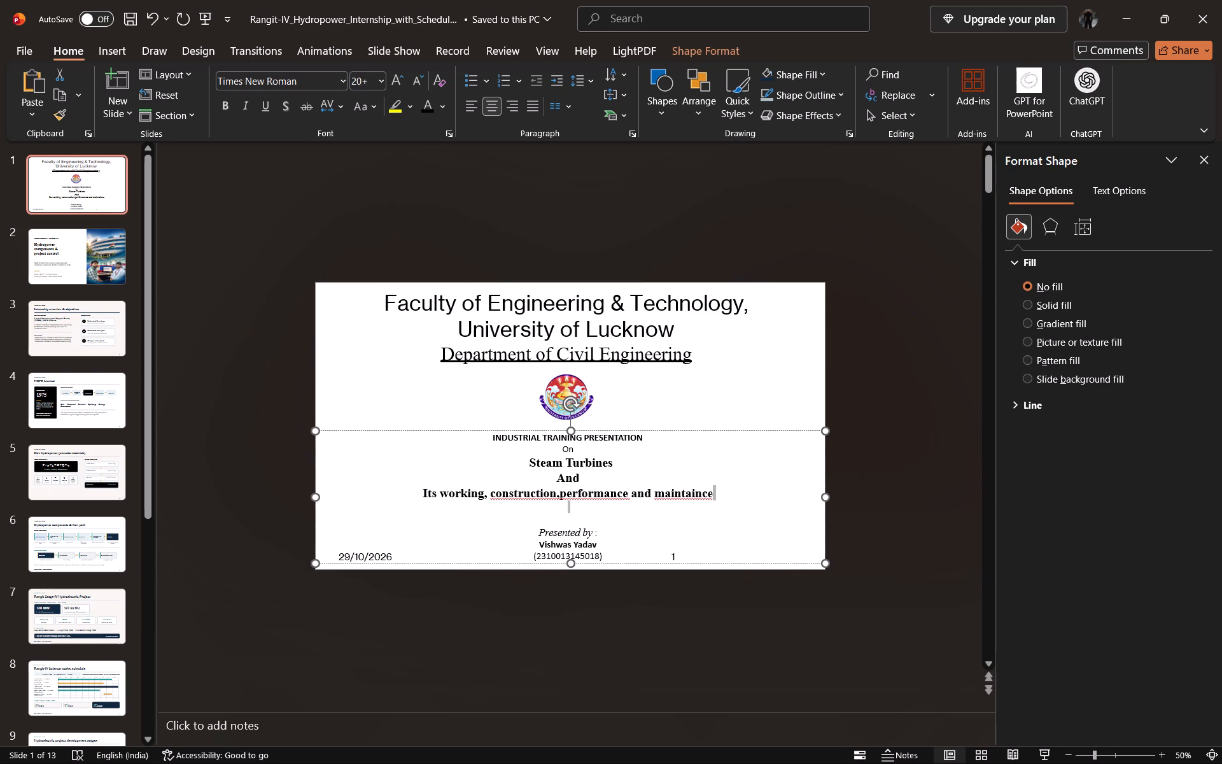
pyautogui.moveTo(384, 516); pyautogui.dragTo(402, 502)
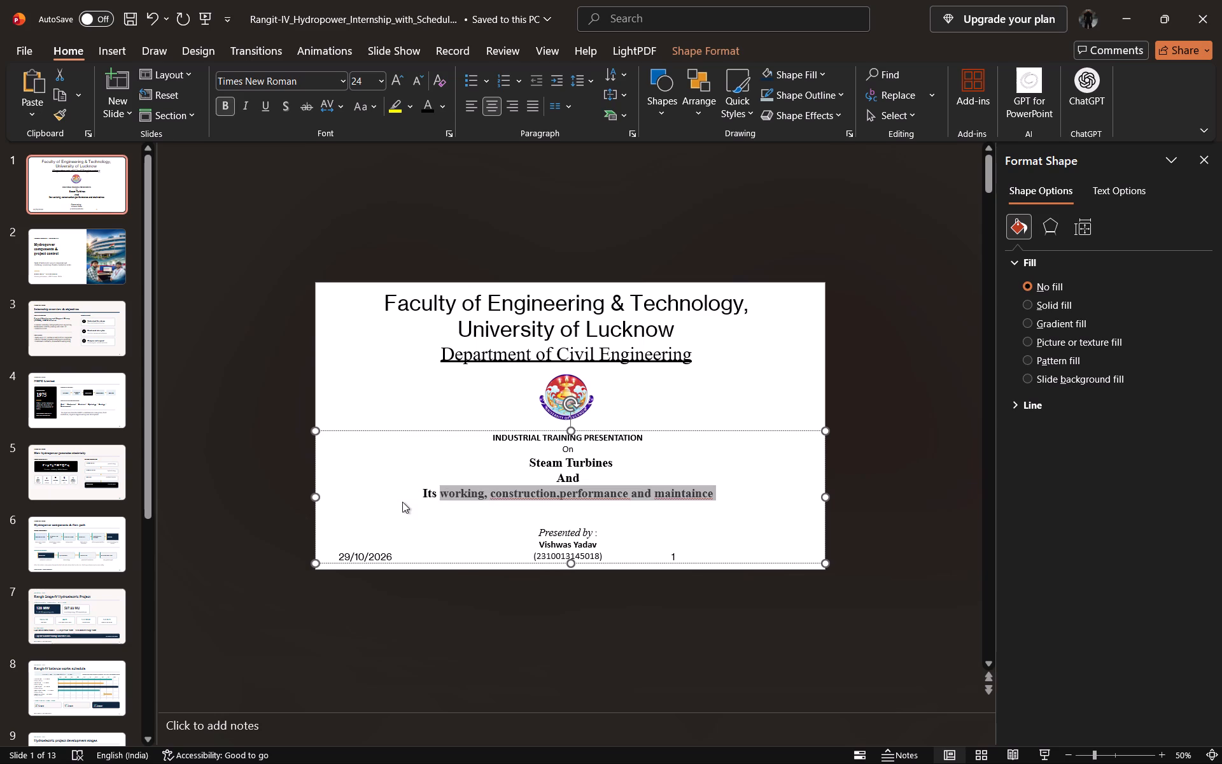
pyautogui.hotkey('ctrl', 'c')
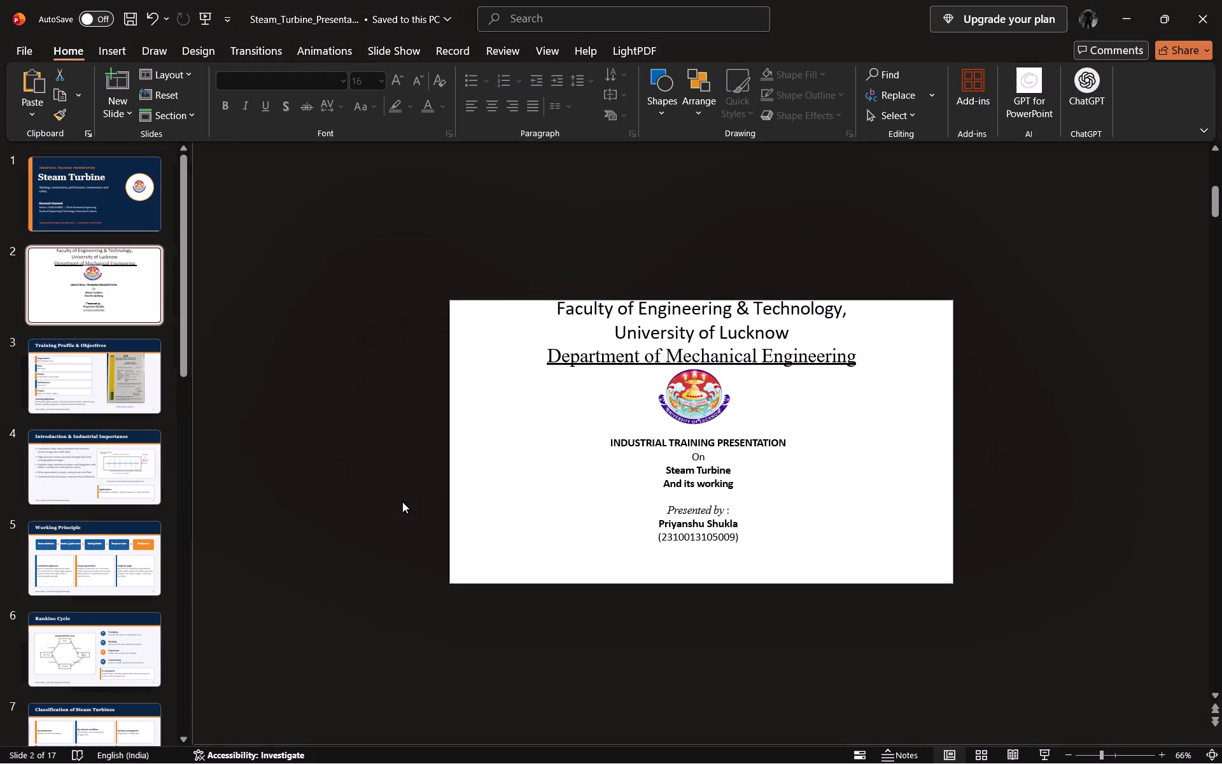
pyautogui.click(736, 488)
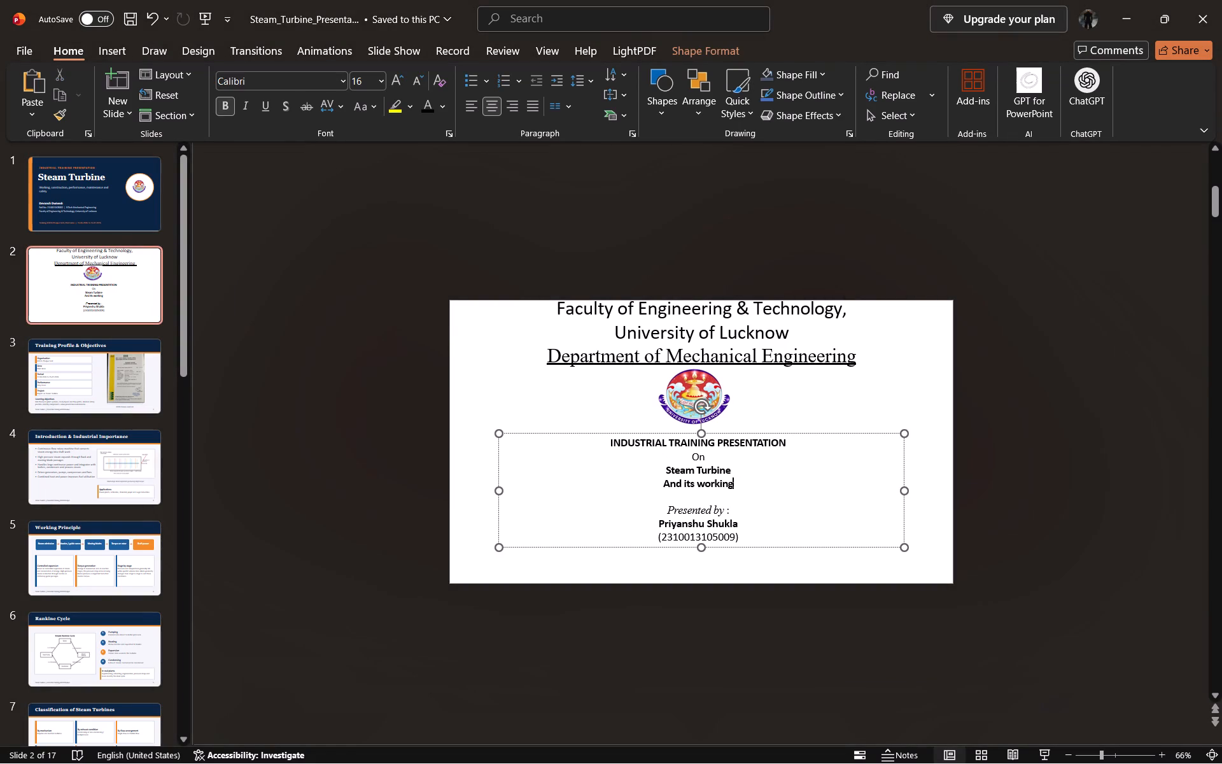
pyautogui.press('BackSpace')
pyautogui.press('BackSpace')
pyautogui.press('BackSpace')
pyautogui.press('BackSpace')
pyautogui.press('BackSpace')
pyautogui.press('BackSpace')
pyautogui.press('BackSpace')
pyautogui.hotkey('ctrl', 'v')
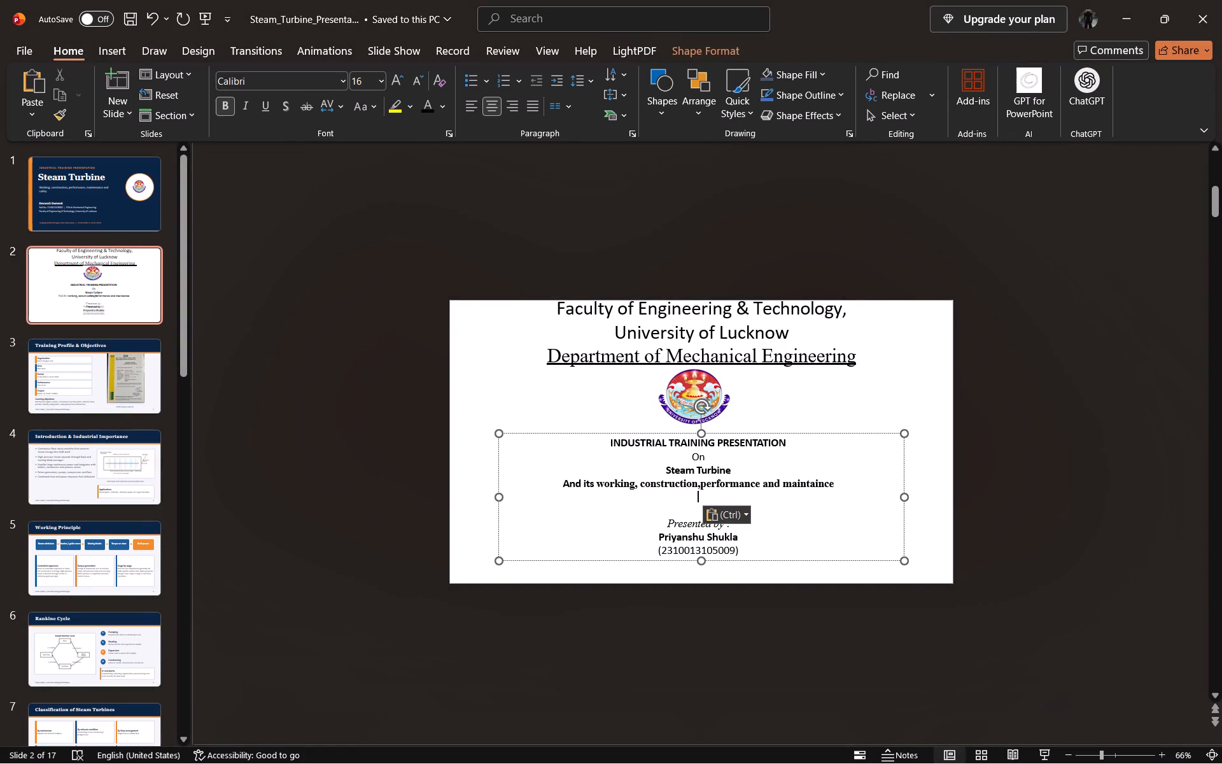
# Correct the last word of slide 2's pasted topic line to "maintenance".
pyautogui.click(814, 483)
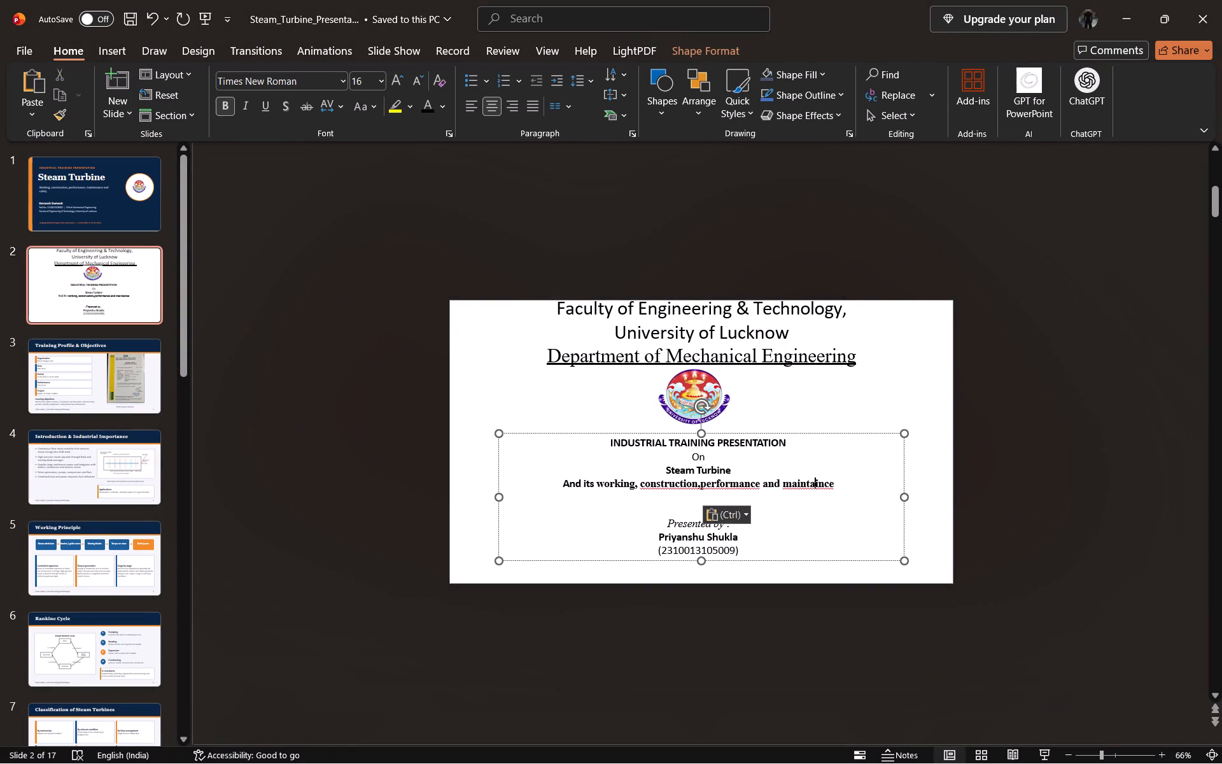
pyautogui.press('BackSpace')
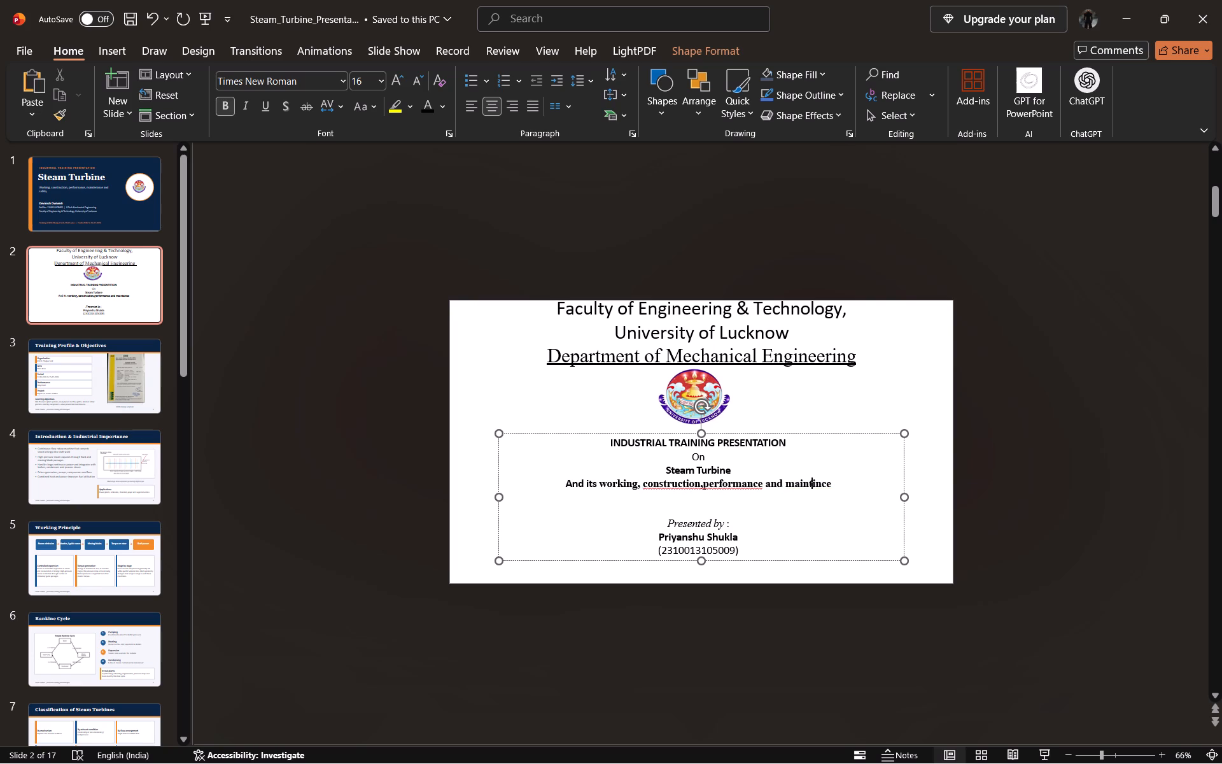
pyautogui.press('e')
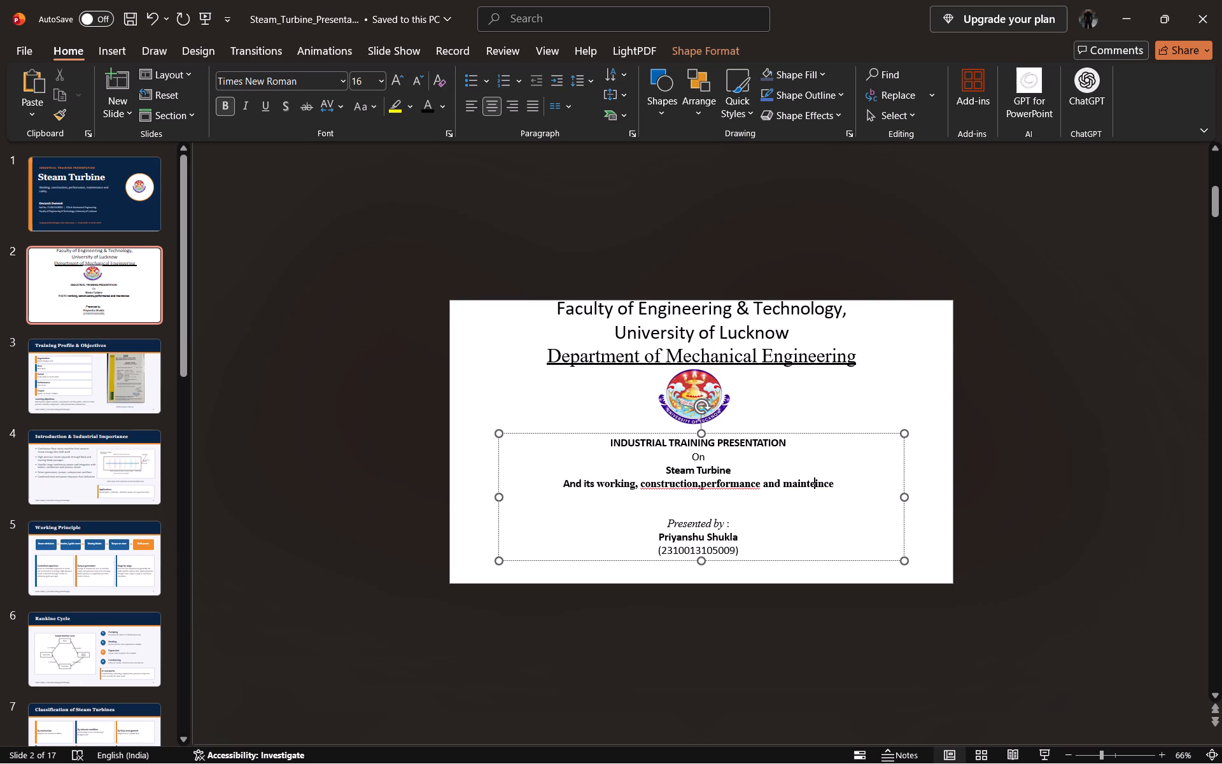
pyautogui.press('Right')
pyautogui.press('Right')
pyautogui.press('Right')
pyautogui.press('Right')
pyautogui.press('Right')
pyautogui.press('Left')
pyautogui.press('BackSpace')
pyautogui.press('BackSpace')
pyautogui.press('BackSpace')
pyautogui.press('BackSpace')
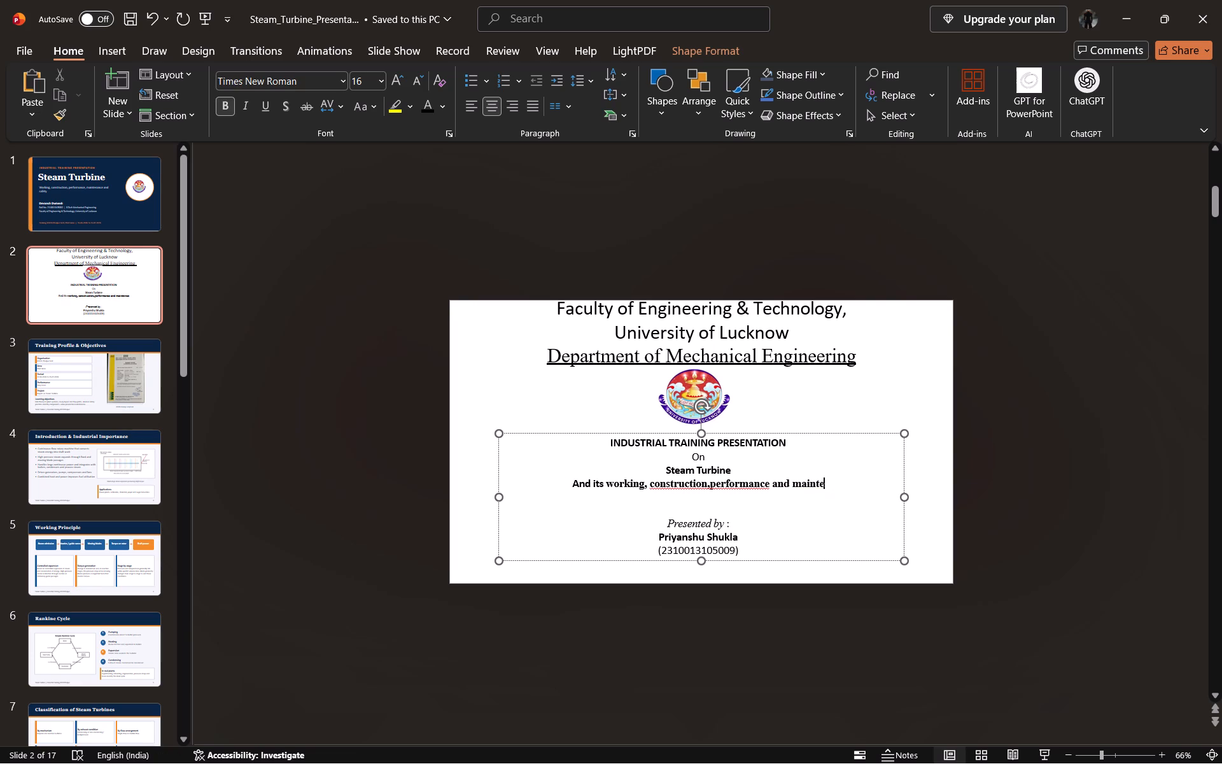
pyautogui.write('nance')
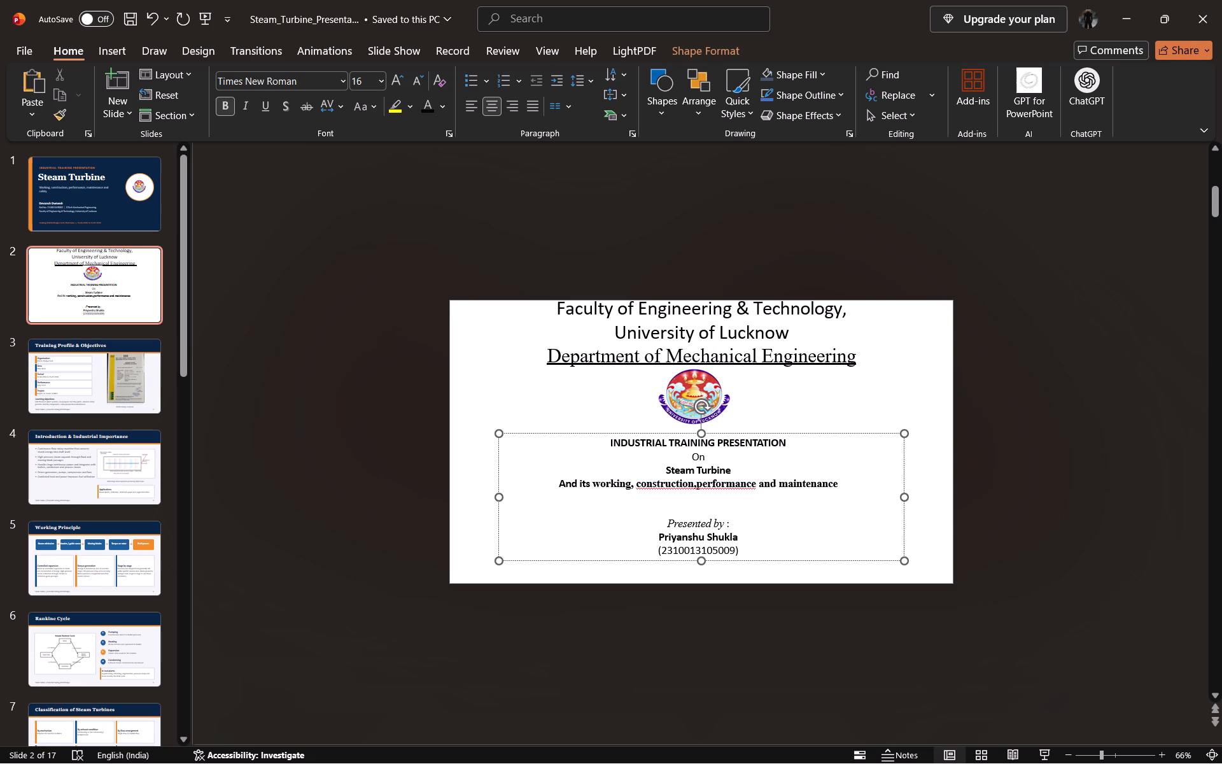
# Add a space on each side of the comma between "construction" and "performance" in slide 2's topic line.
pyautogui.click(722, 492)
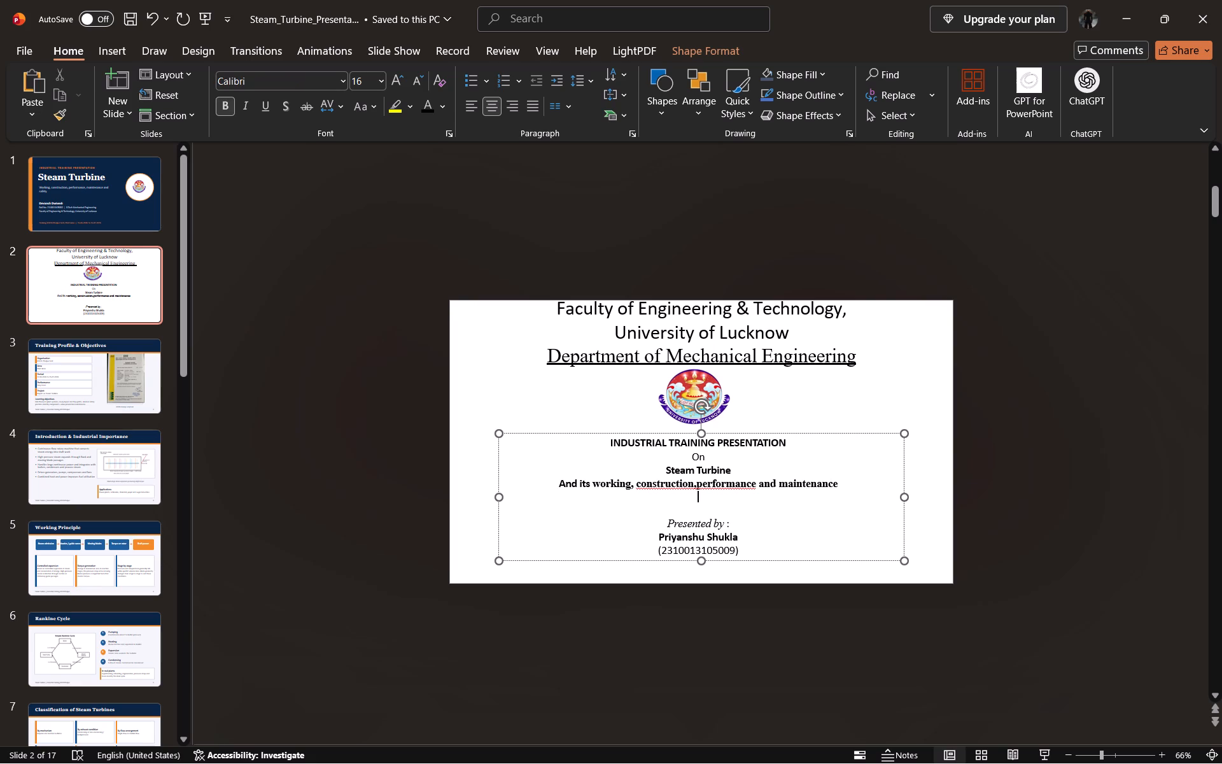
pyautogui.click(708, 479)
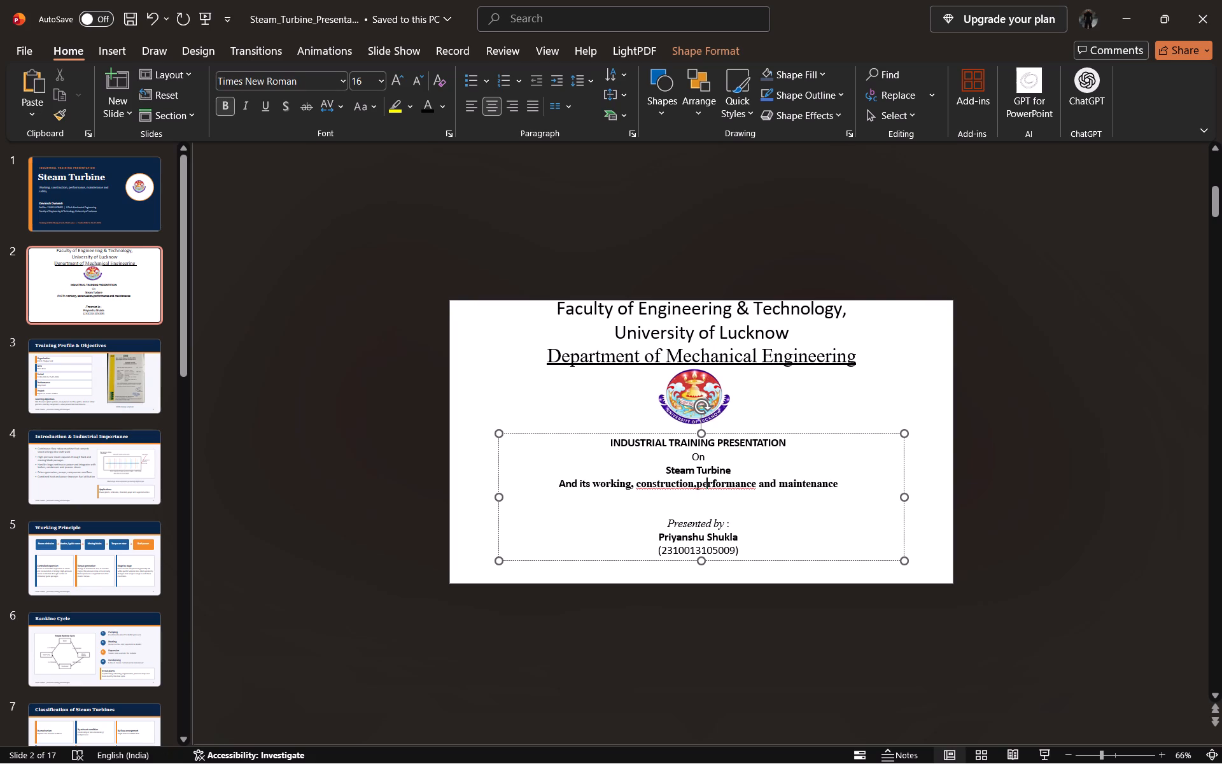
pyautogui.click(694, 488)
pyautogui.press('Right')
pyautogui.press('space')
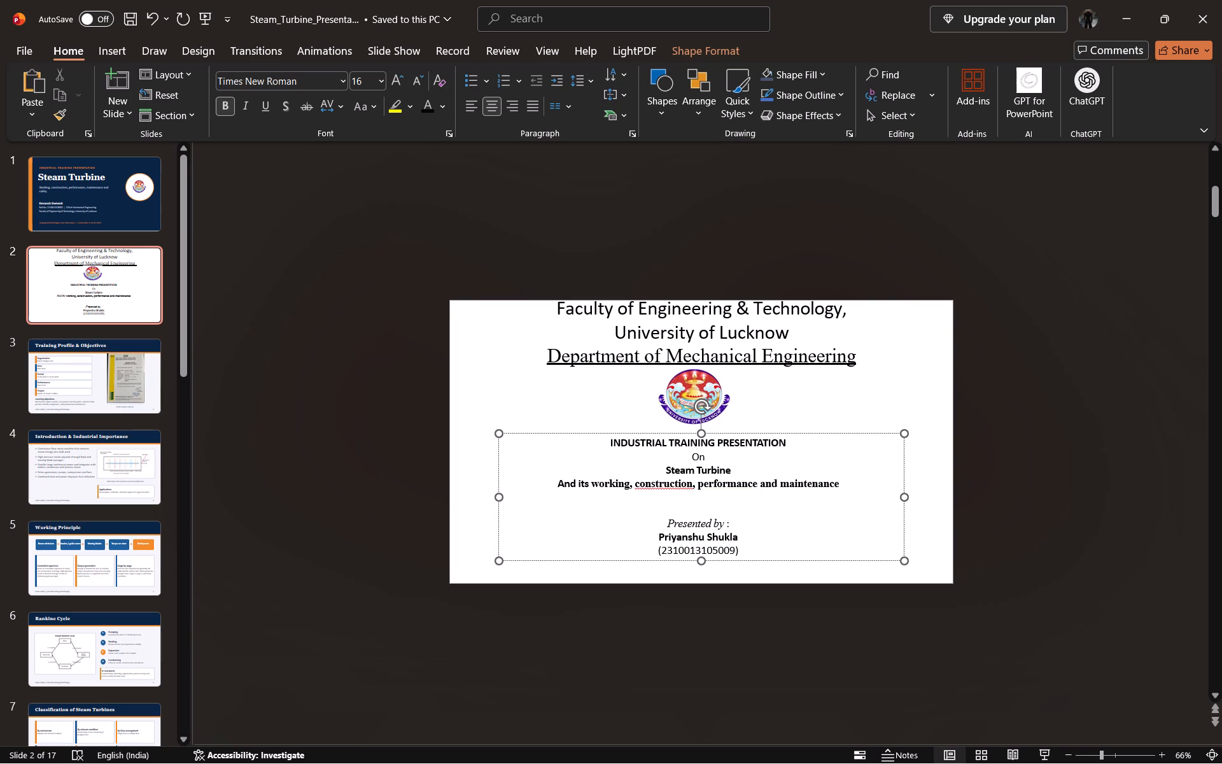
pyautogui.press('Left')
pyautogui.press('Left')
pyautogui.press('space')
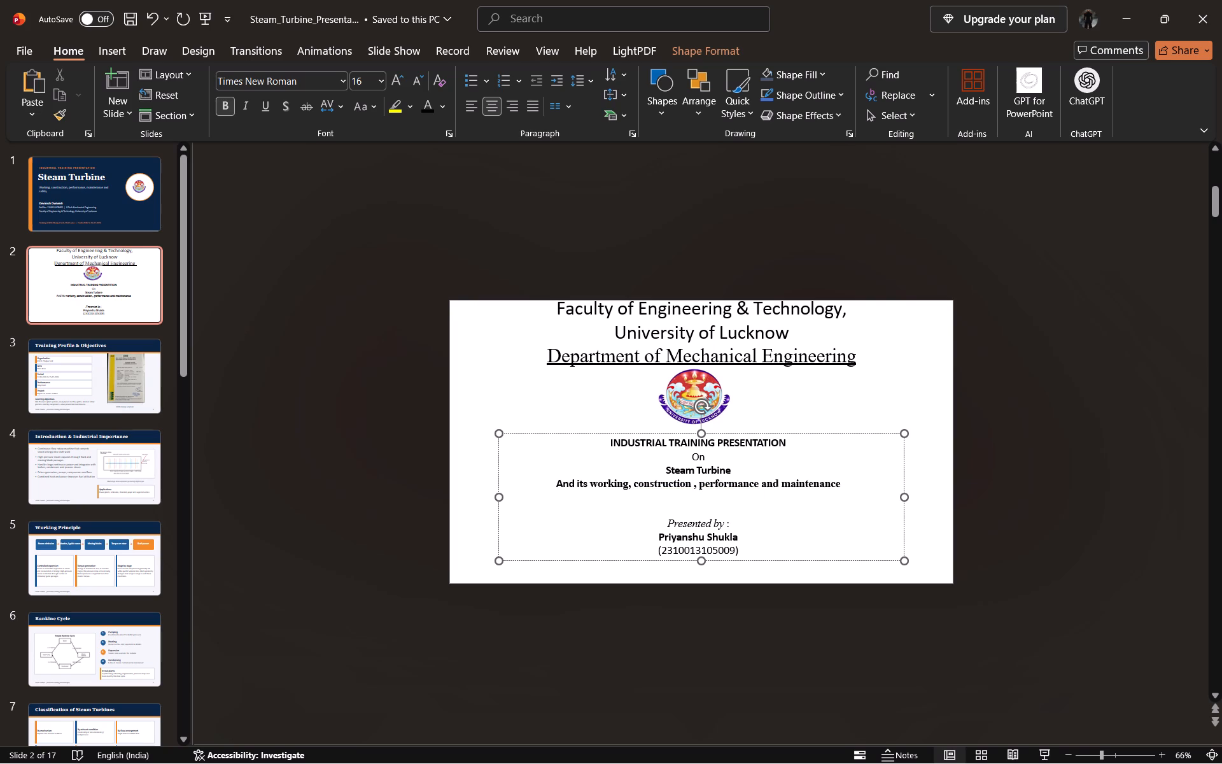
# Break slide 2's topic line after "And" so that "its working, construction , performance and maintenance" starts its own line.
pyautogui.click(740, 466)
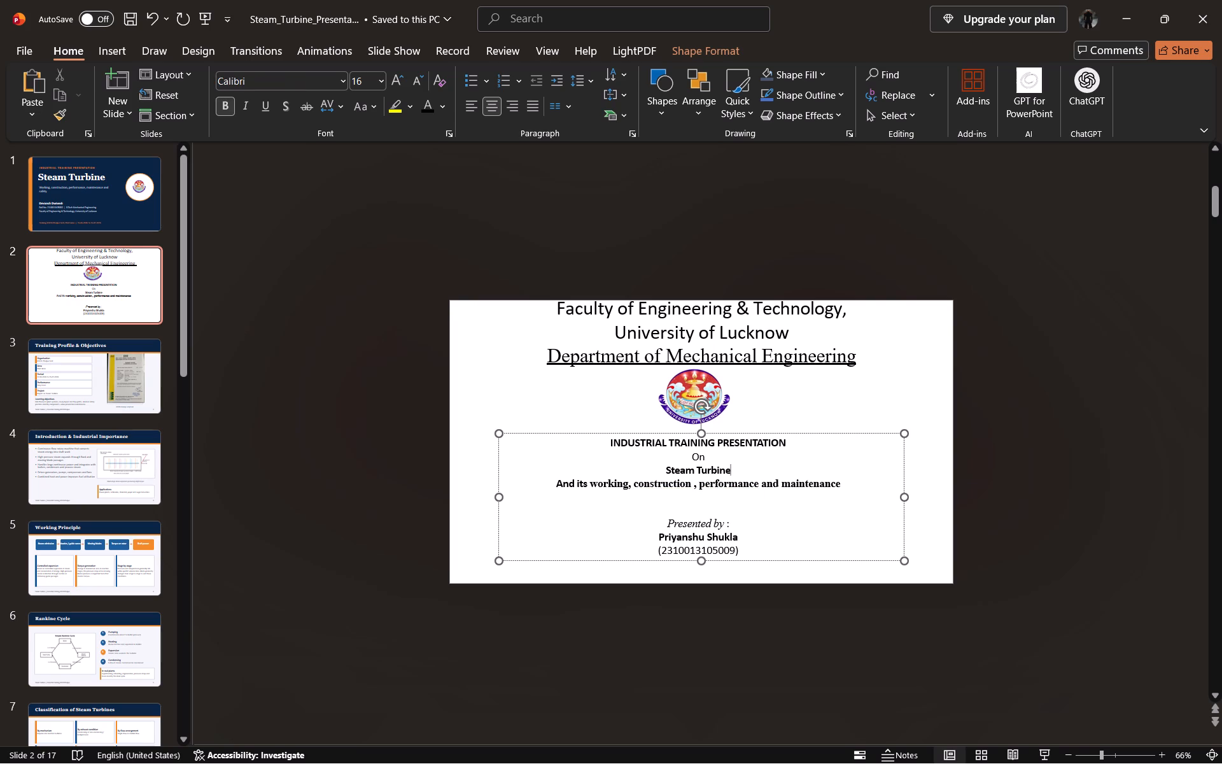
pyautogui.click(574, 481)
pyautogui.press('Return')
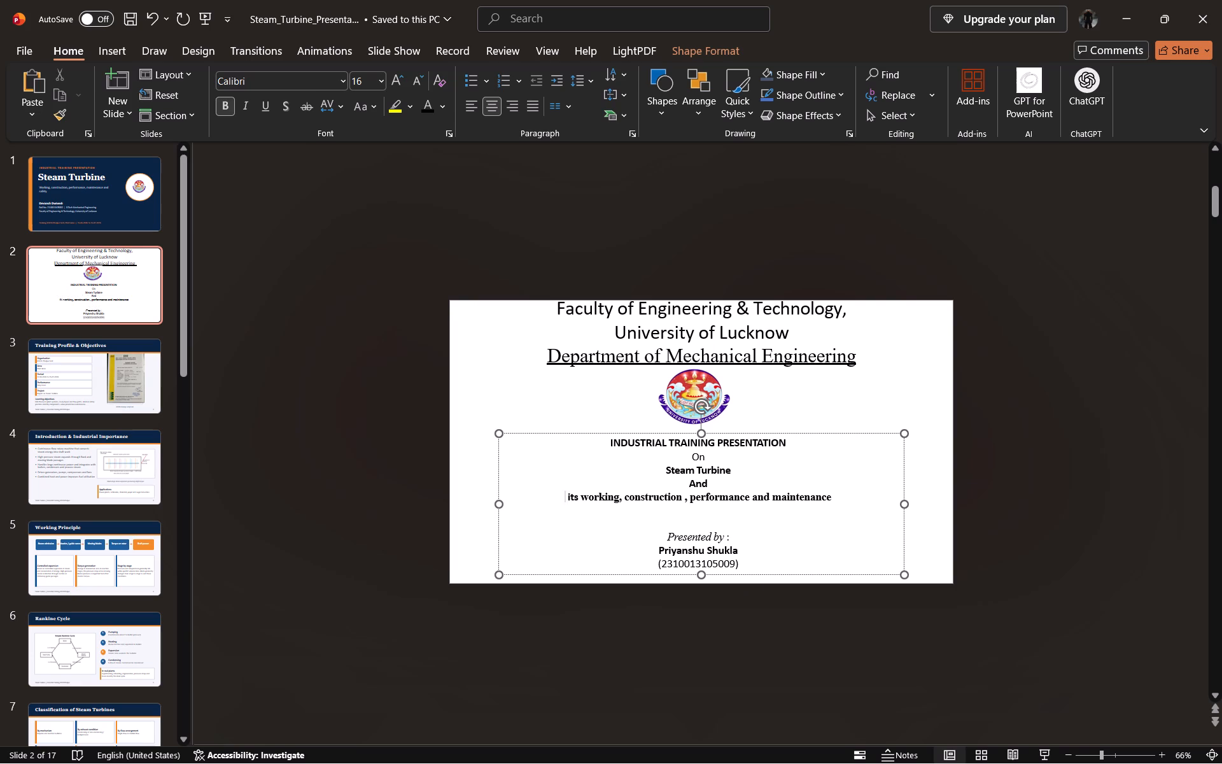
# Widen slide 2's lower text box towards the slide's right edge and shift it left to roughly centre it under the logo.
pyautogui.moveTo(907, 505); pyautogui.dragTo(949, 505)
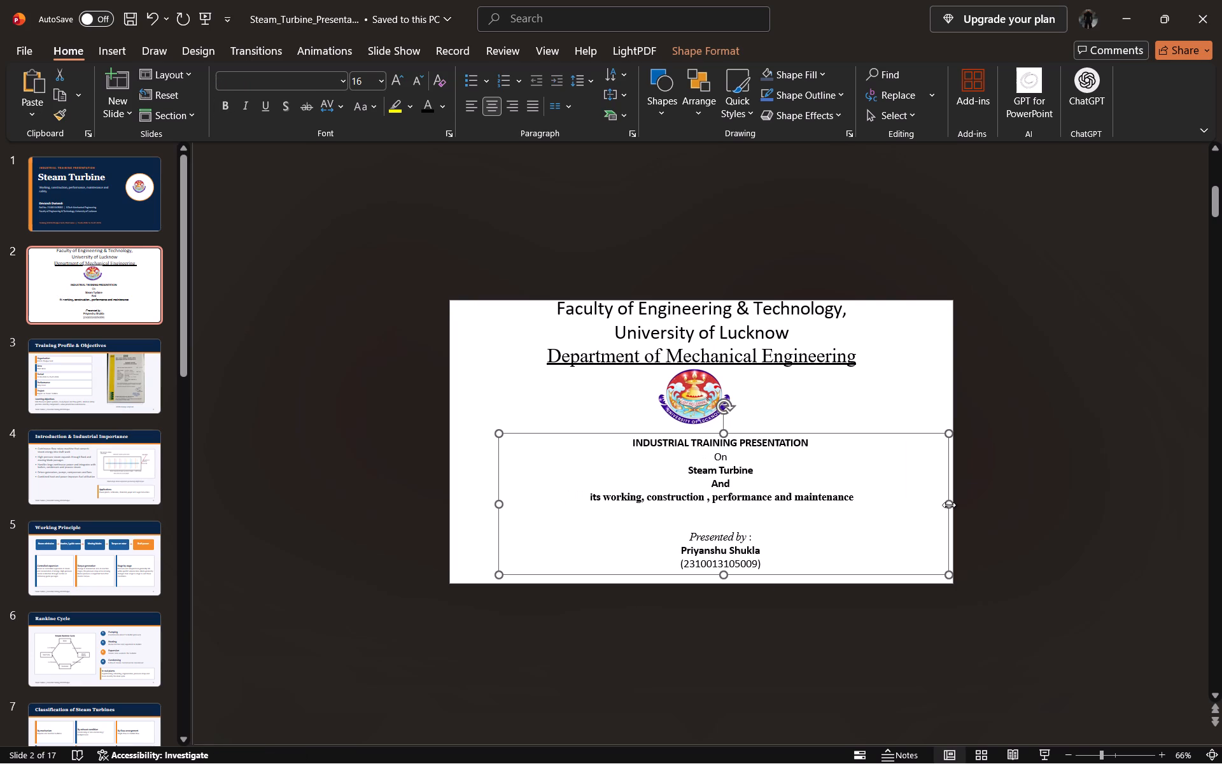
pyautogui.moveTo(841, 574); pyautogui.dragTo(812, 574)
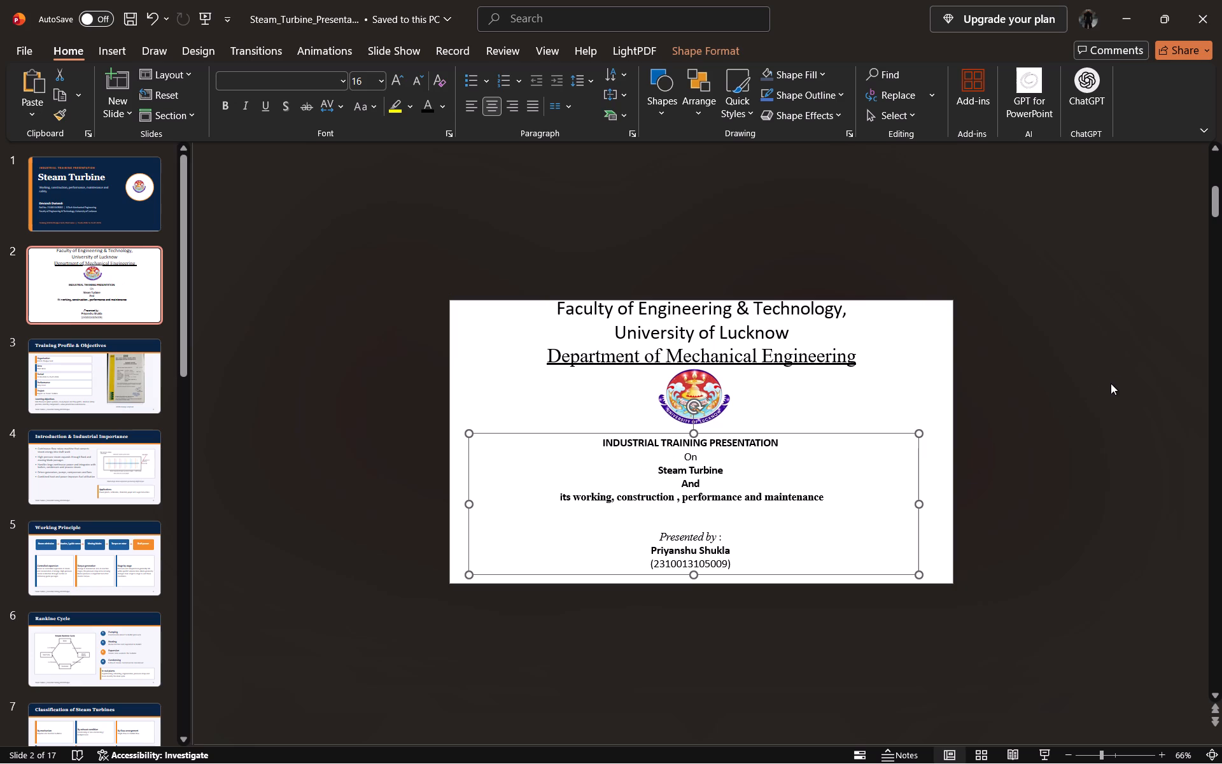
pyautogui.click(1121, 379)
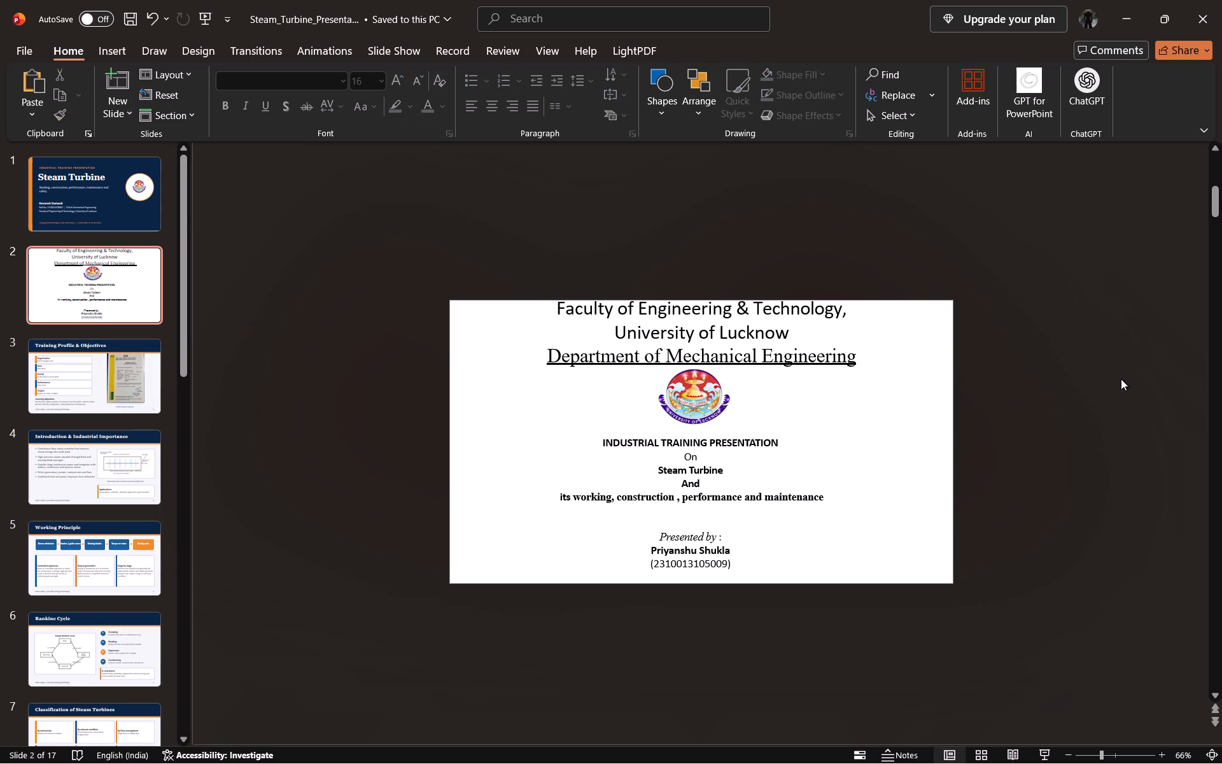
# Delete the old dark-blue "Steam Turbine" title slide at the start of the presentation.
pyautogui.click(118, 176)
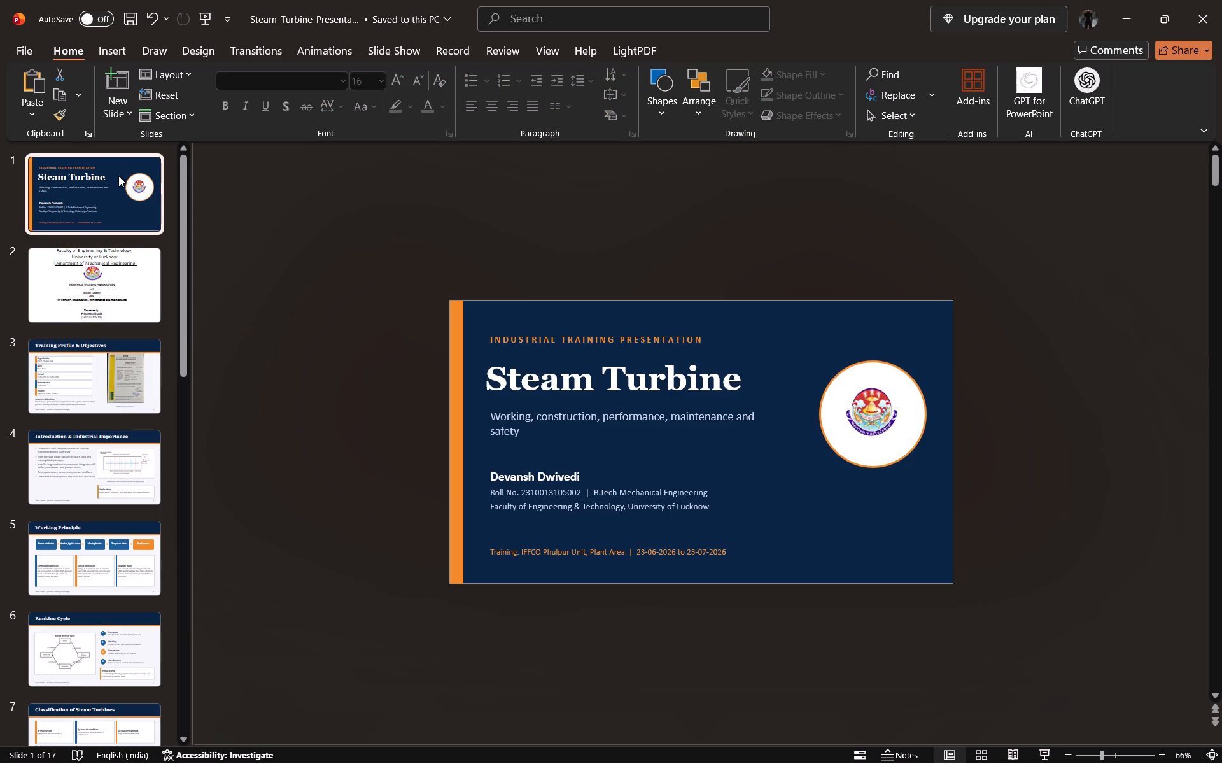
pyautogui.press('Delete')
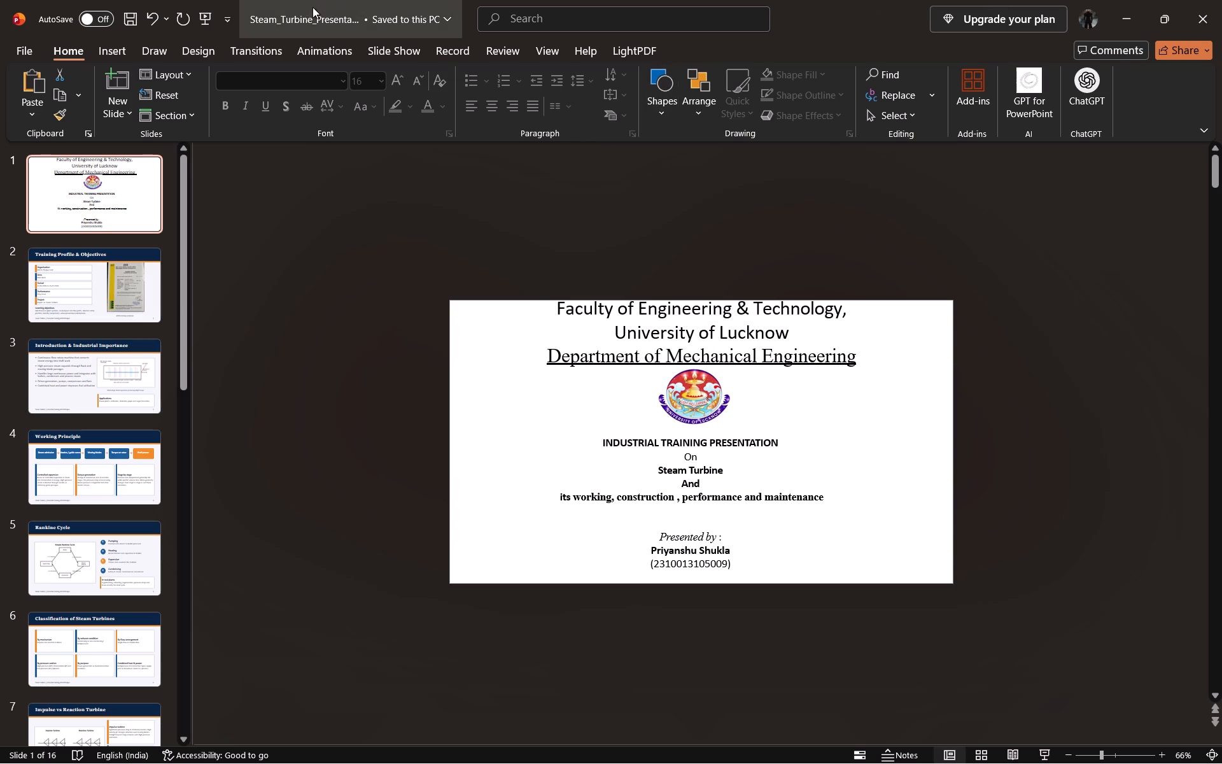
# Start sharing the Steam_Turbine_Presentation file from the recent files list.
pyautogui.click(300, 17)
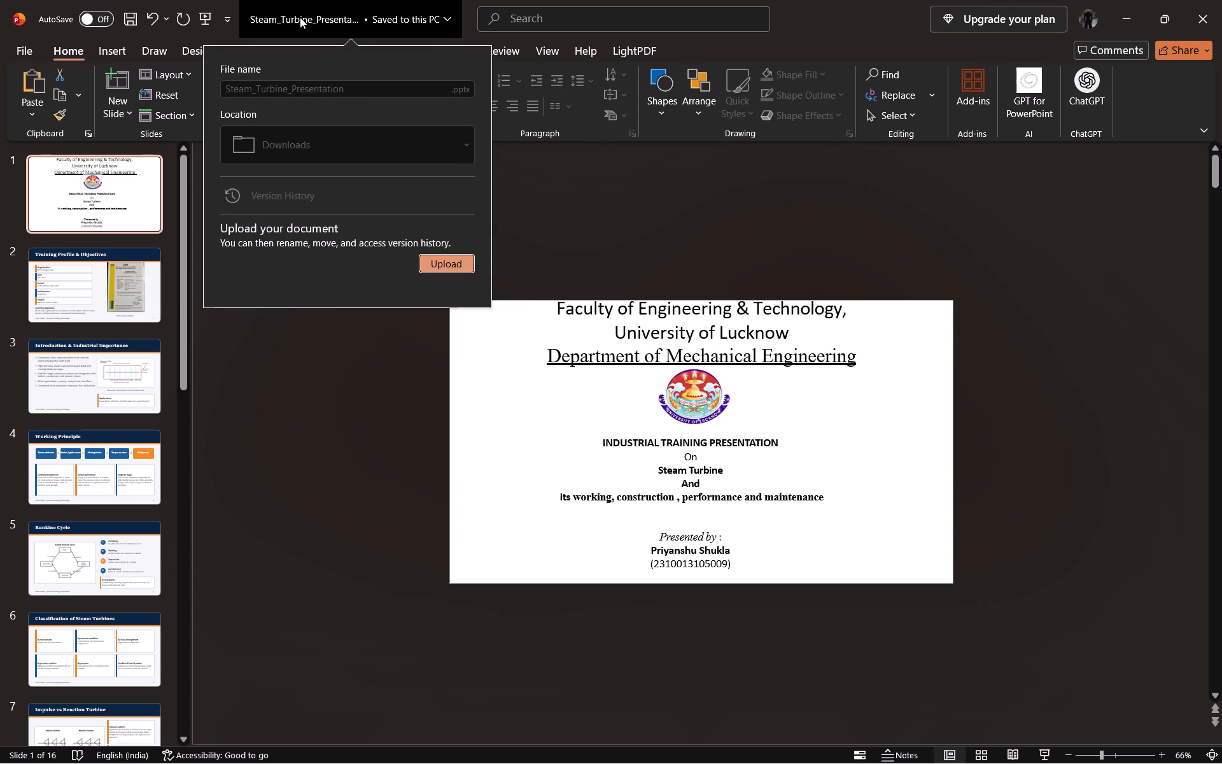
pyautogui.click(11, 53)
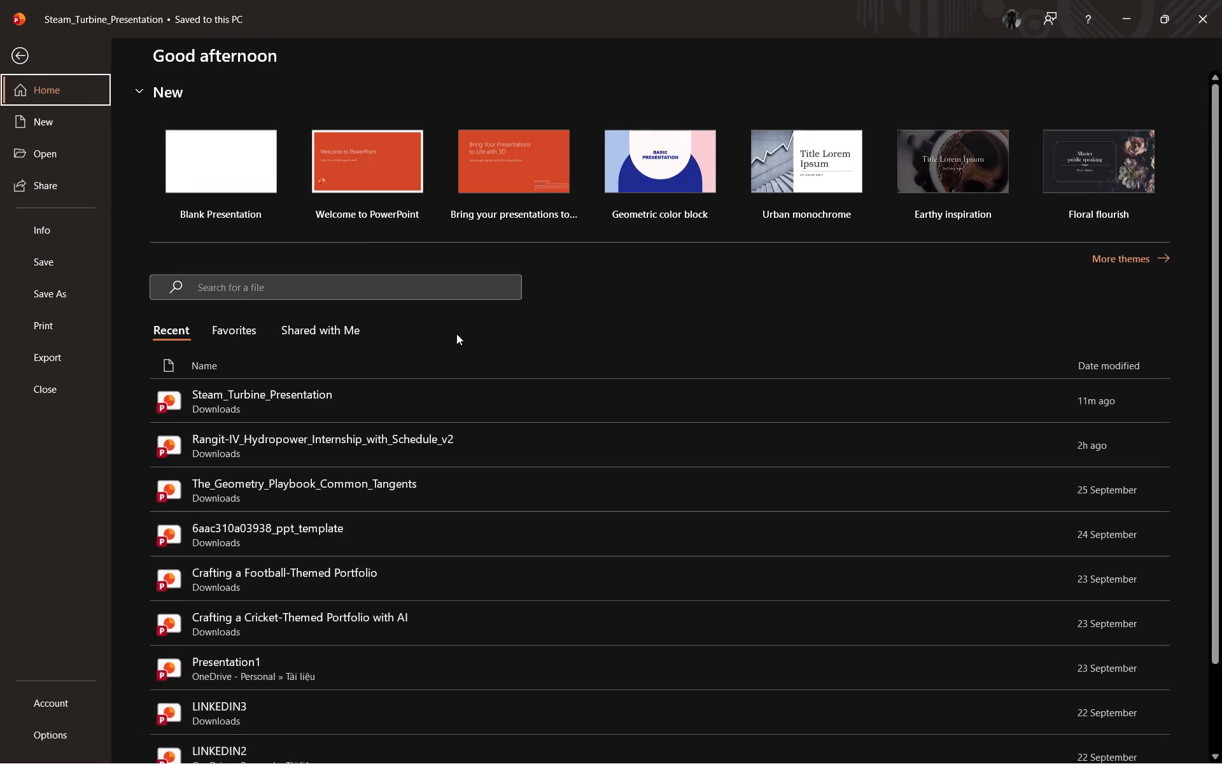
pyautogui.click(1032, 404)
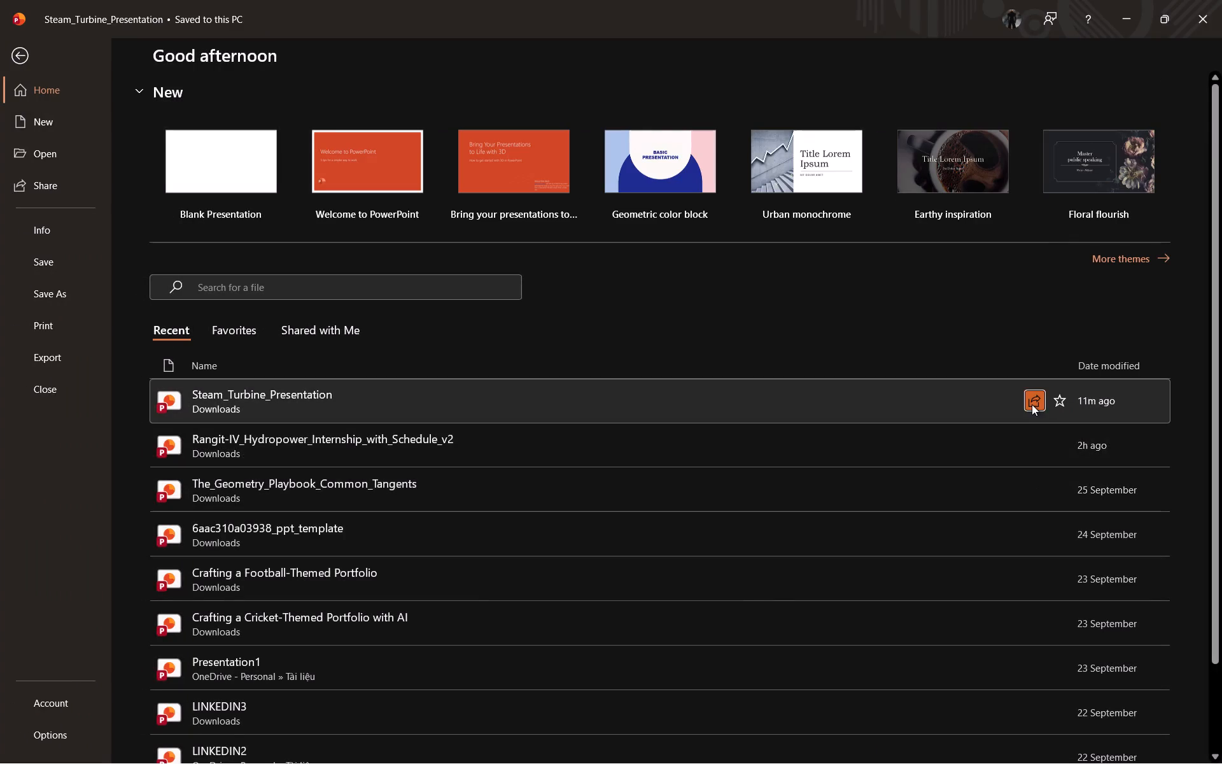
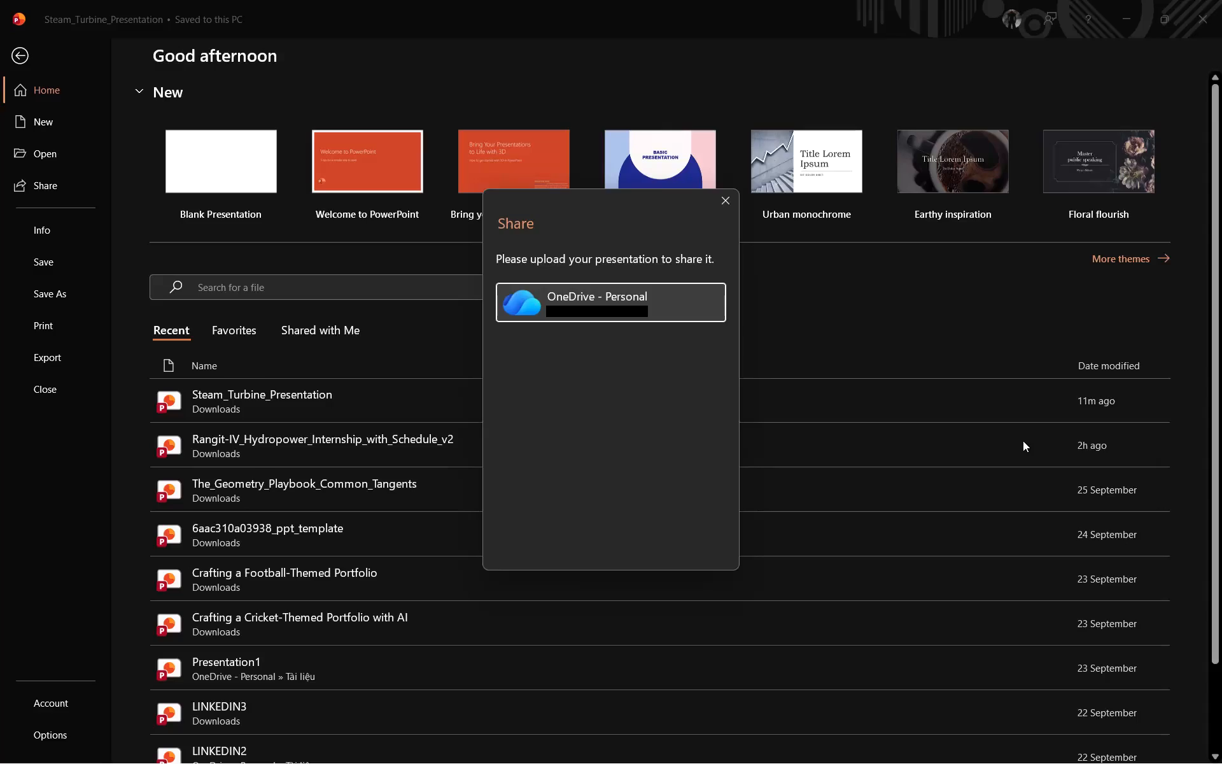
# Dismiss the Share prompt without uploading to OneDrive and open Steam_Turbine_Presentation from the recent files.
pyautogui.click(1050, 281)
pyautogui.click(731, 200)
pyautogui.doubleClick(248, 396)
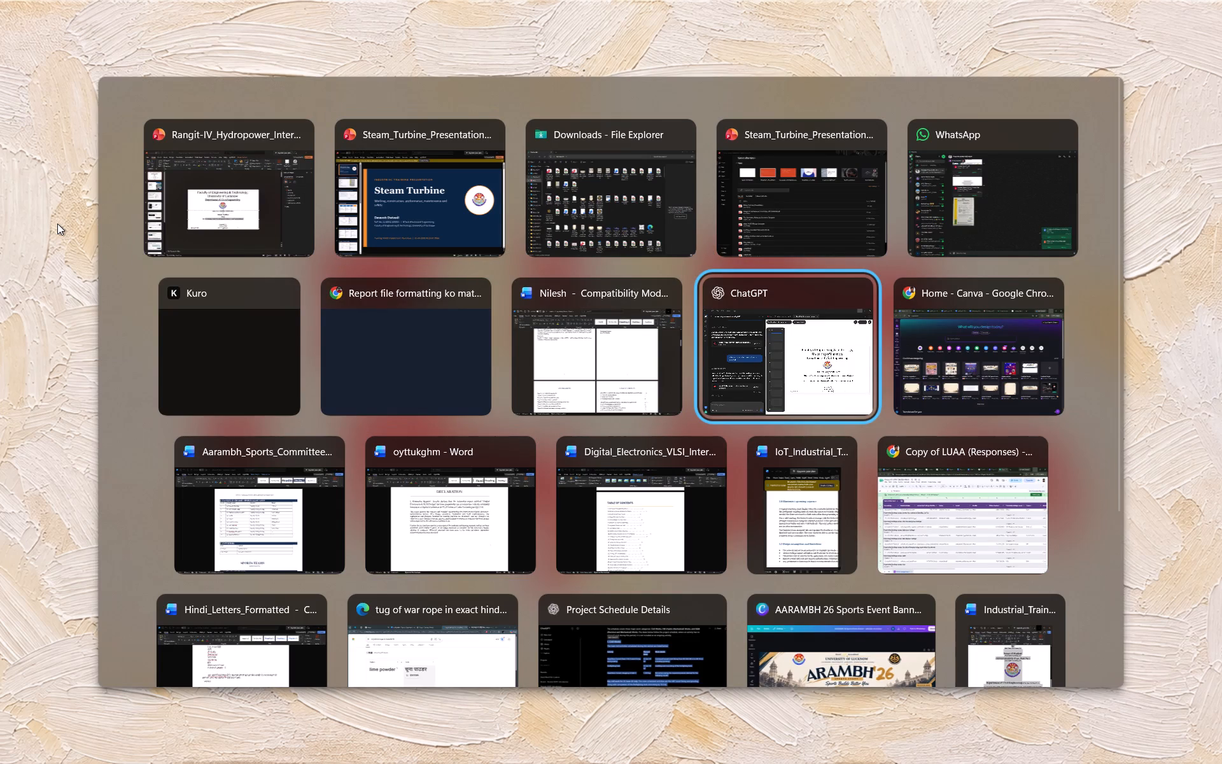
# Switch to the "PPT first slide Format" presentation and close it.
pyautogui.scroll(1, 57, 223)
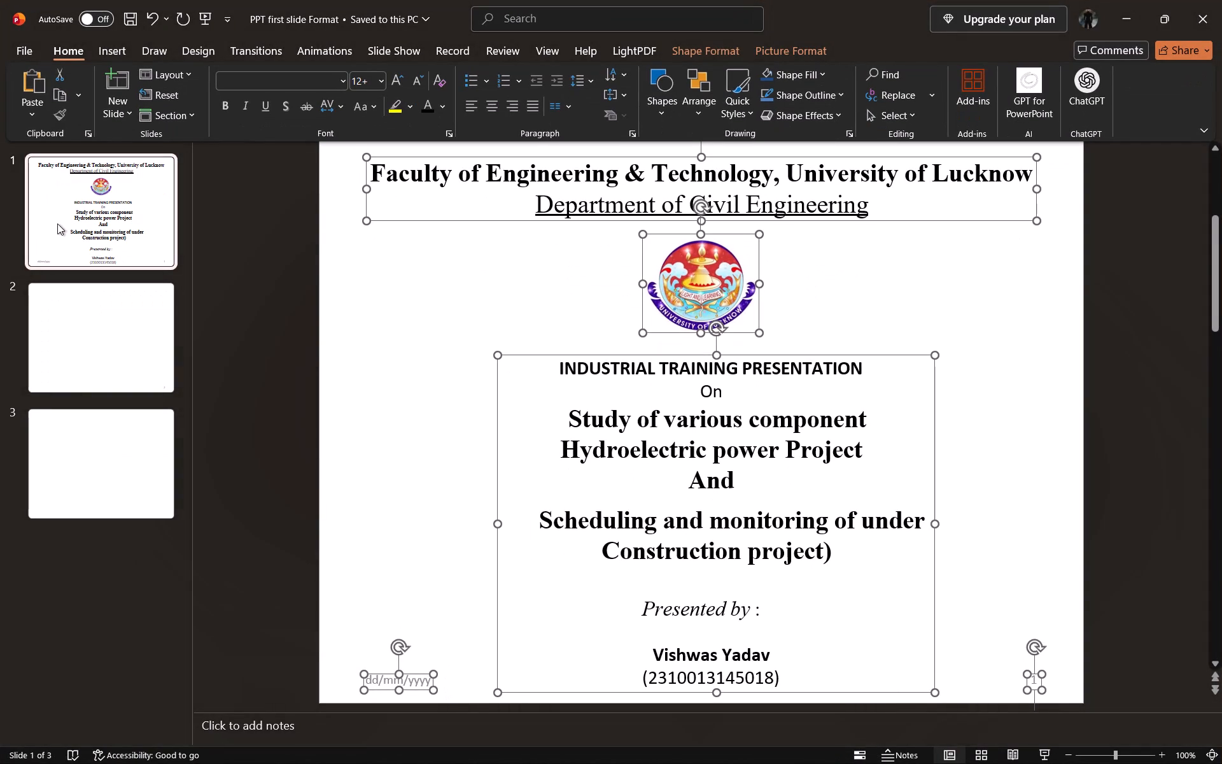
pyautogui.click(1221, 0)
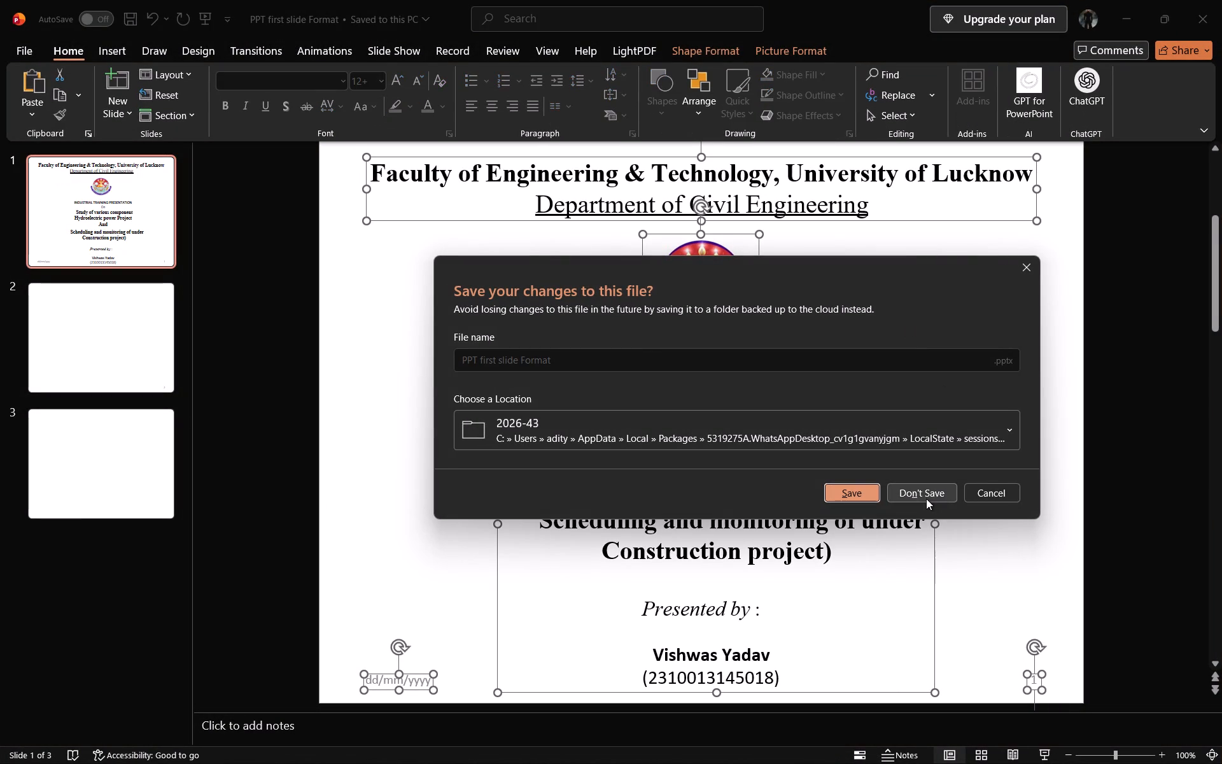
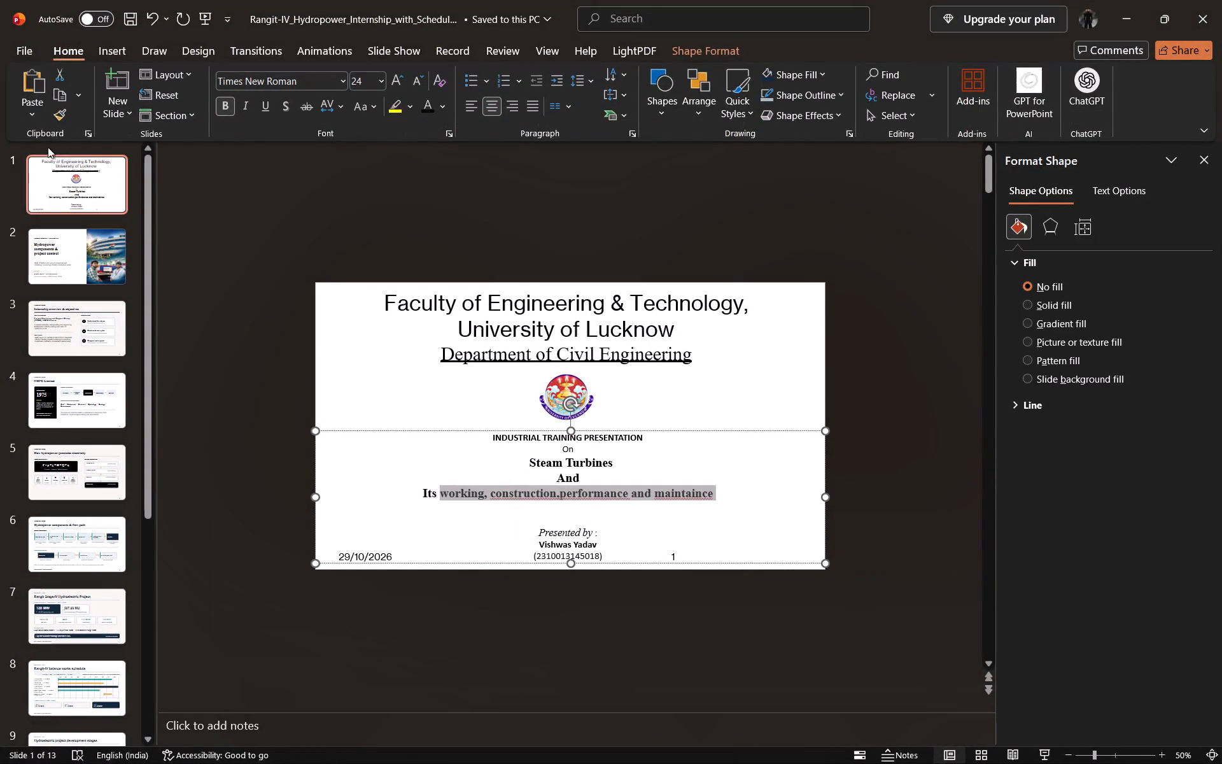
# Open Steam_Turbine_Presentation from the recent presentations in Downloads.
pyautogui.click(29, 47)
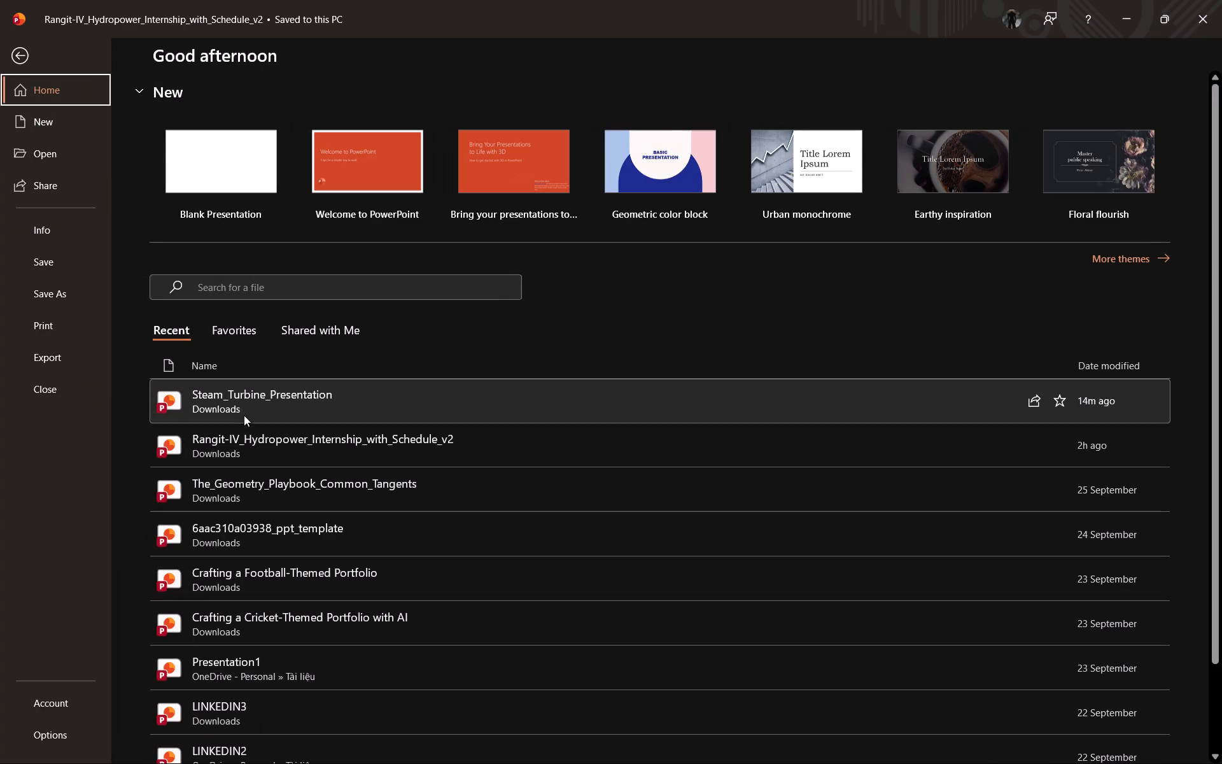
pyautogui.doubleClick(302, 393)
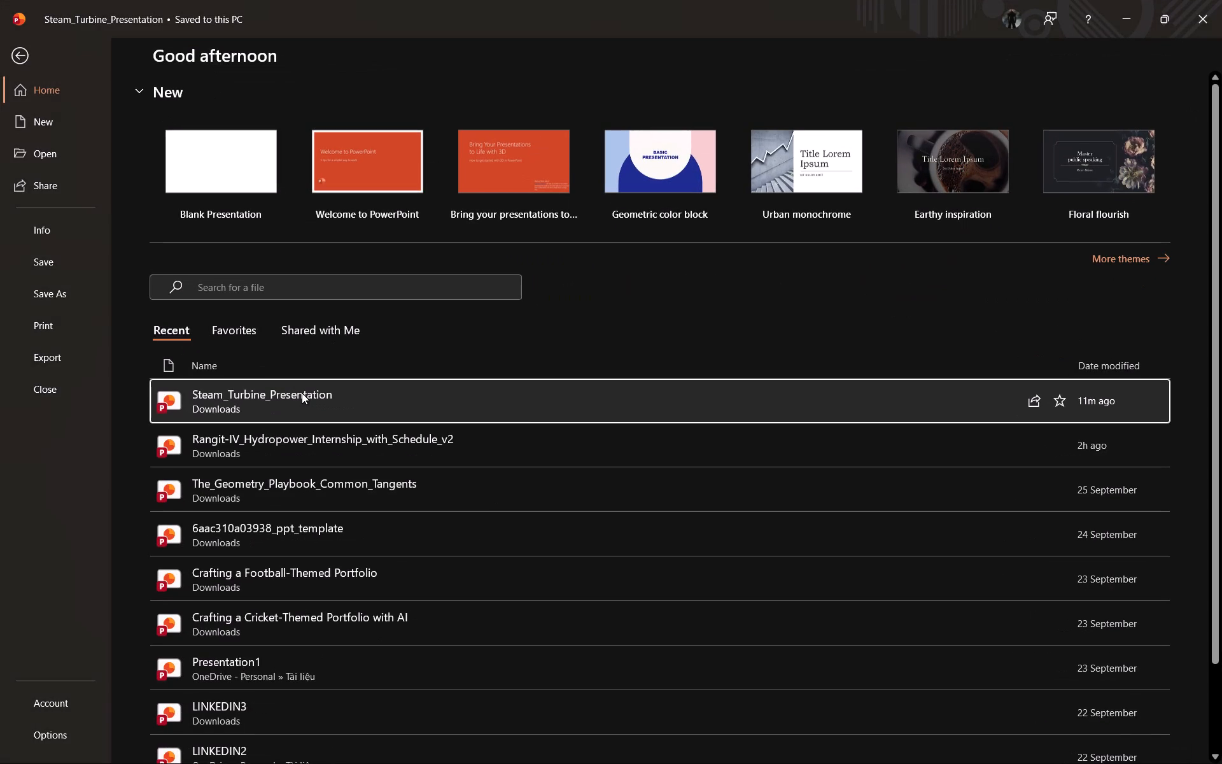
pyautogui.doubleClick(302, 393)
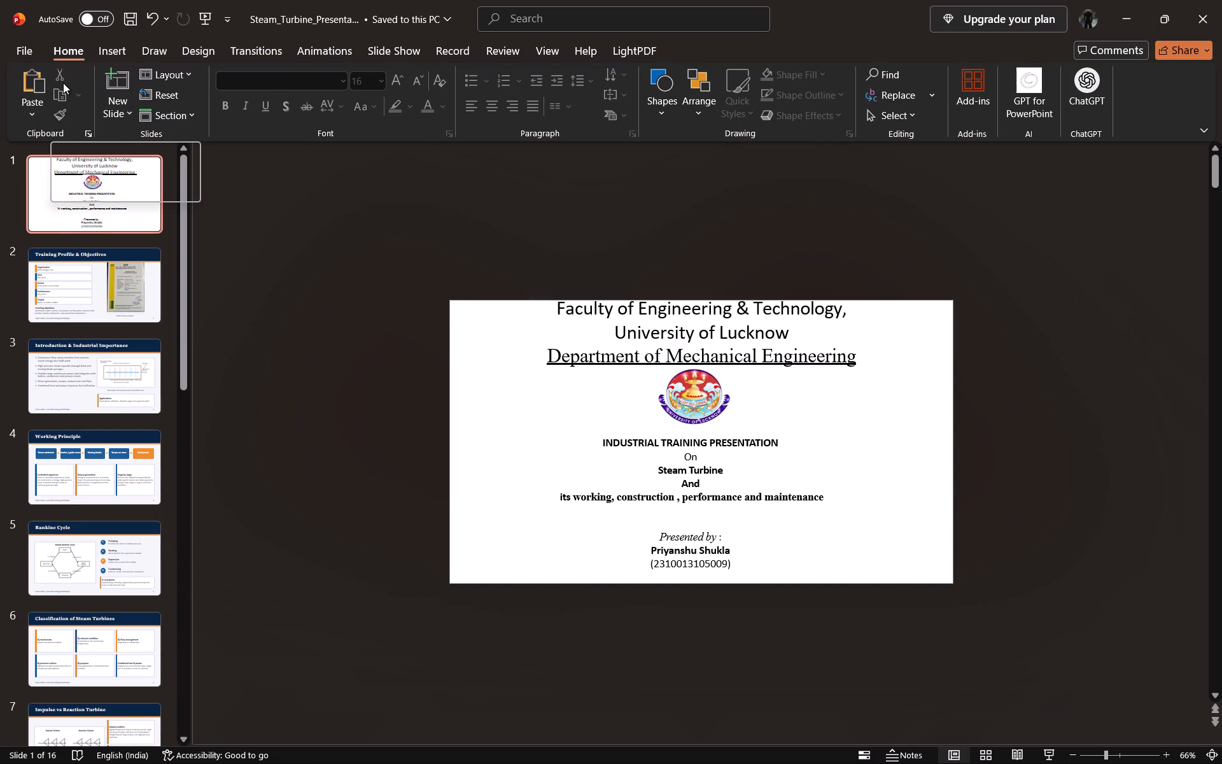
# Save the Steam_Turbine_Presentation file.
pyautogui.hotkey('ctrl', 's')
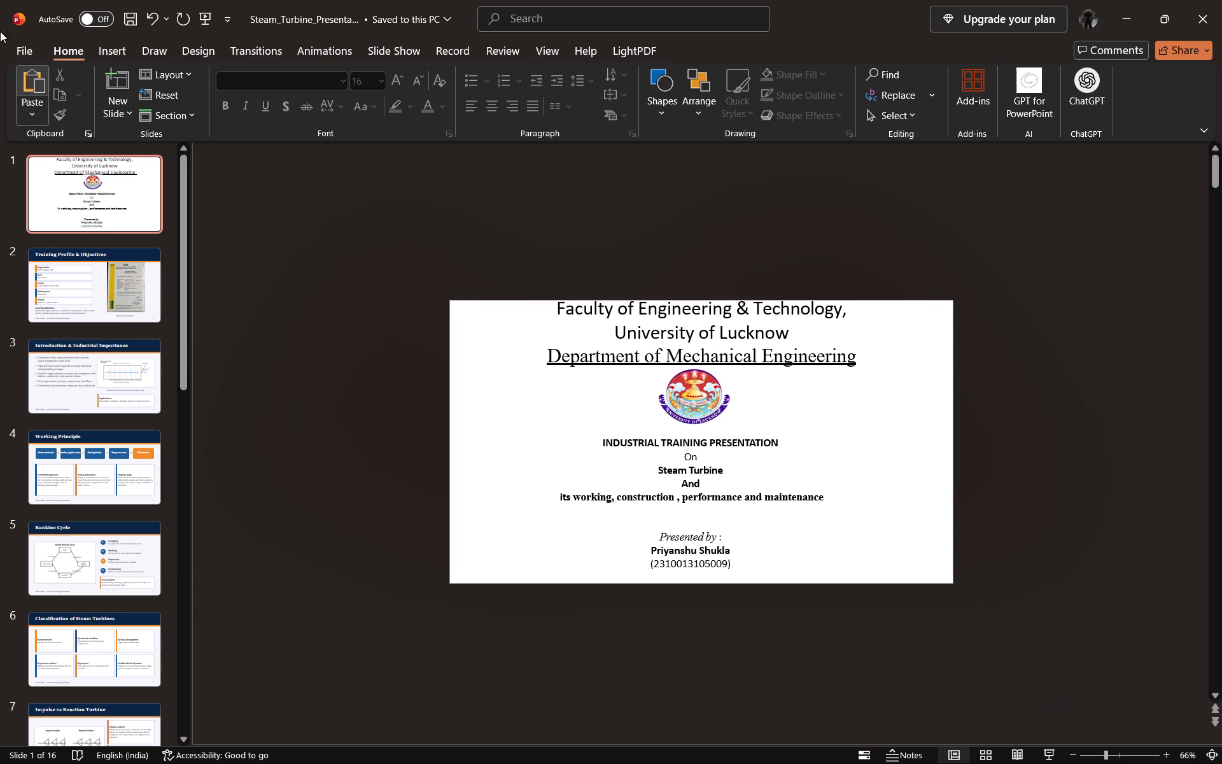
pyautogui.click(129, 13)
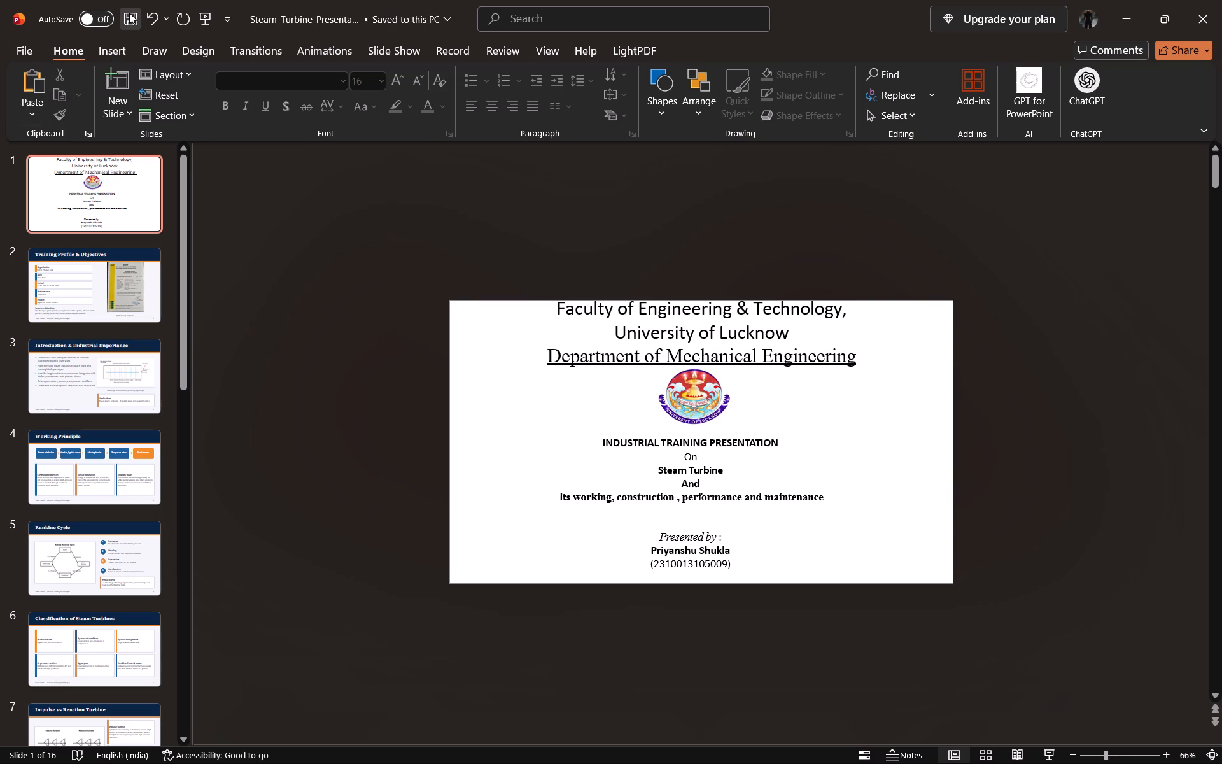
pyautogui.click(129, 13)
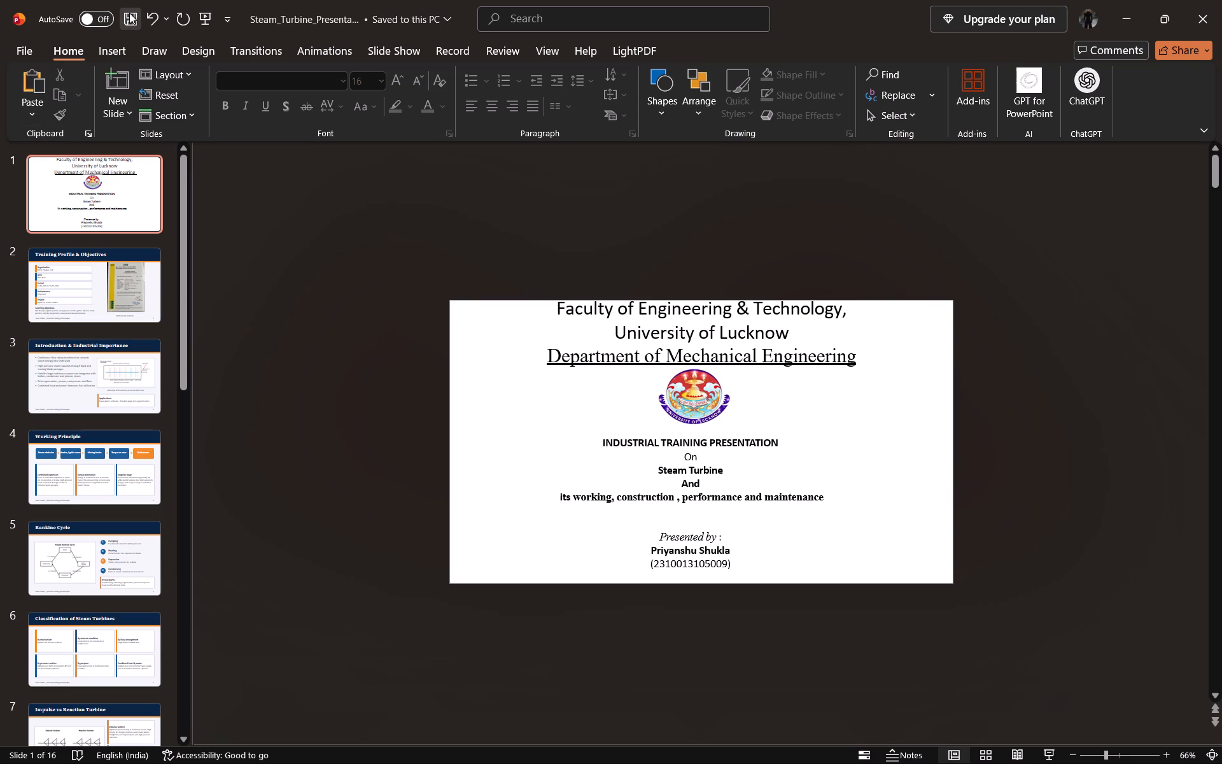
pyautogui.click(129, 13)
# Print all slides with Microsoft Print to PDF, saving the output in Downloads as "priyanshu ppt".
pyautogui.hotkey('ctrl', 'p')
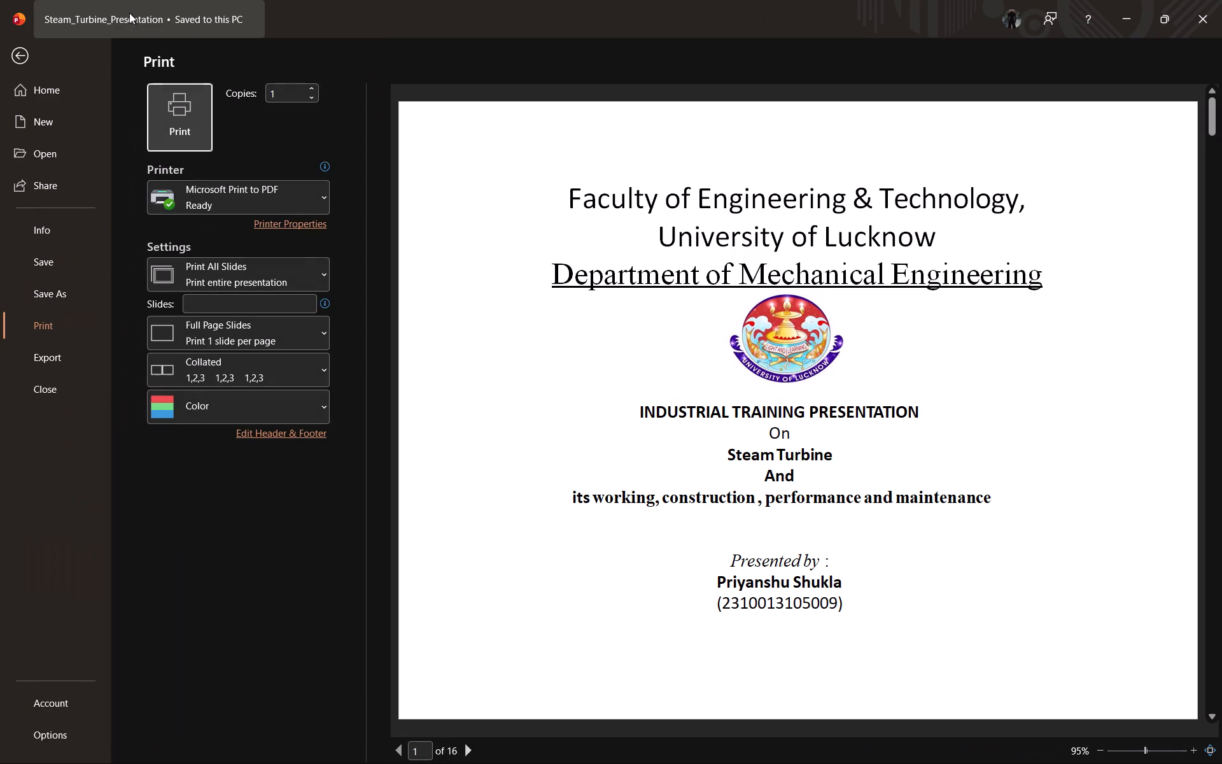
pyautogui.click(309, 188)
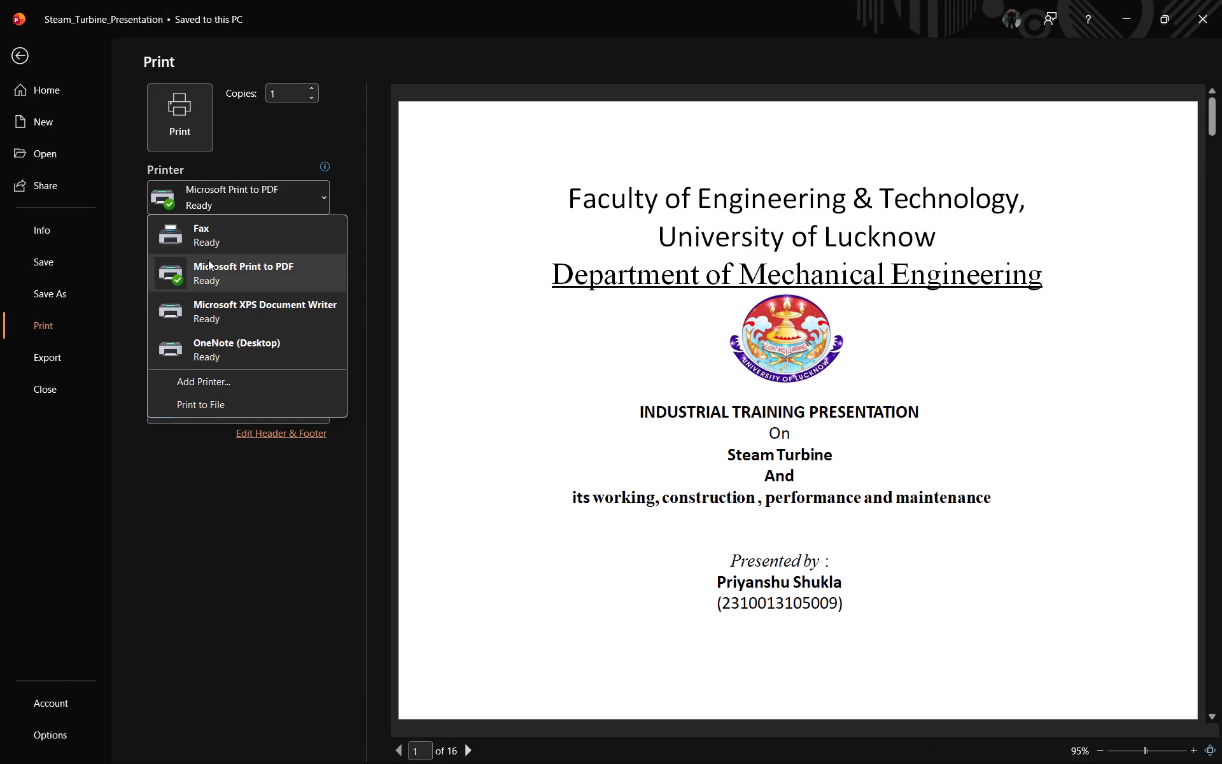
pyautogui.click(223, 273)
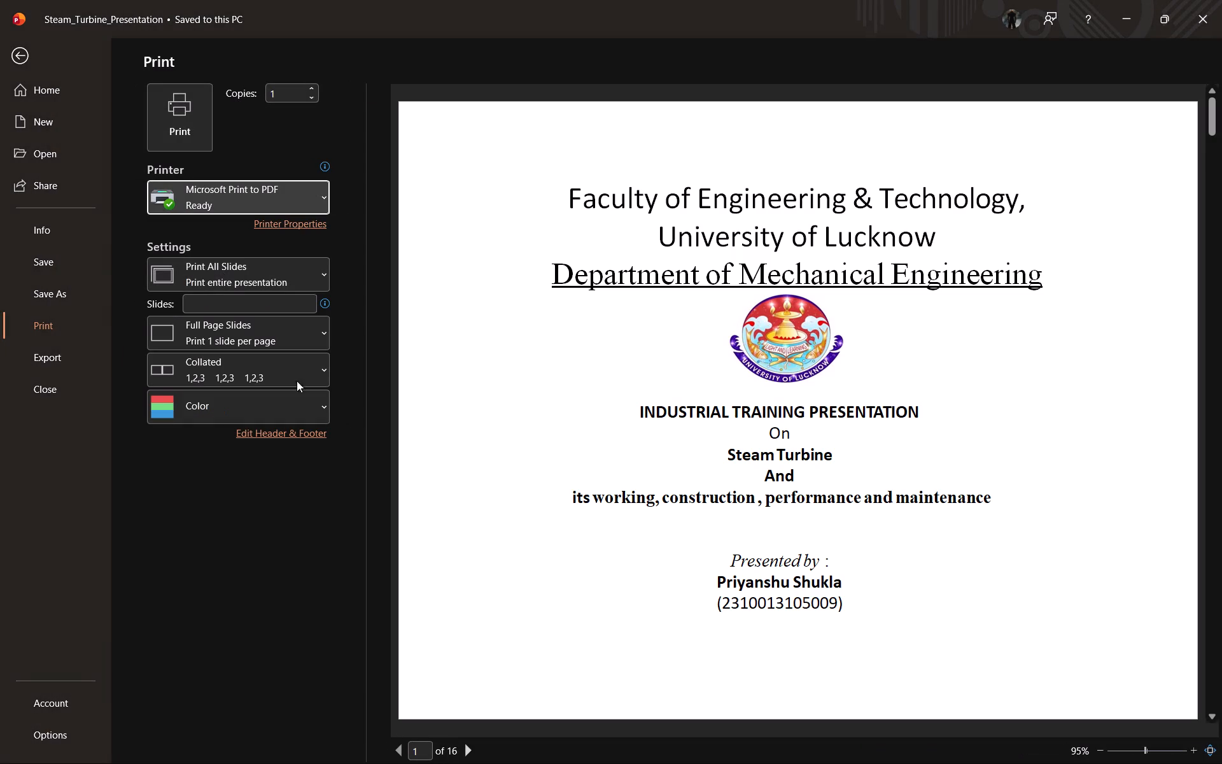
pyautogui.click(172, 101)
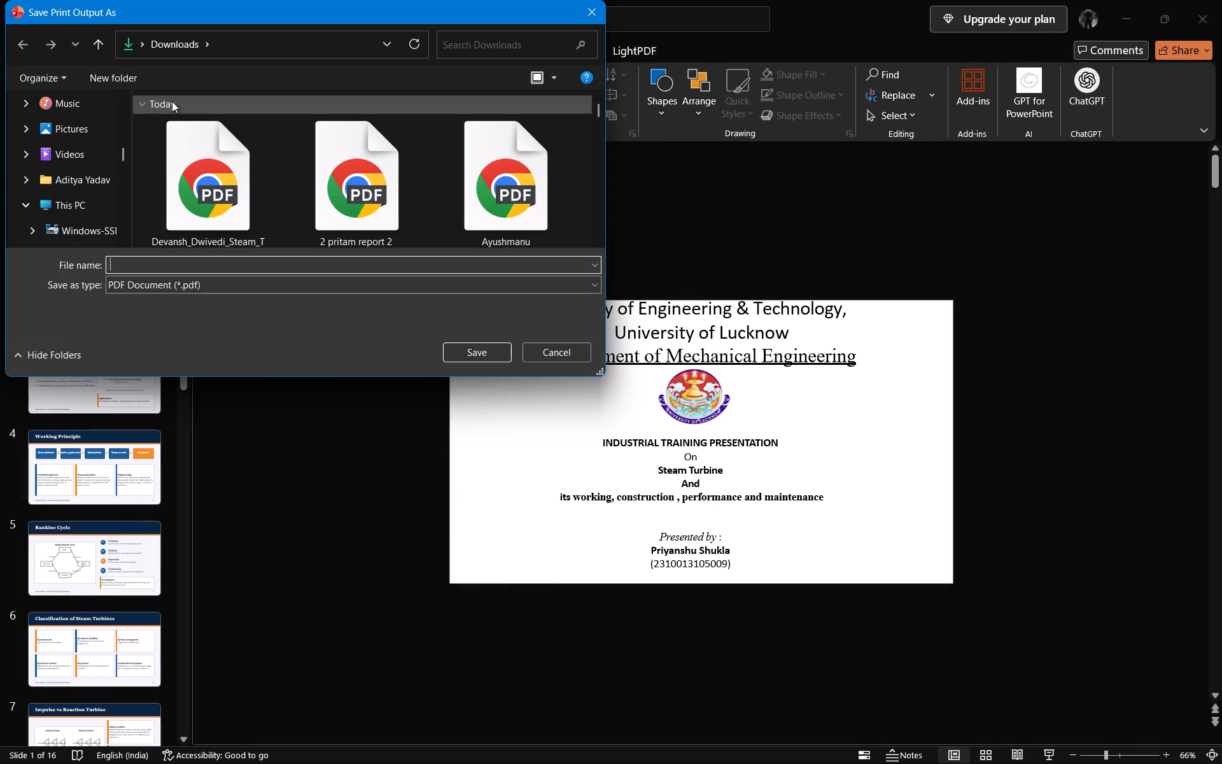
pyautogui.press('p')
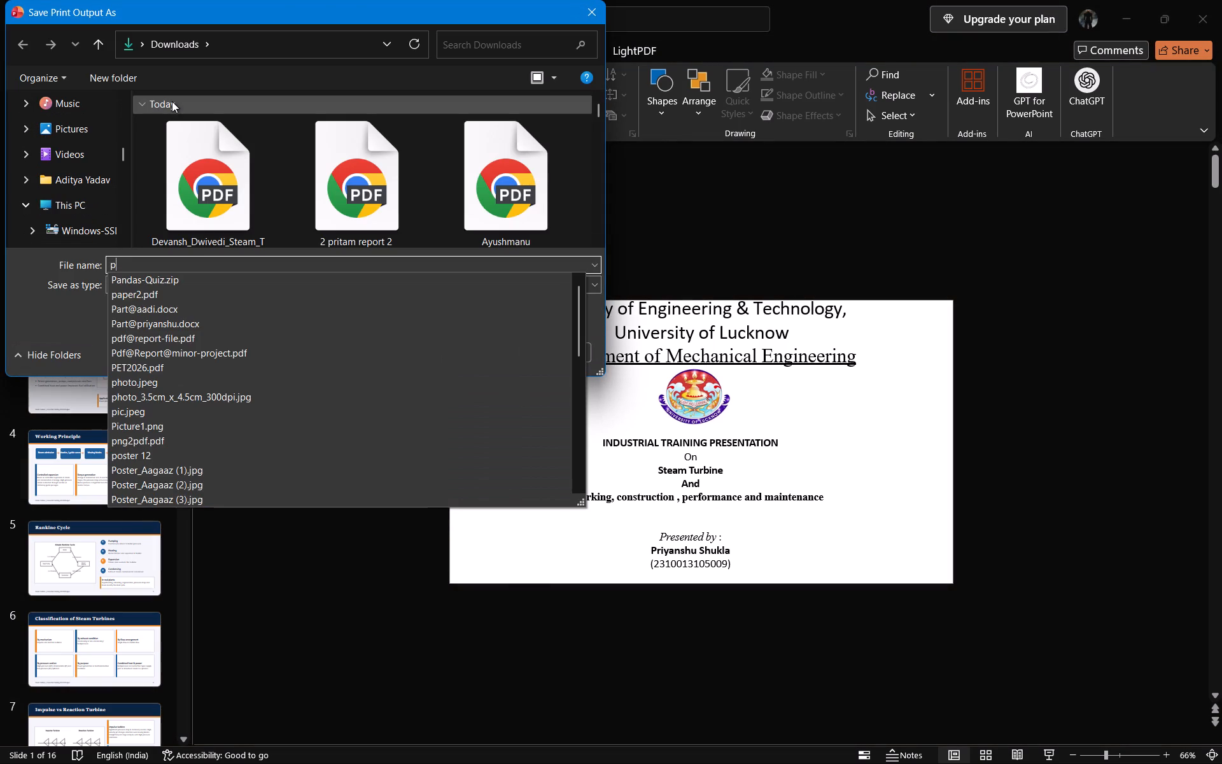
pyautogui.write('riy')
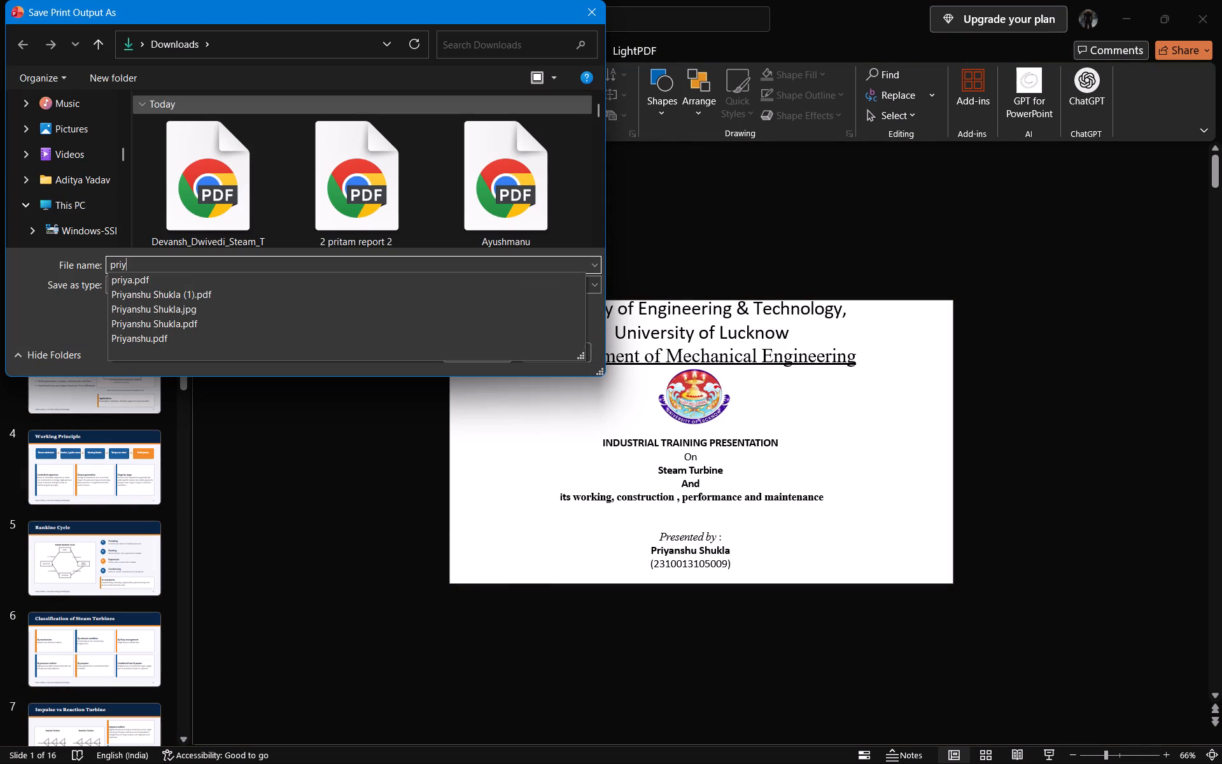
pyautogui.write('ansh')
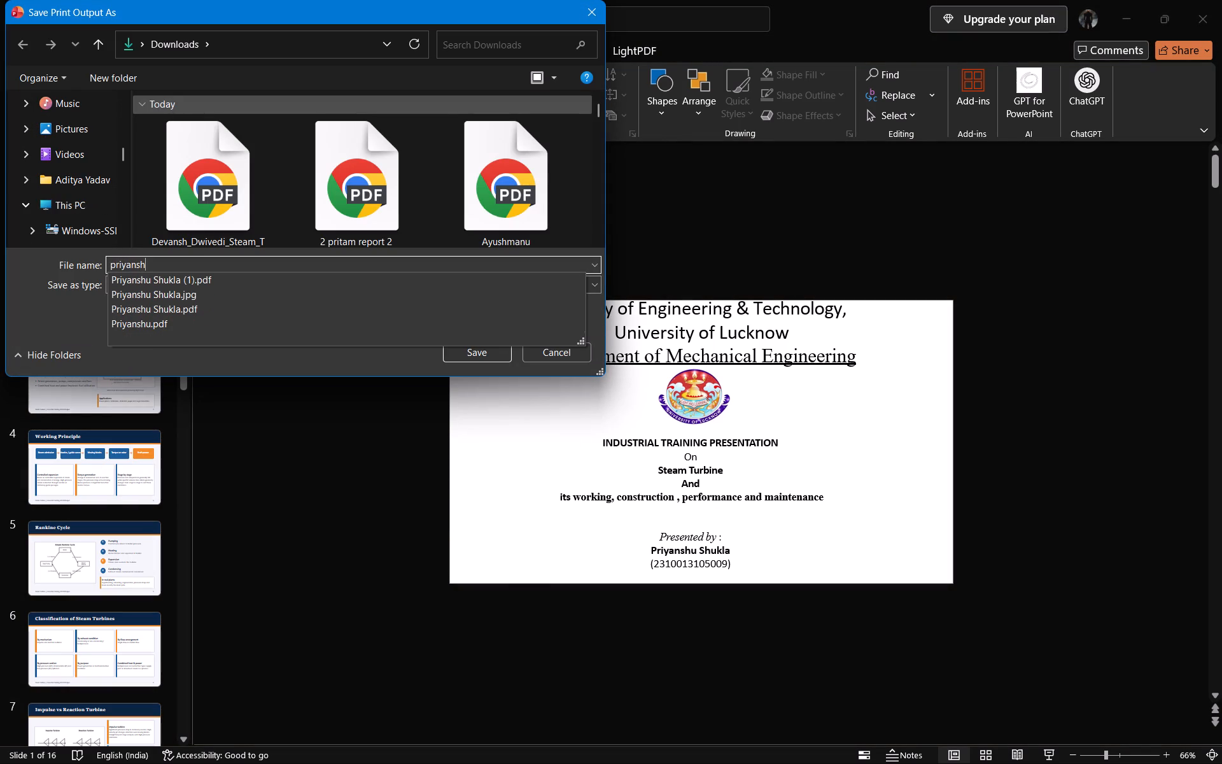
pyautogui.write('u')
pyautogui.press('space')
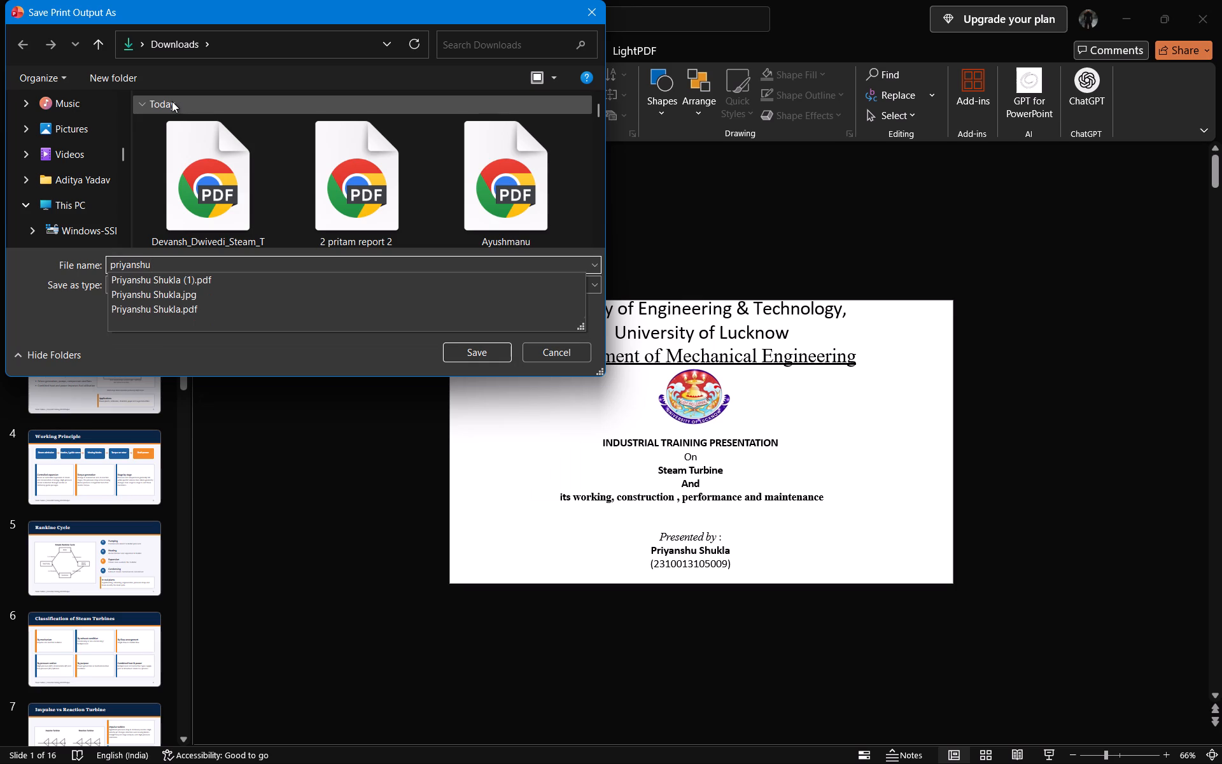
pyautogui.write('pp')
pyautogui.press('t')
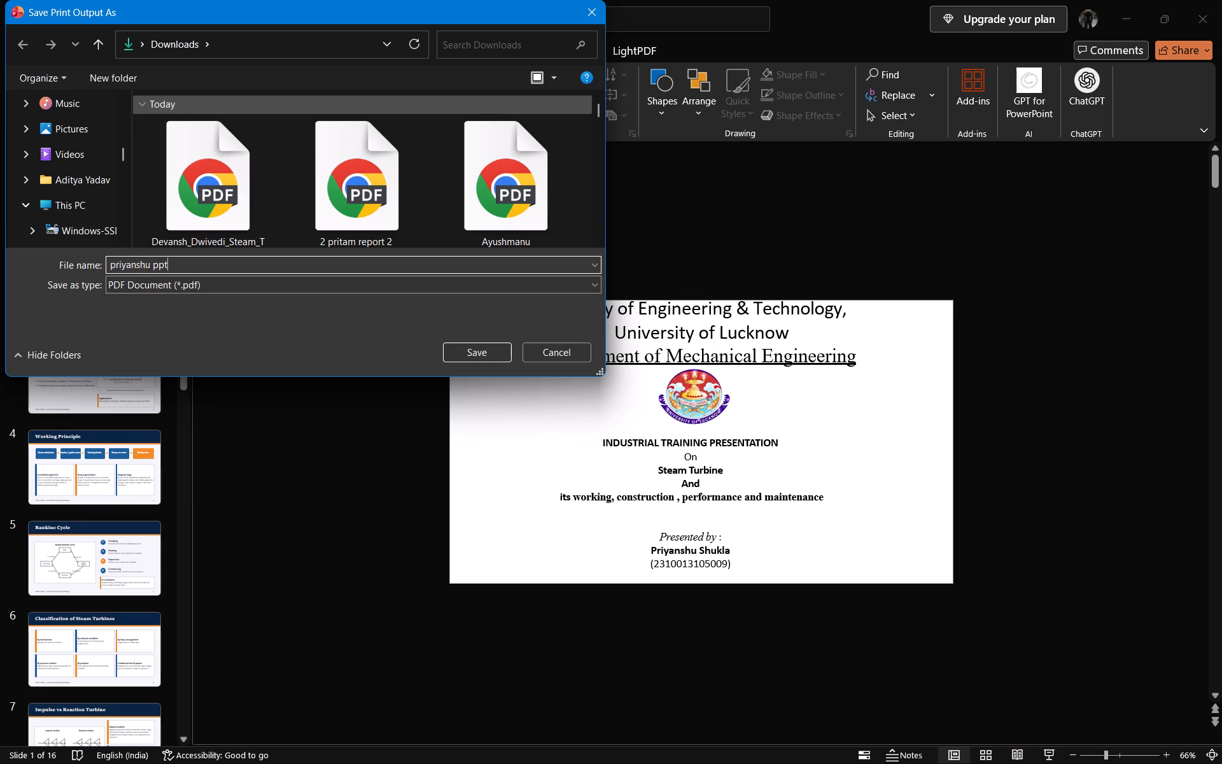
pyautogui.click(206, 292)
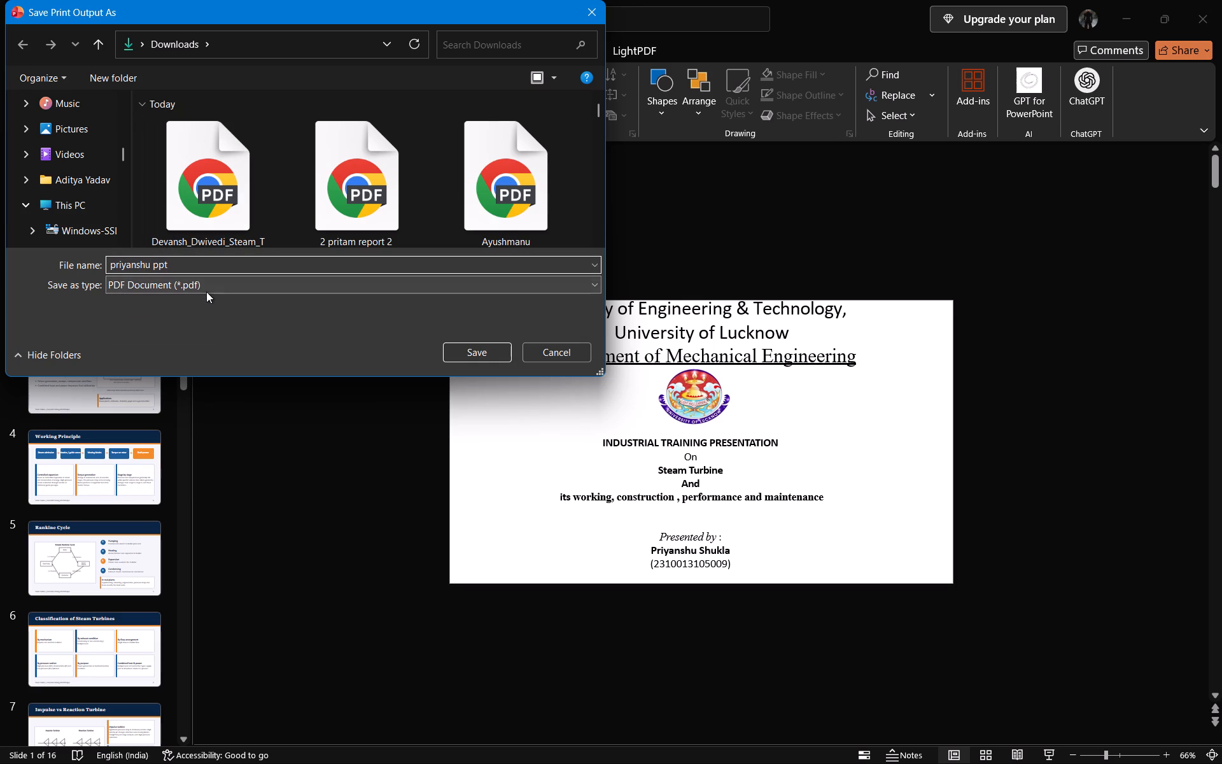
pyautogui.click(485, 348)
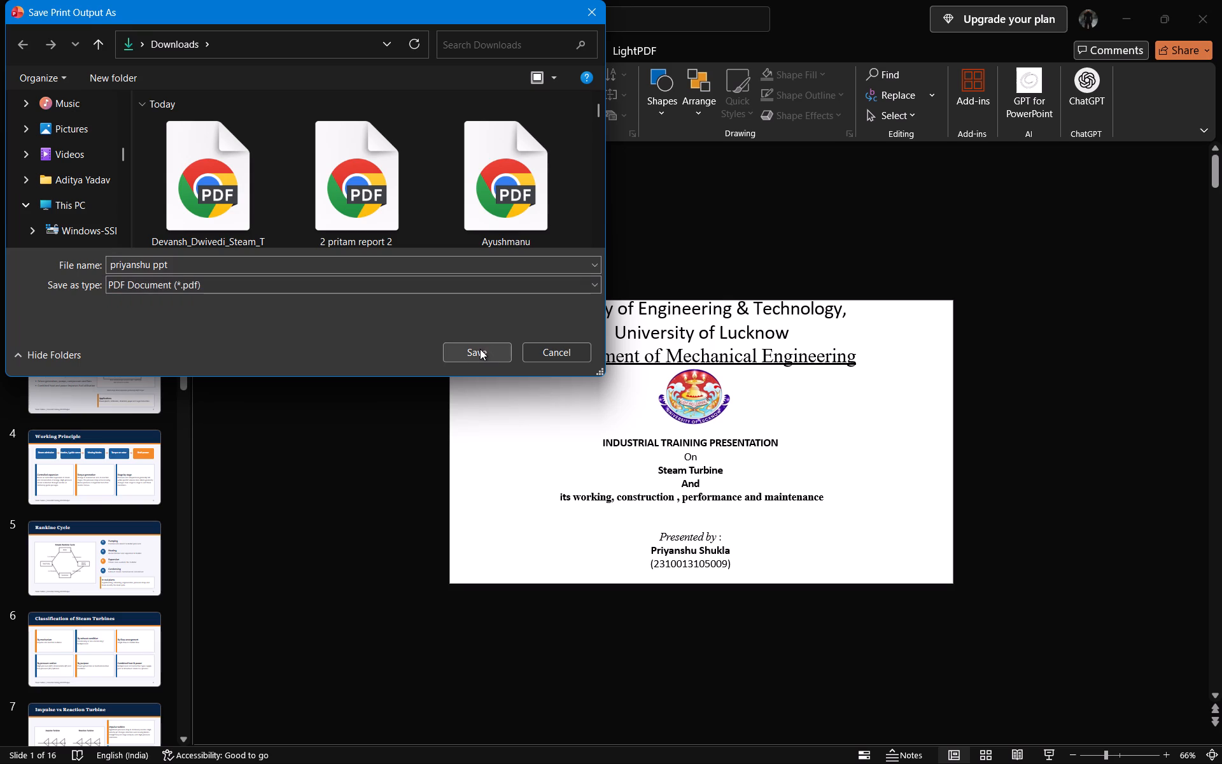
pyautogui.click(480, 349)
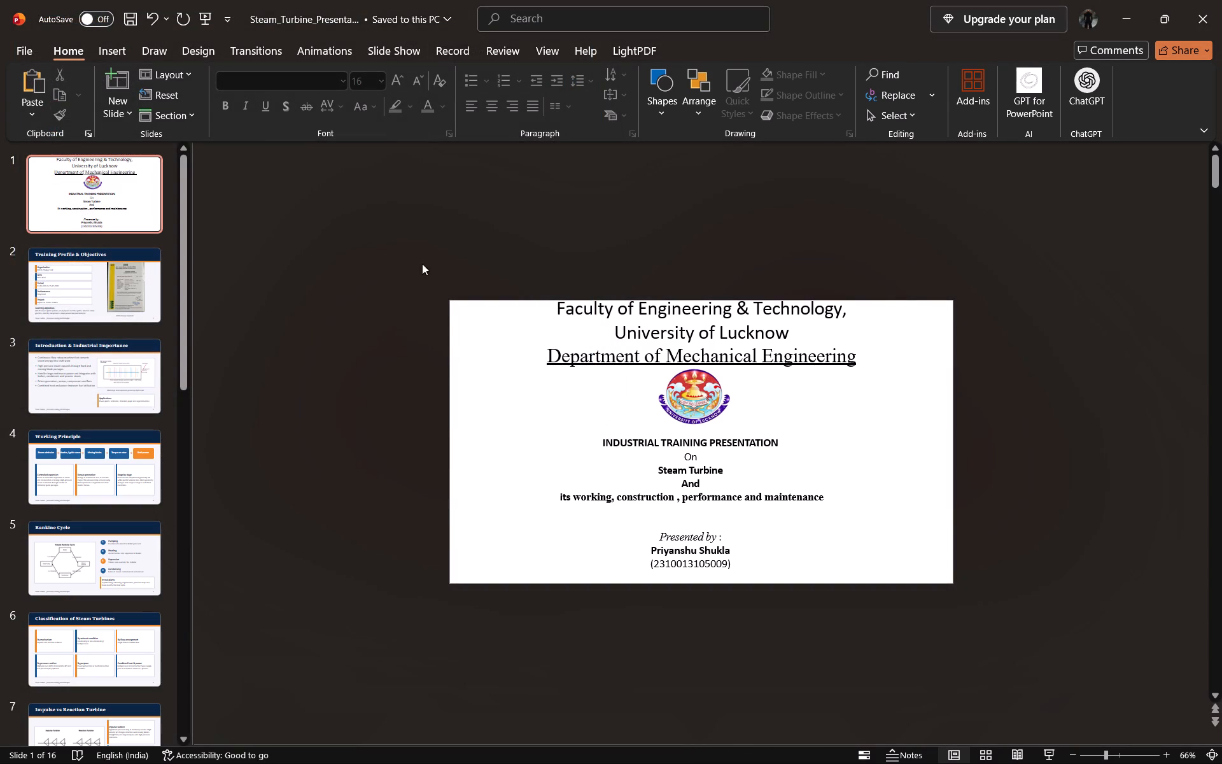
# Save the presentation again after producing the PDF.
pyautogui.click(134, 10)
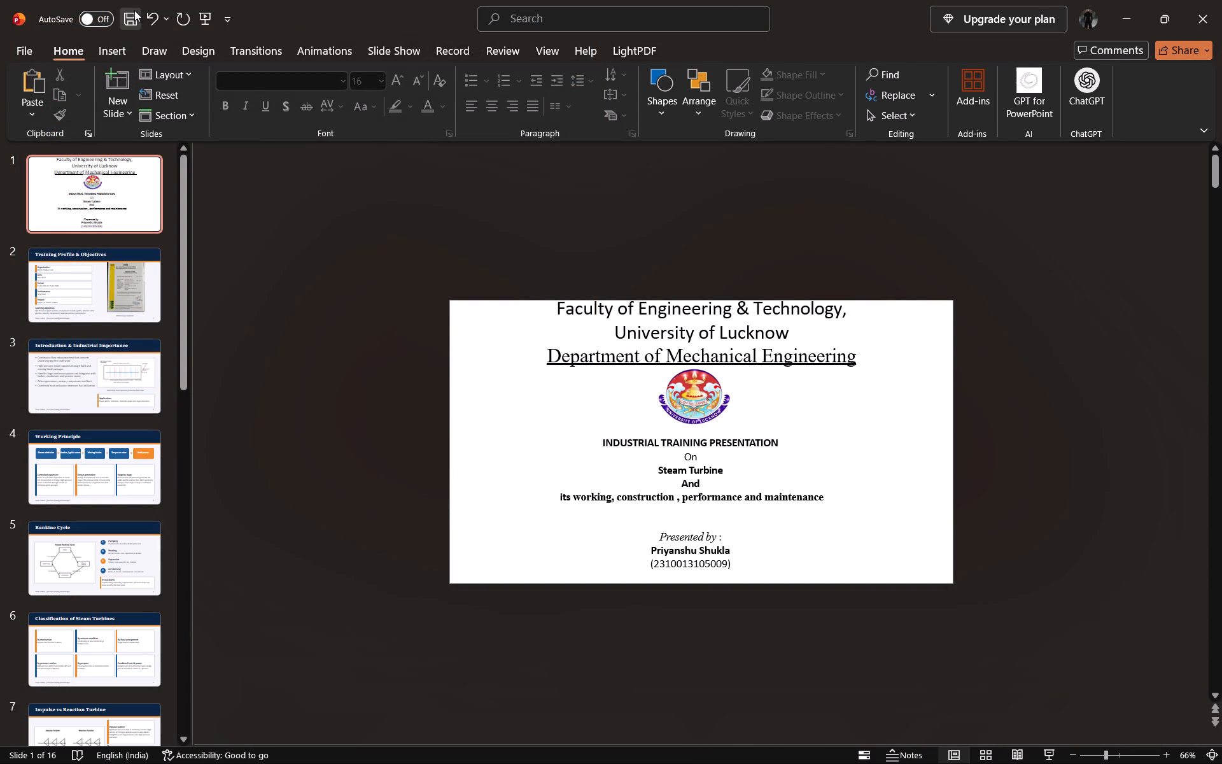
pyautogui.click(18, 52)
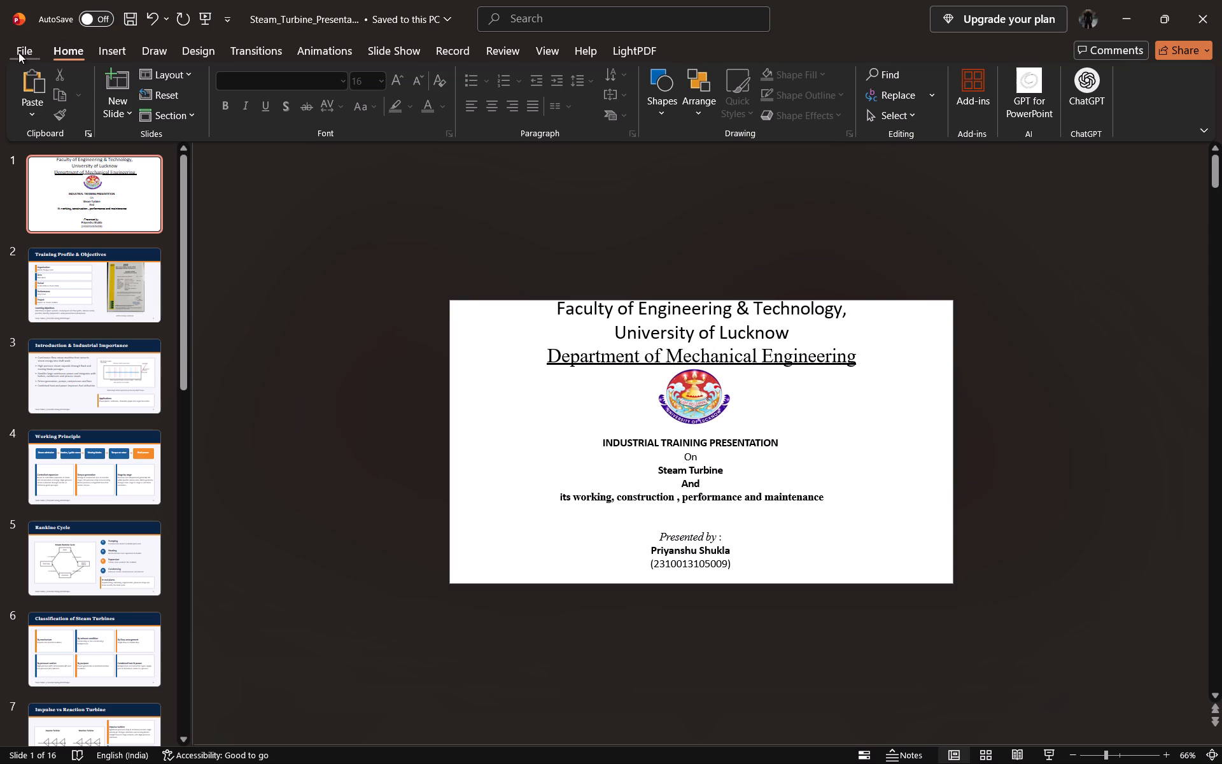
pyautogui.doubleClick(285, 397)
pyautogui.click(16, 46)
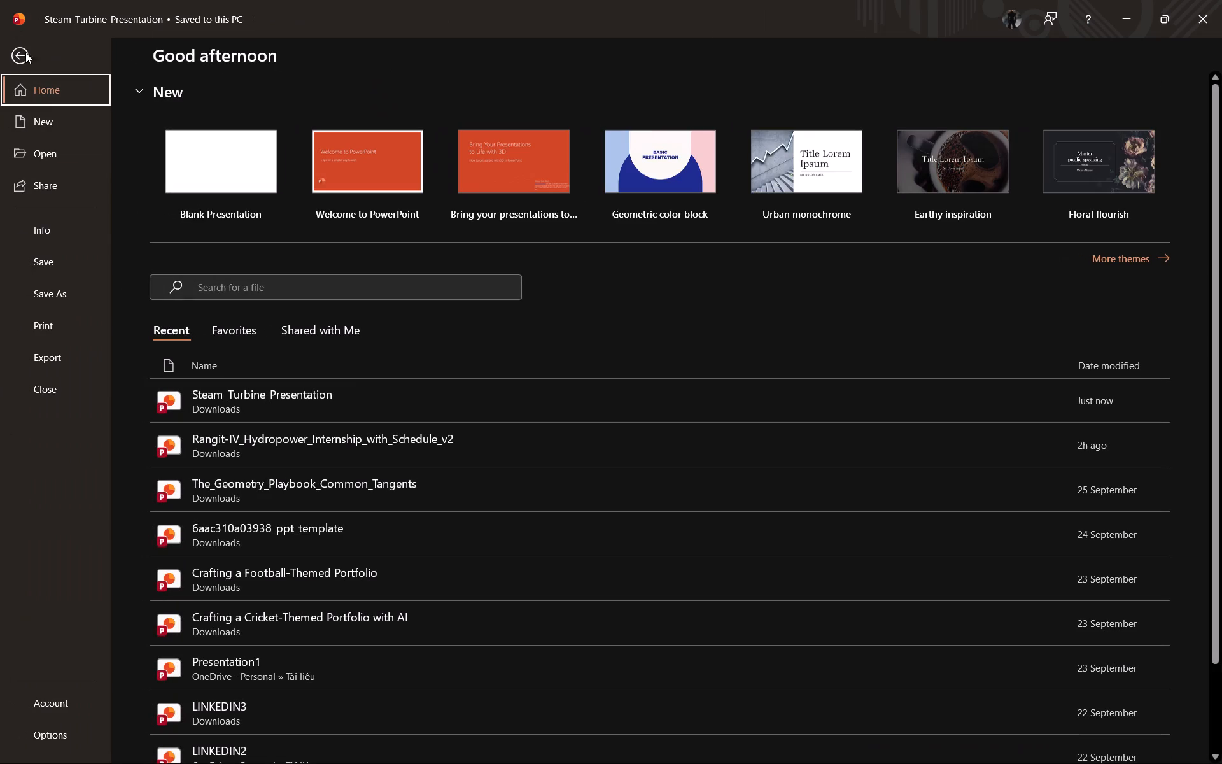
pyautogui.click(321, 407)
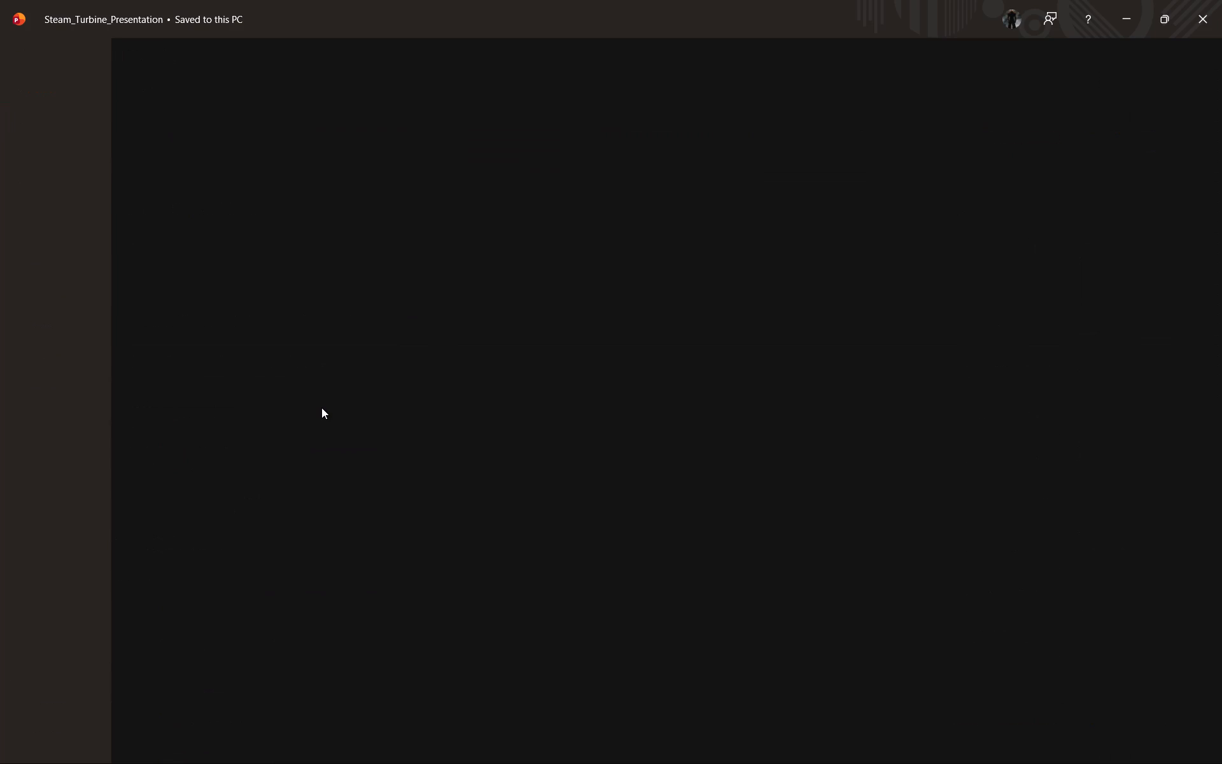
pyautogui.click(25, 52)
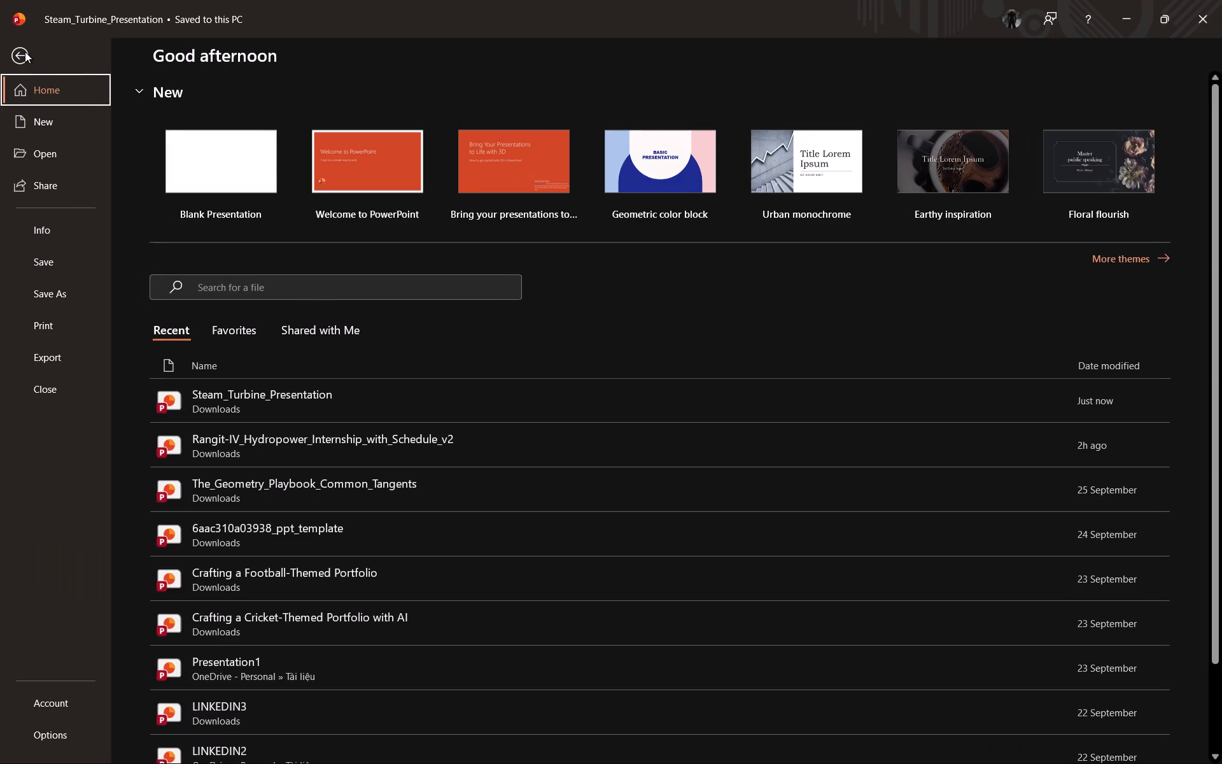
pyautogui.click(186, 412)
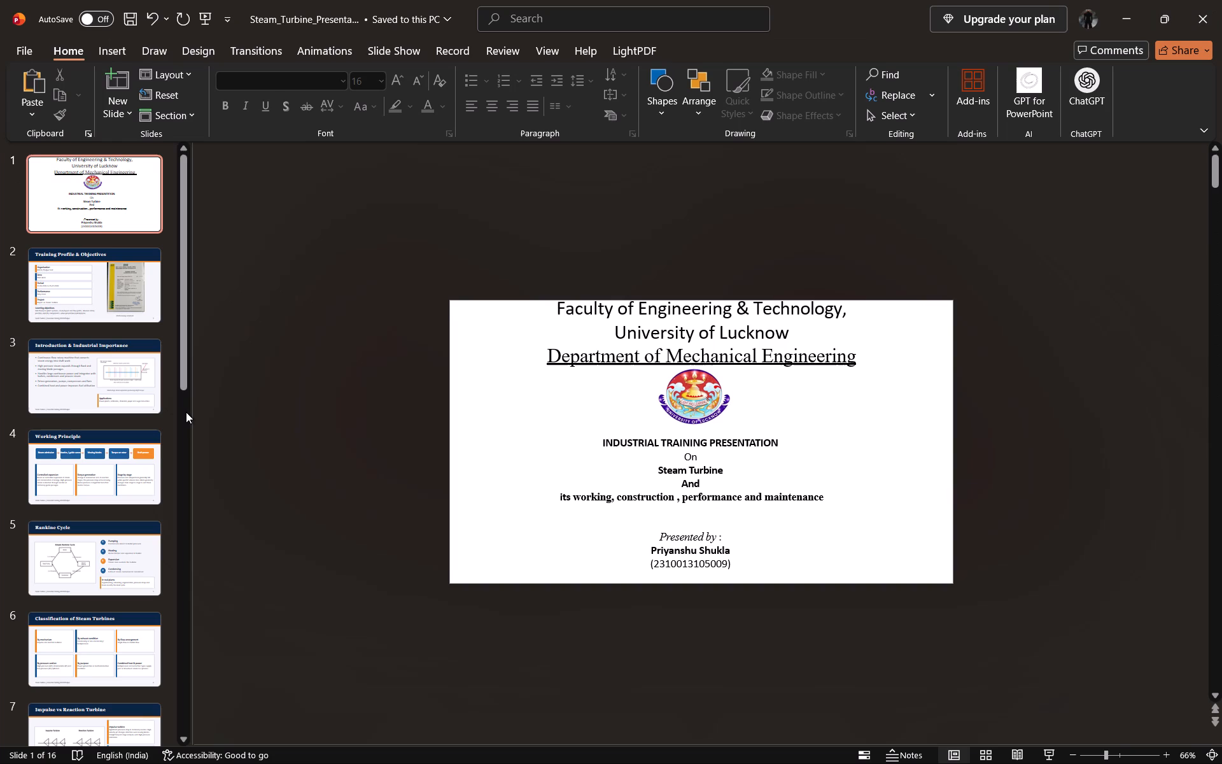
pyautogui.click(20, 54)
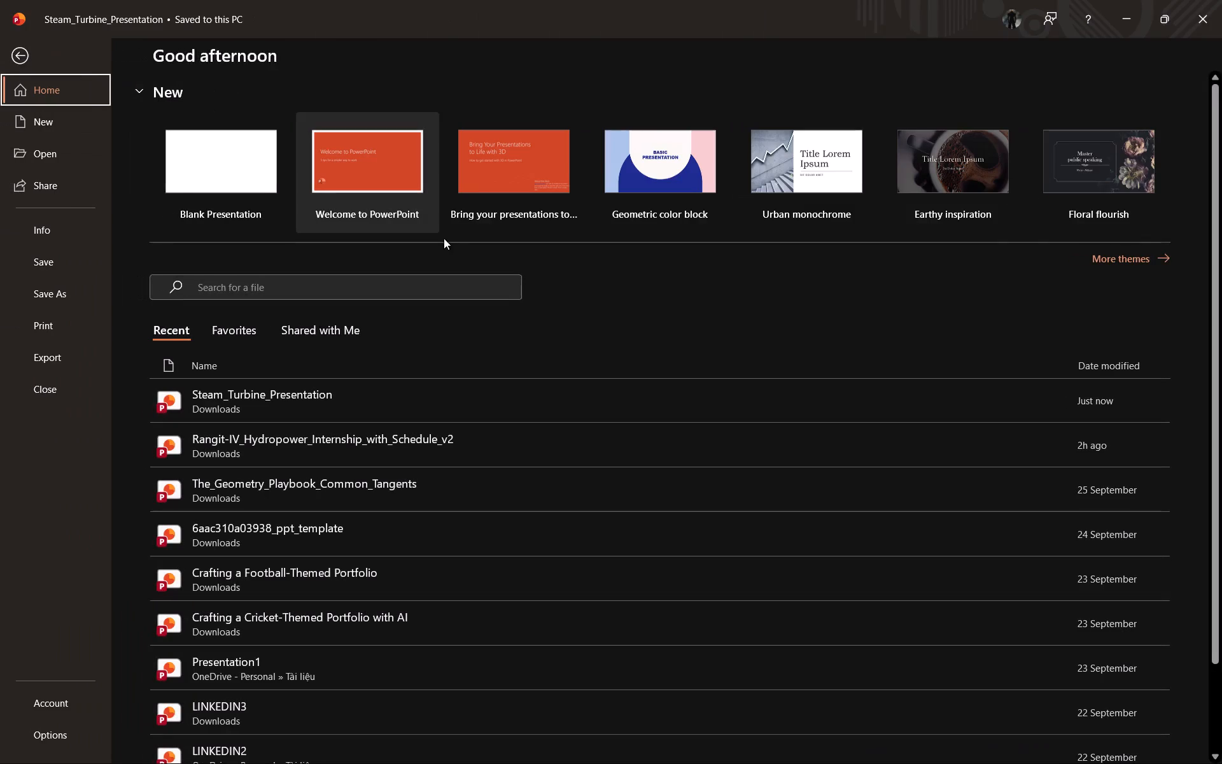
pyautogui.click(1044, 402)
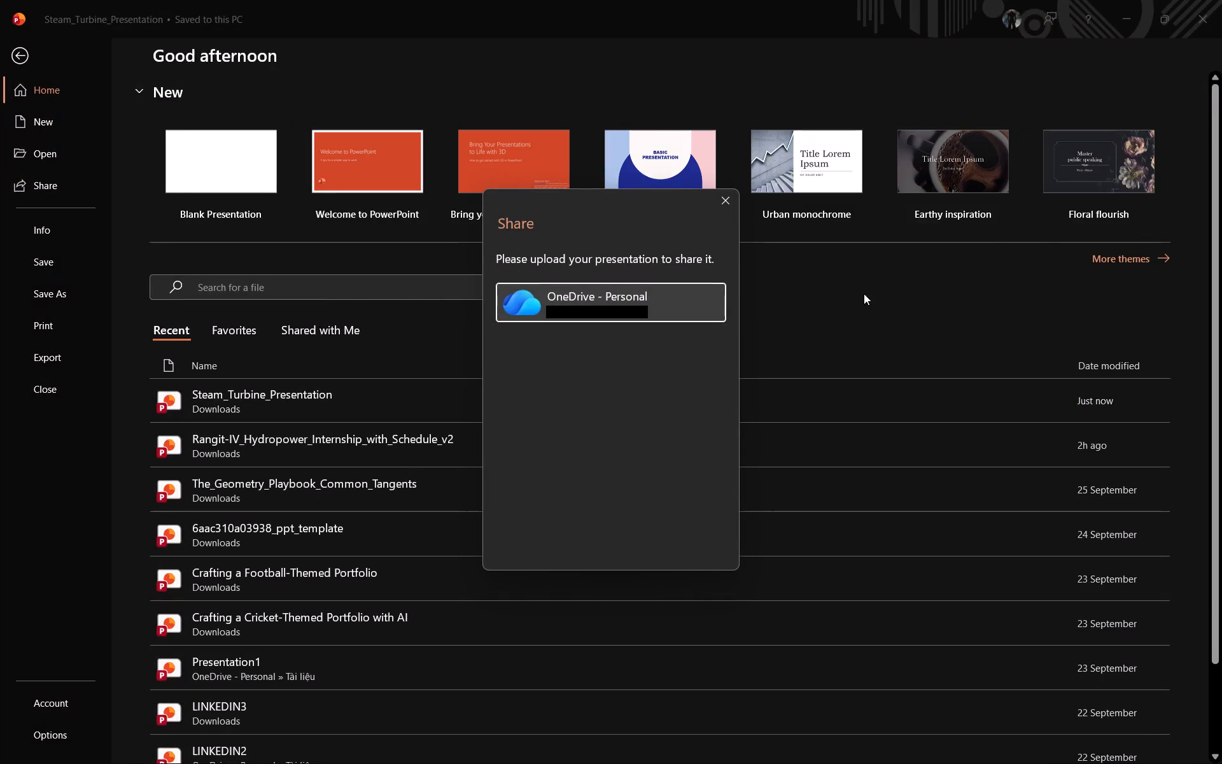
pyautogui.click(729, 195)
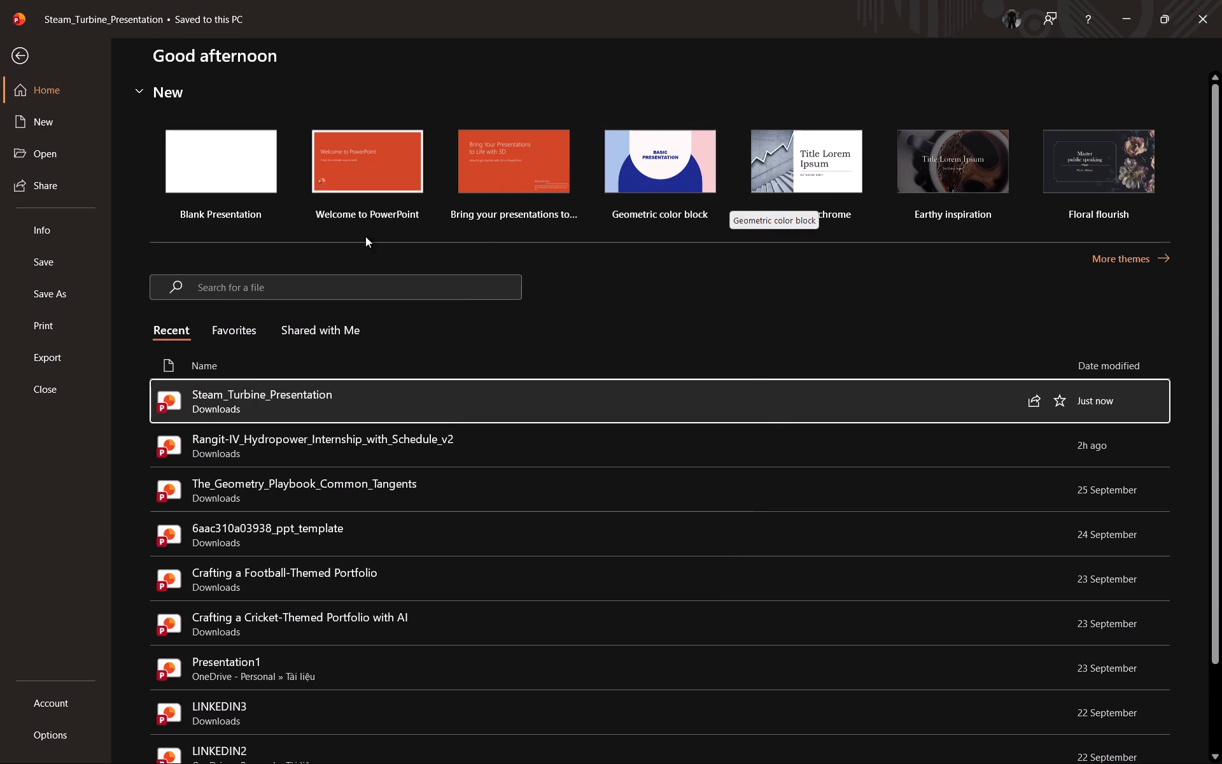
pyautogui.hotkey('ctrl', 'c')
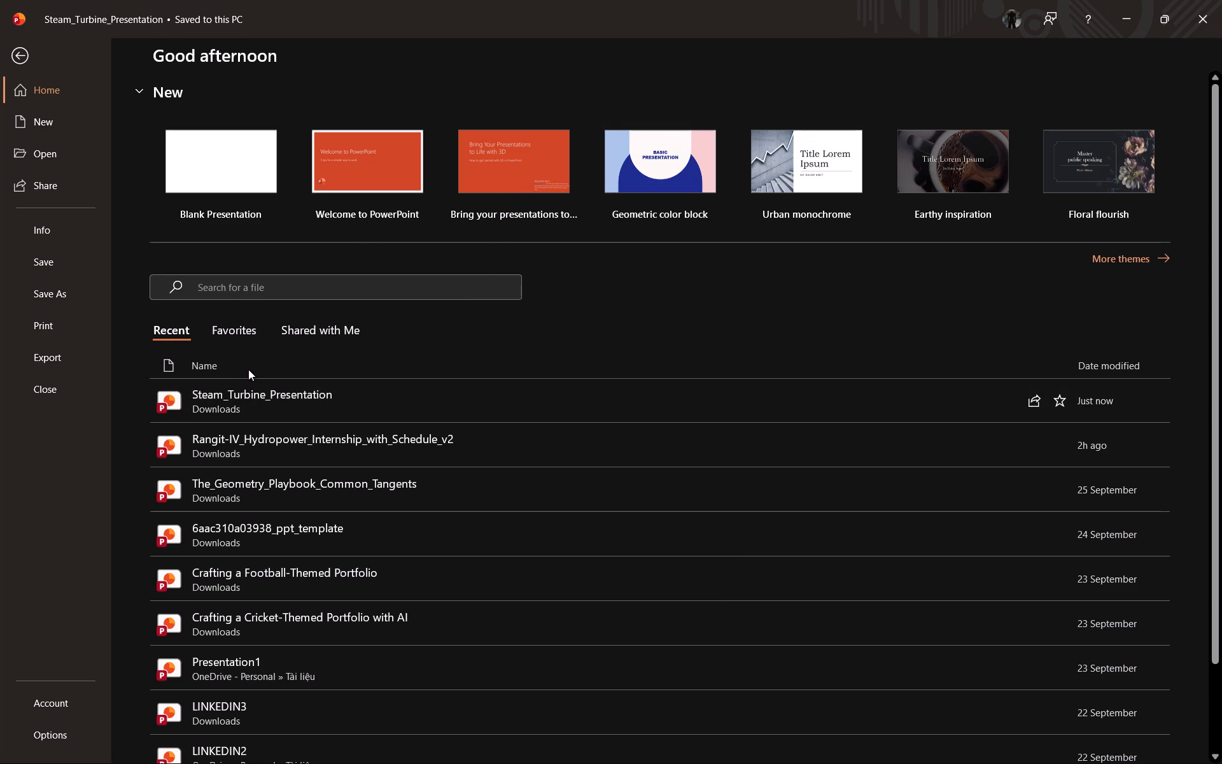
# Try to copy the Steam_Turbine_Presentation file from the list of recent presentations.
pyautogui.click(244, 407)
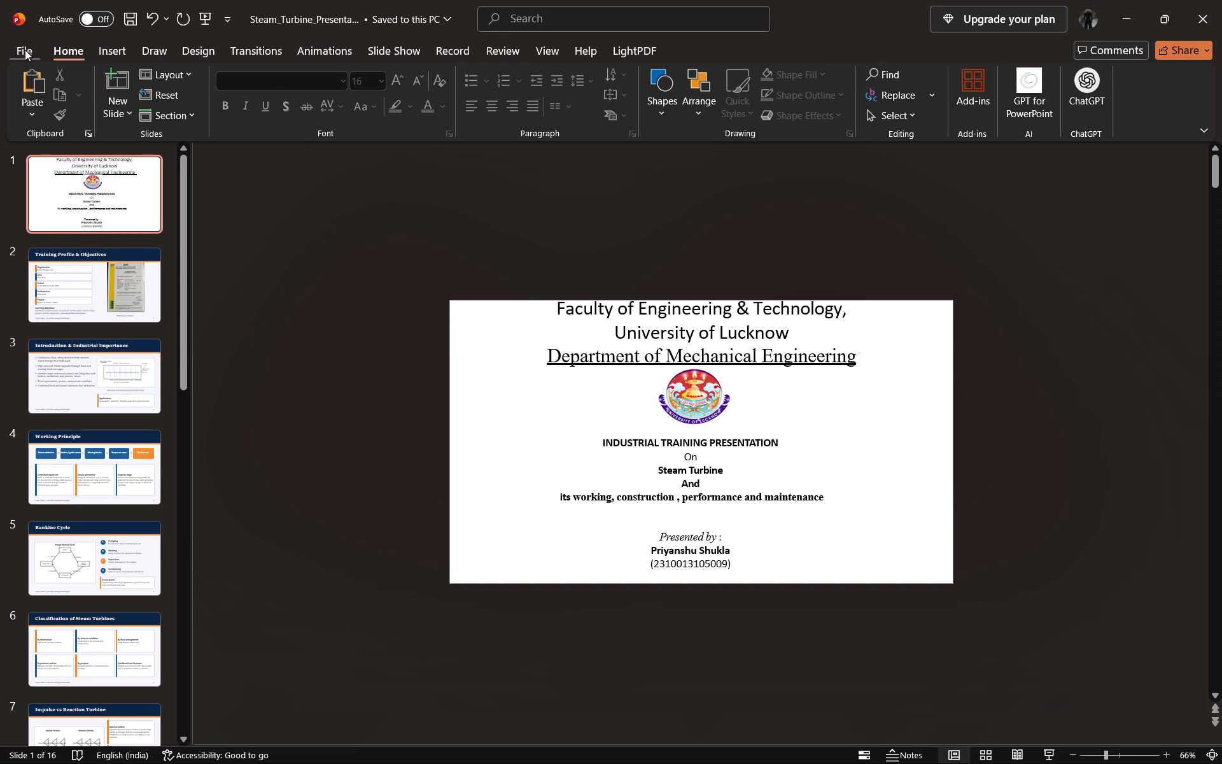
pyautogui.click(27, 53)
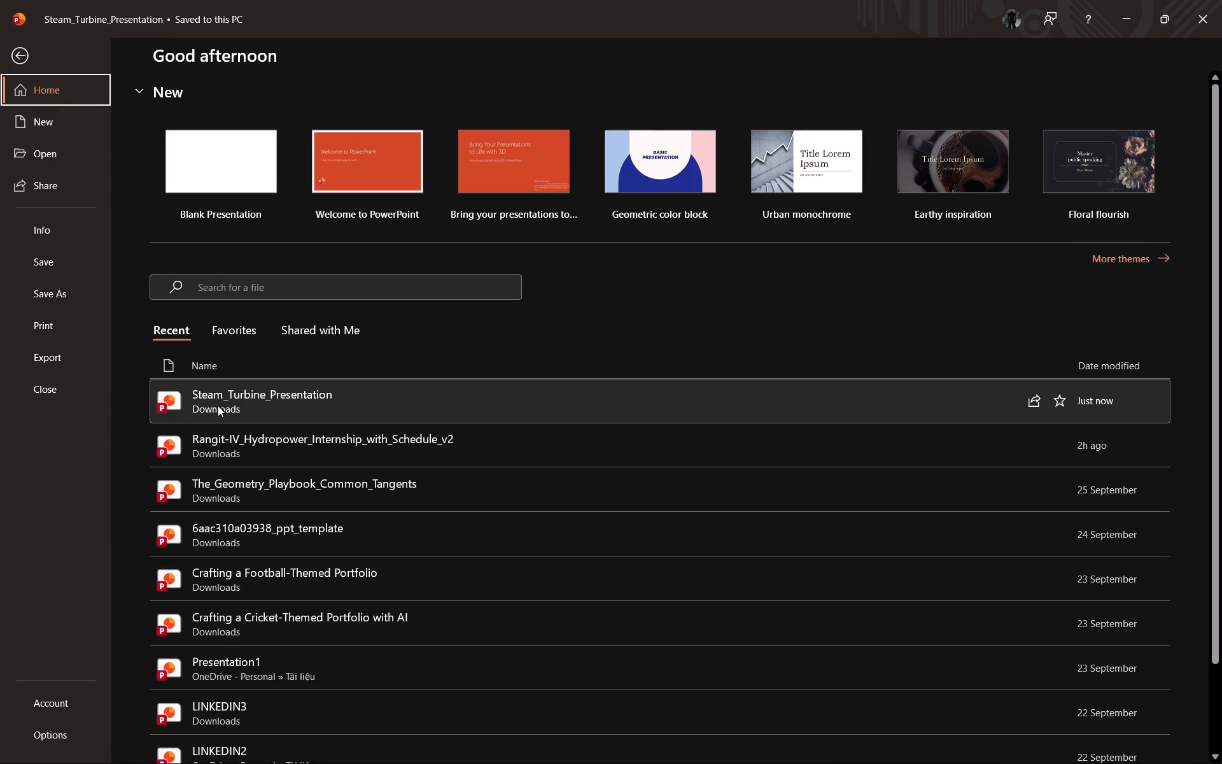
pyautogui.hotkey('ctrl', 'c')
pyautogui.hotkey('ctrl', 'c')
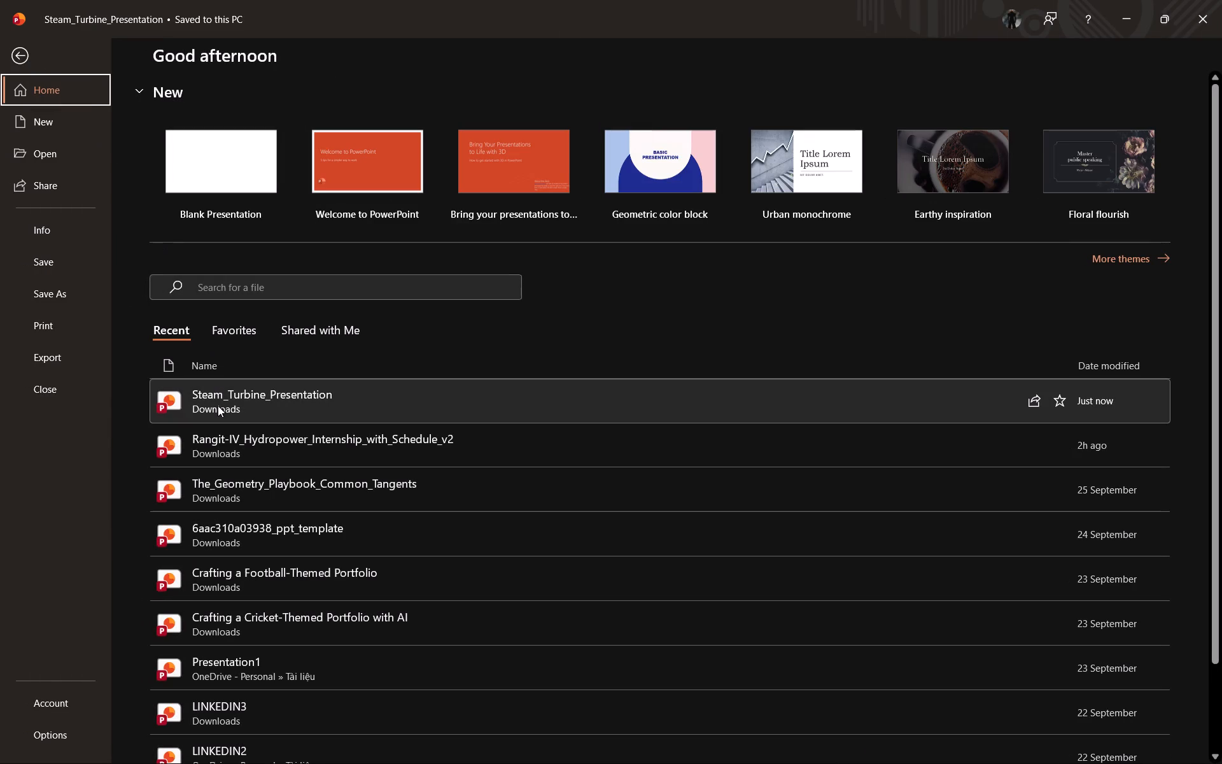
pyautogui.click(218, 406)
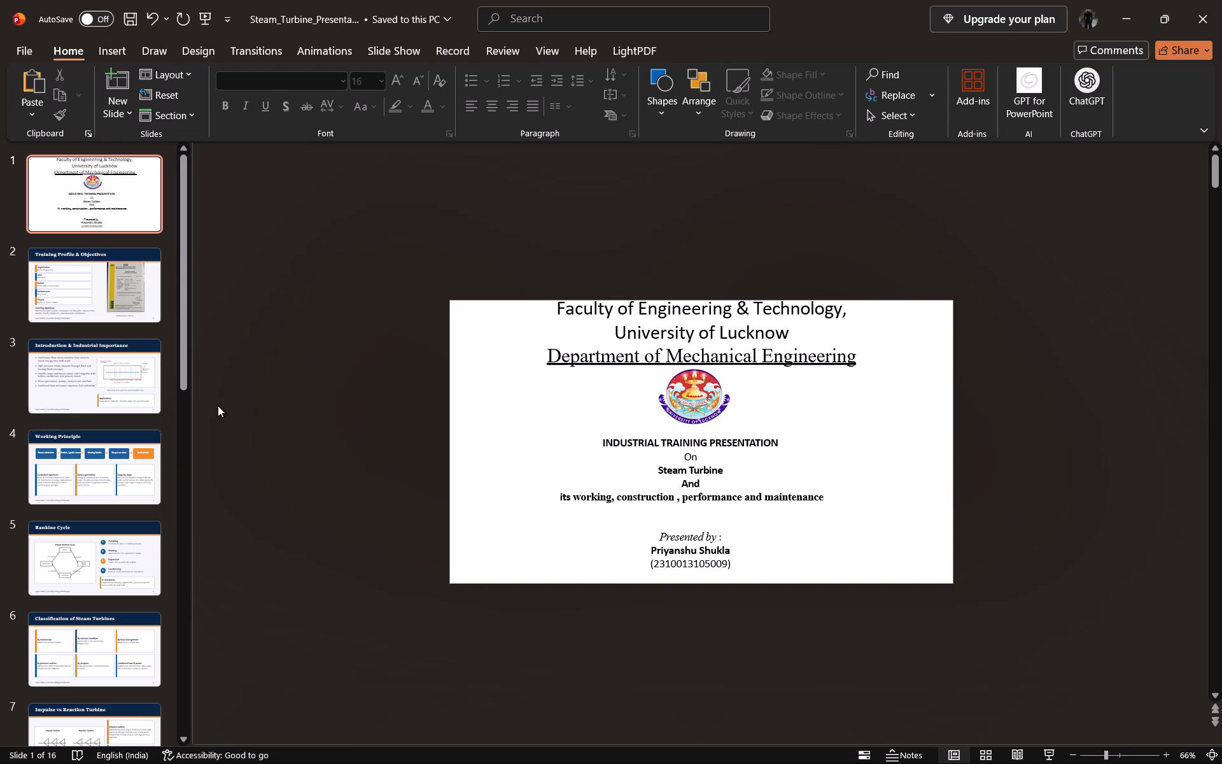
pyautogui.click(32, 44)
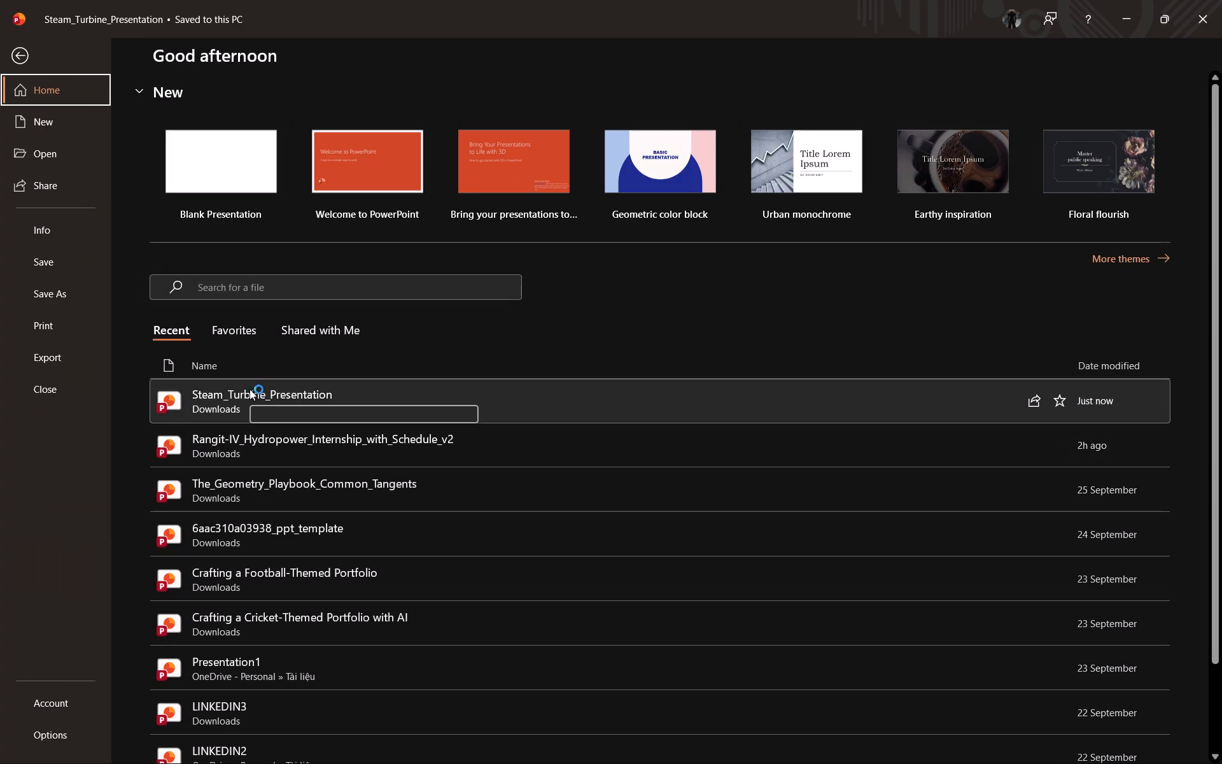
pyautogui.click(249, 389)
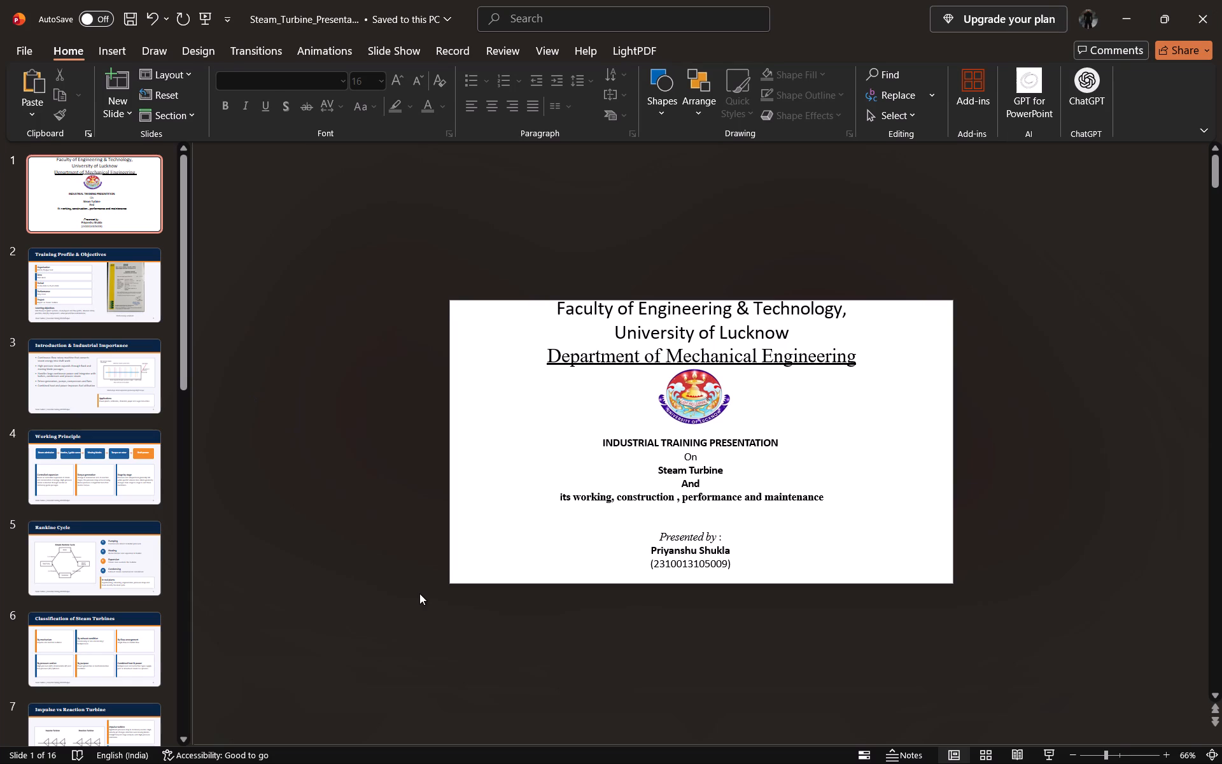
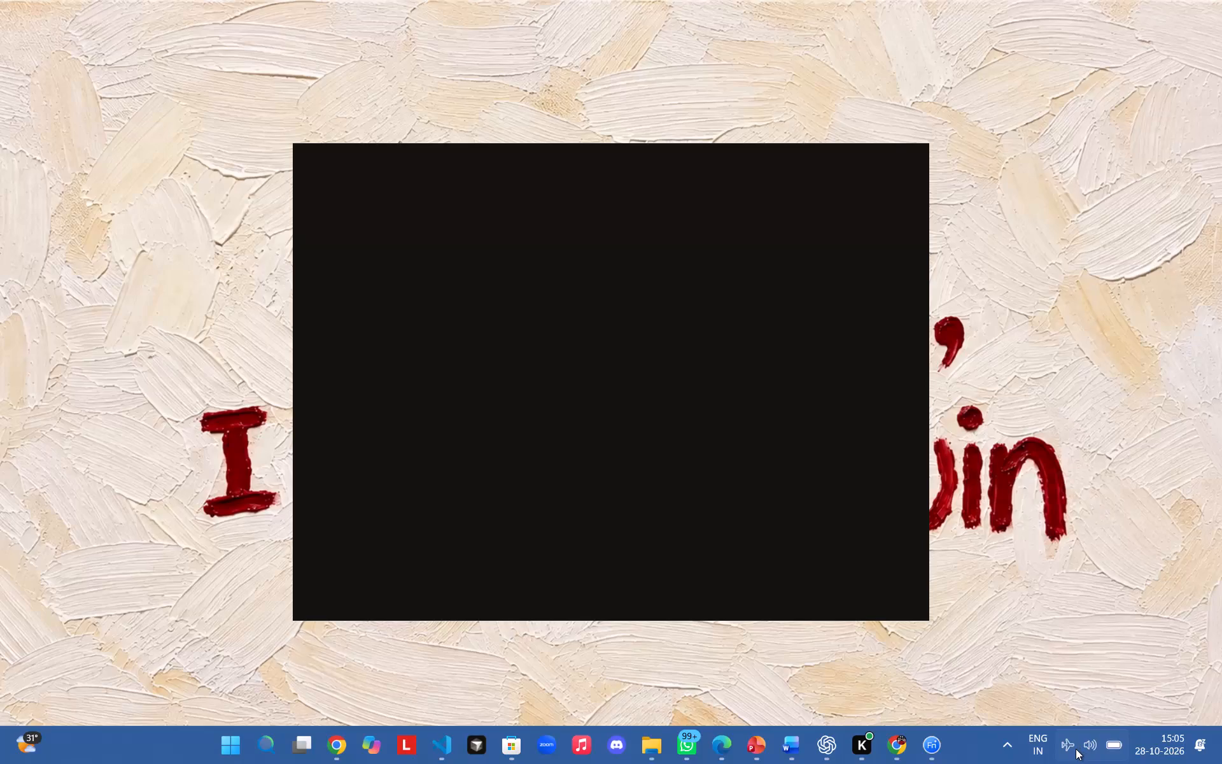
# Turn off airplane mode and show the available Wi-Fi networks to get the computer back online.
pyautogui.click(1074, 739)
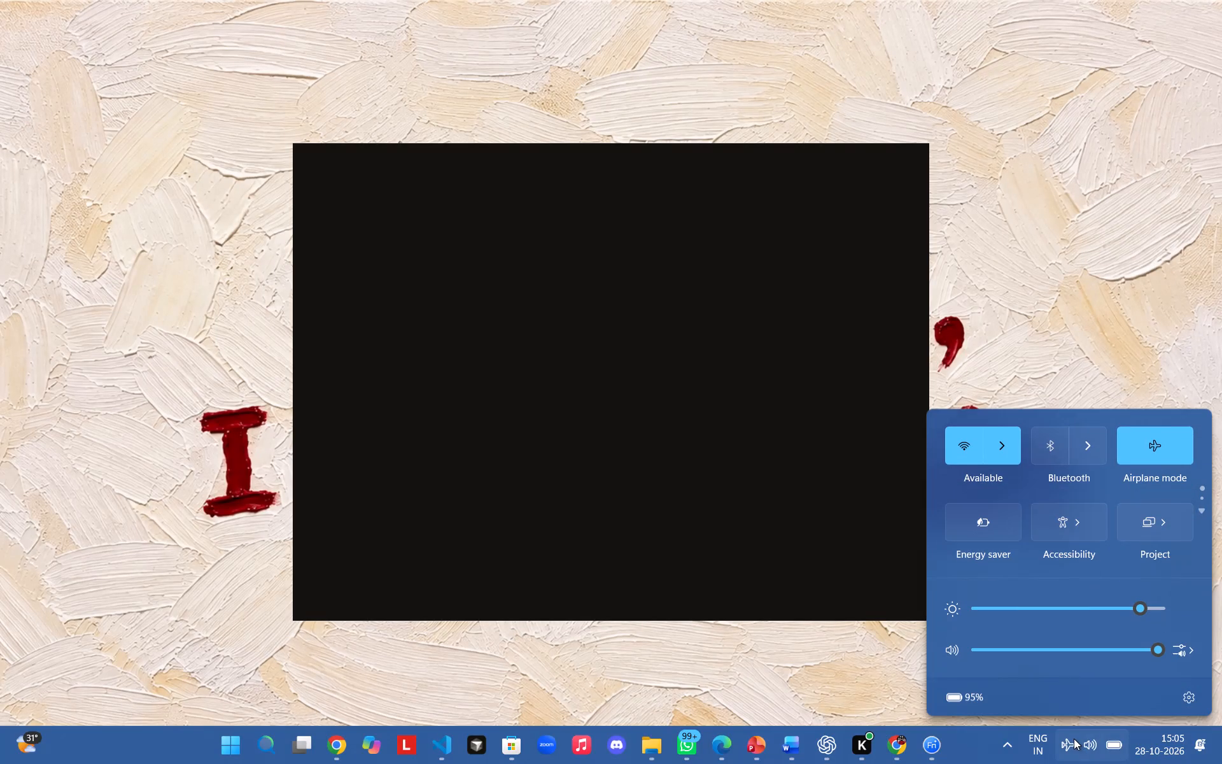
pyautogui.click(1153, 443)
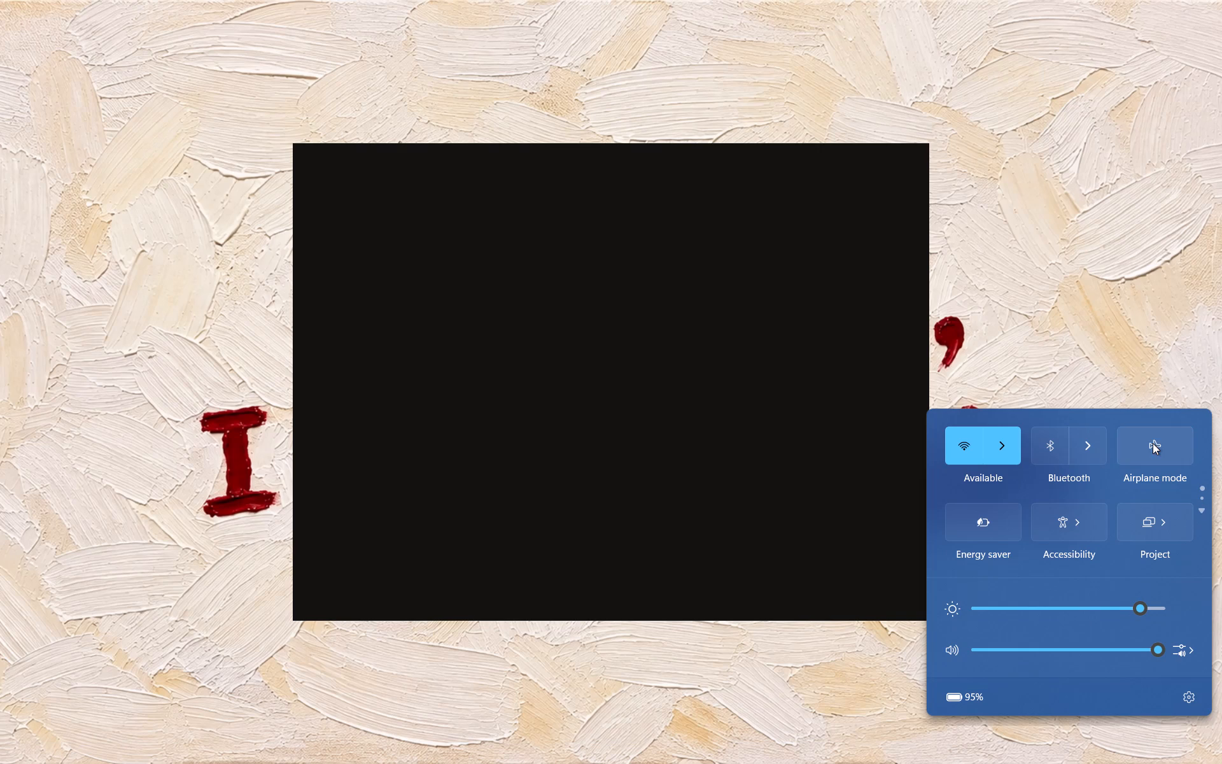
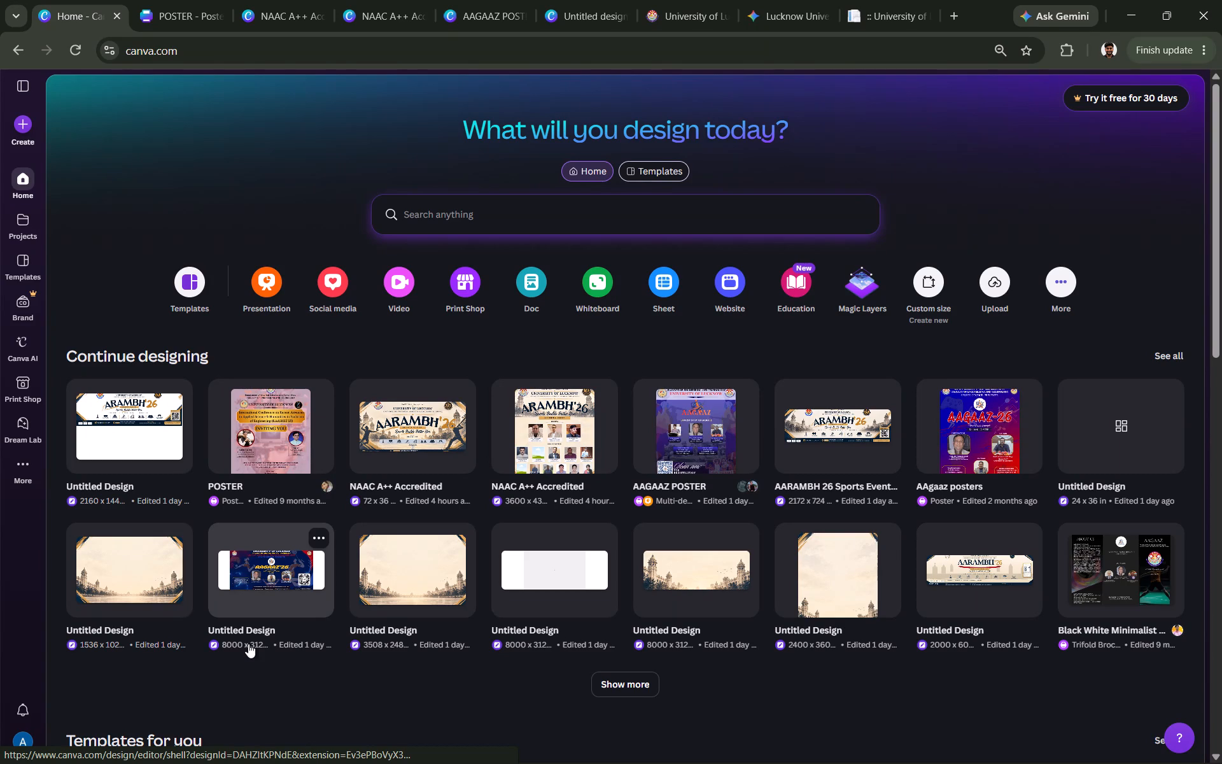
# Switch to the open NAAC A++ Accredited design in Canva and view the sports fest poster's organising team and student co-ordinators sections.
pyautogui.click(159, 2)
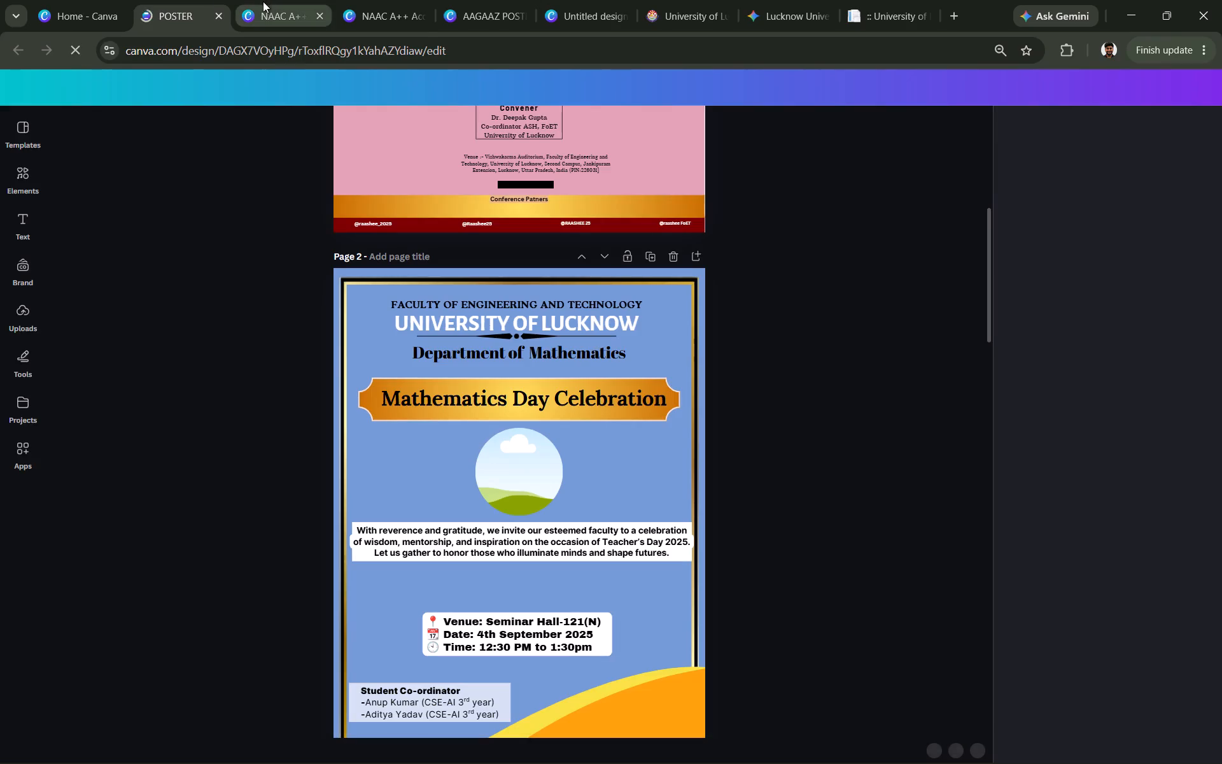
pyautogui.click(263, 1)
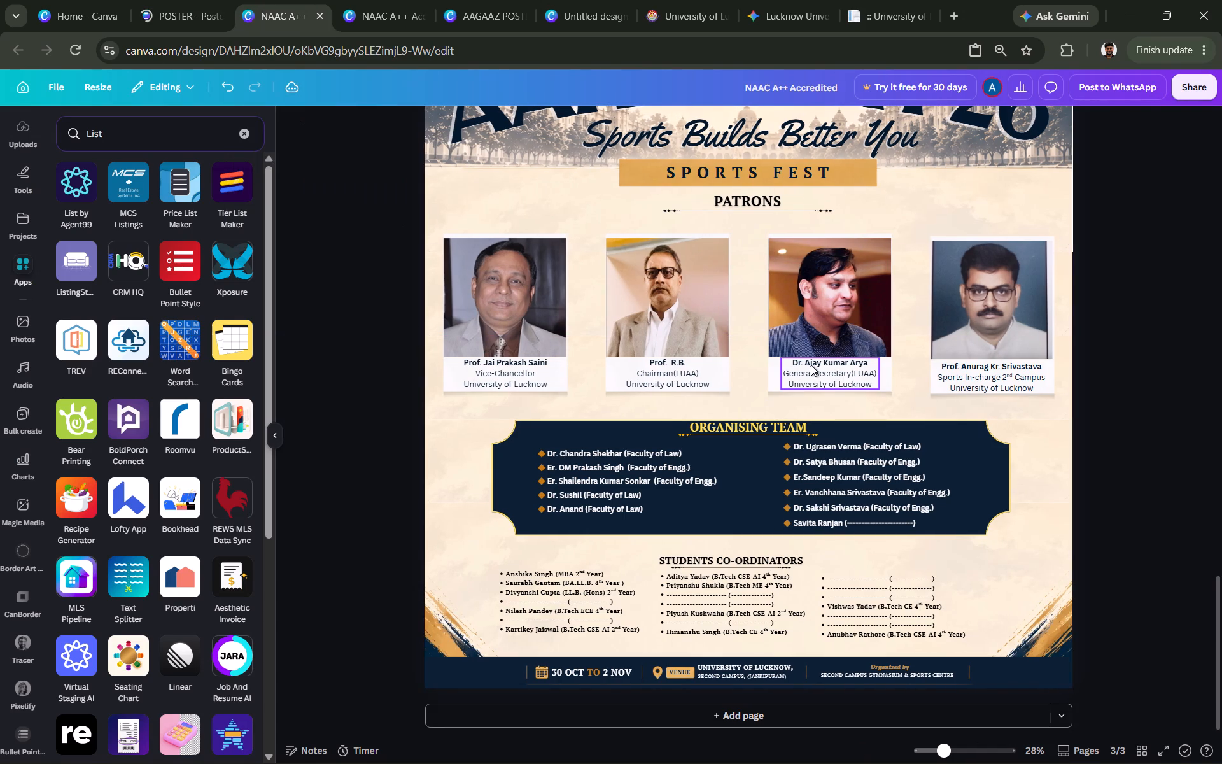
pyautogui.scroll(-1, 811, 365)
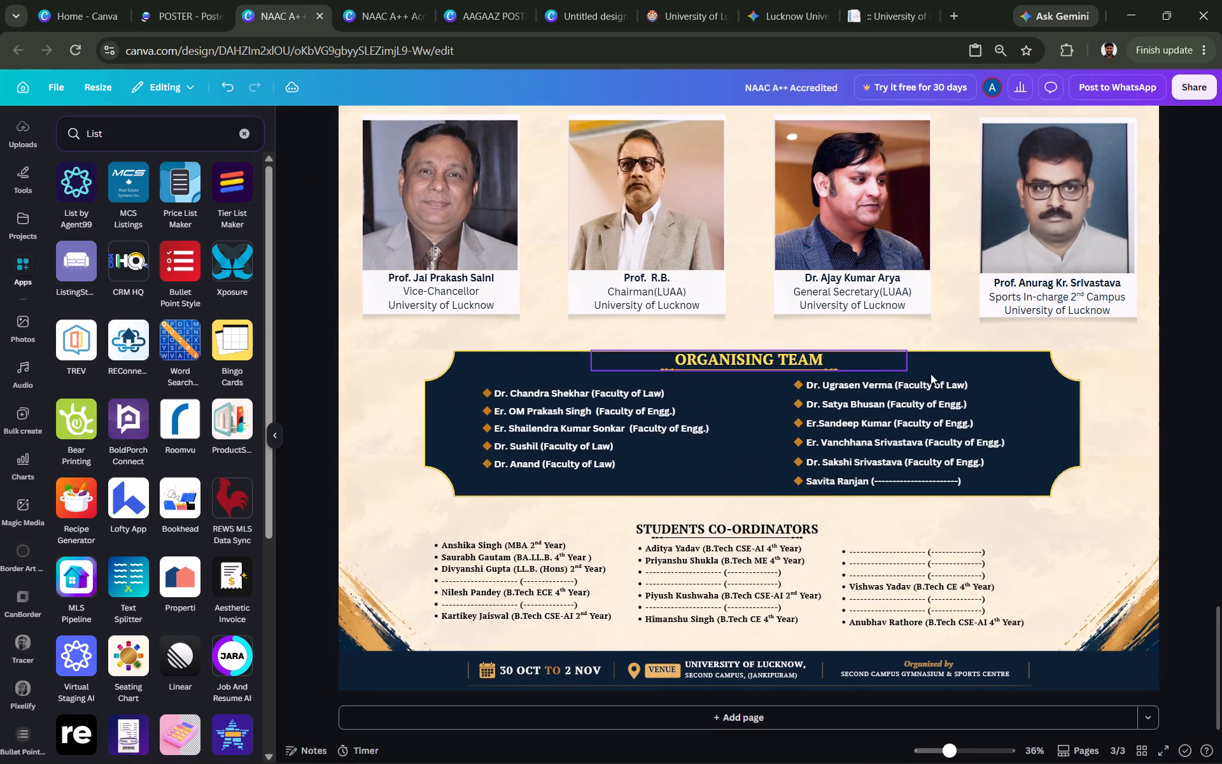
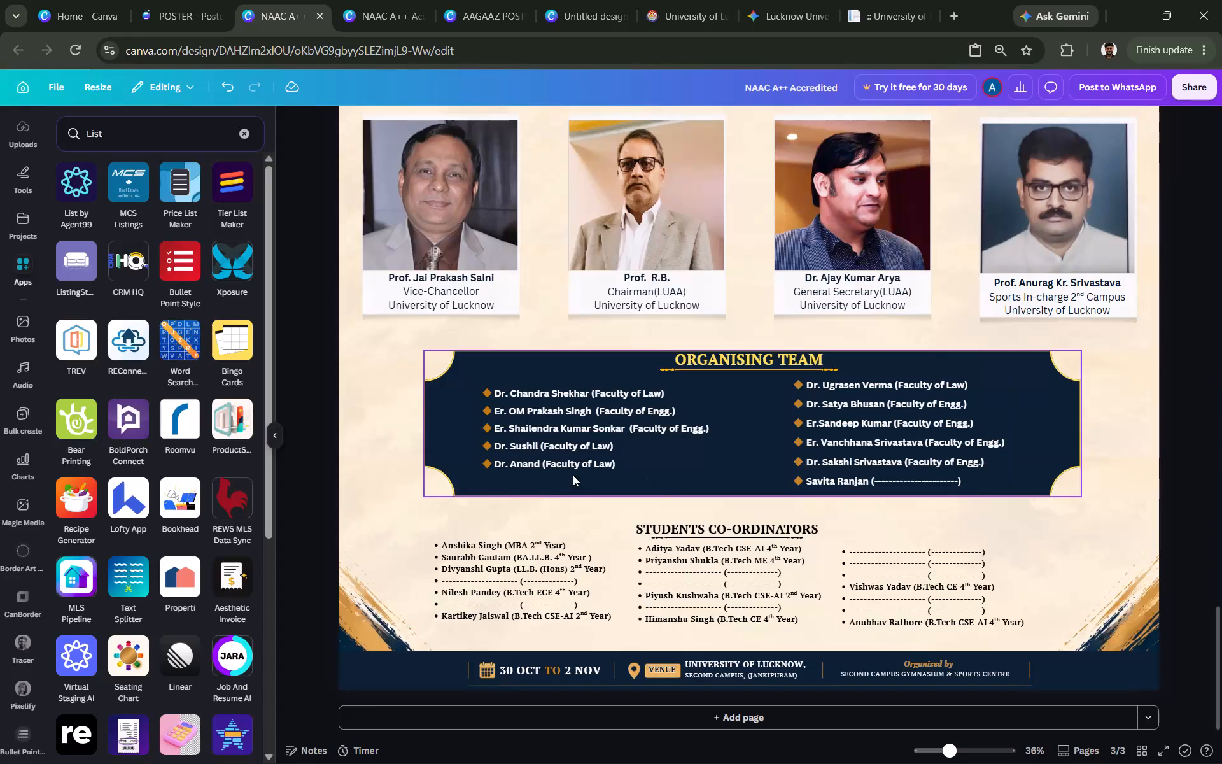
# Examine the organising team and student co-ordinators lists on the sports fest poster up close.
pyautogui.scroll(-1, 558, 473)
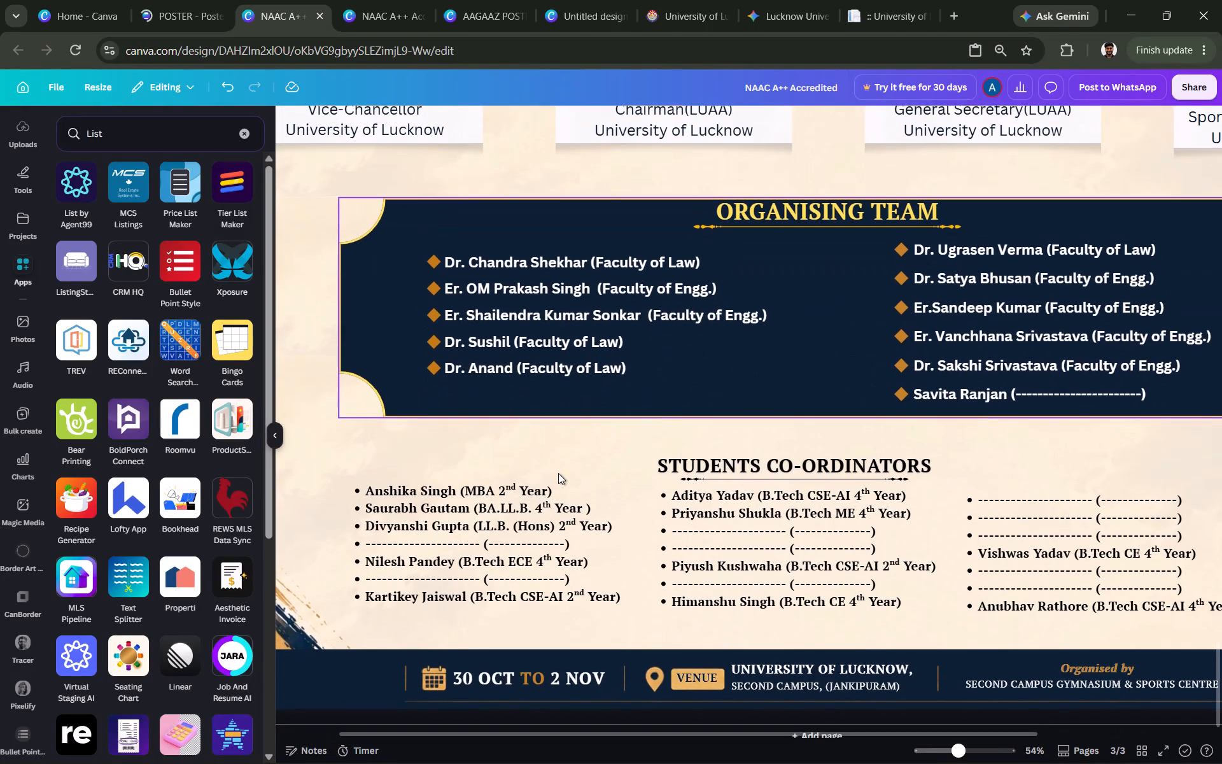
pyautogui.scroll(-1, 558, 473)
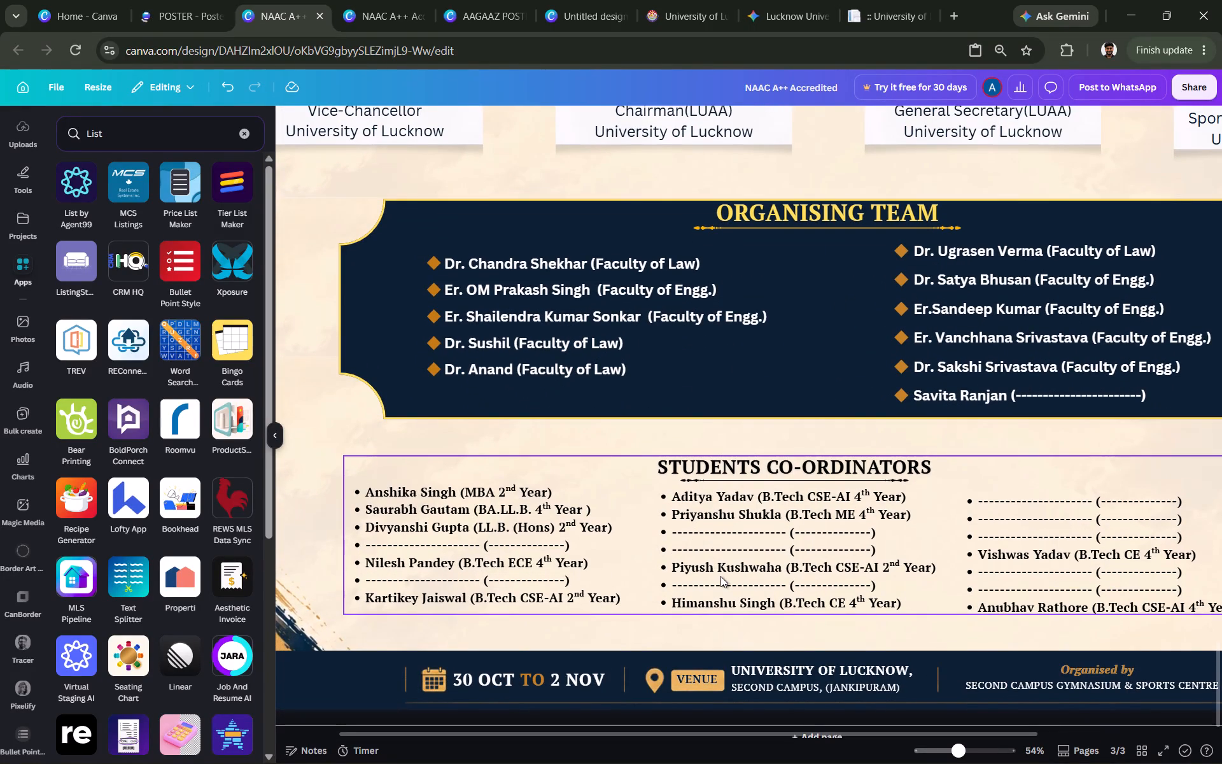
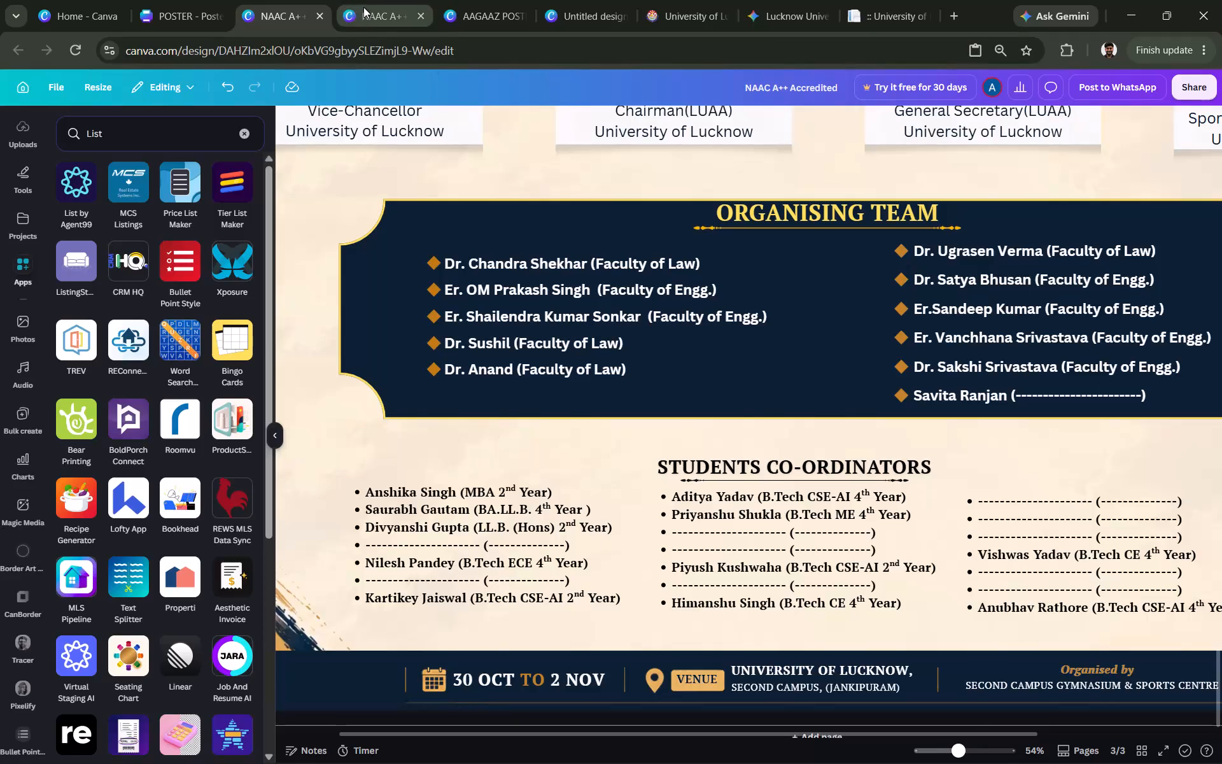
# Switch to the other open NAAC A++ Accredited design, the landscape AARAMBH'26 sports event banner.
pyautogui.click(363, 8)
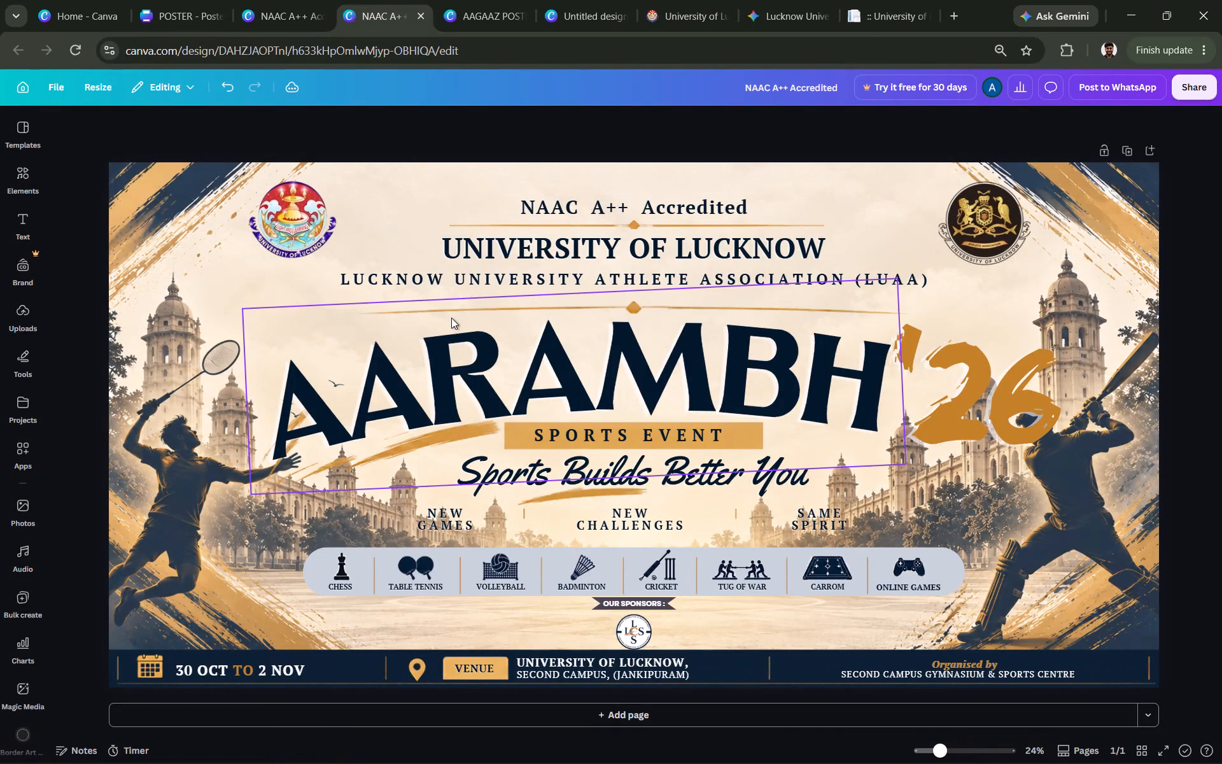
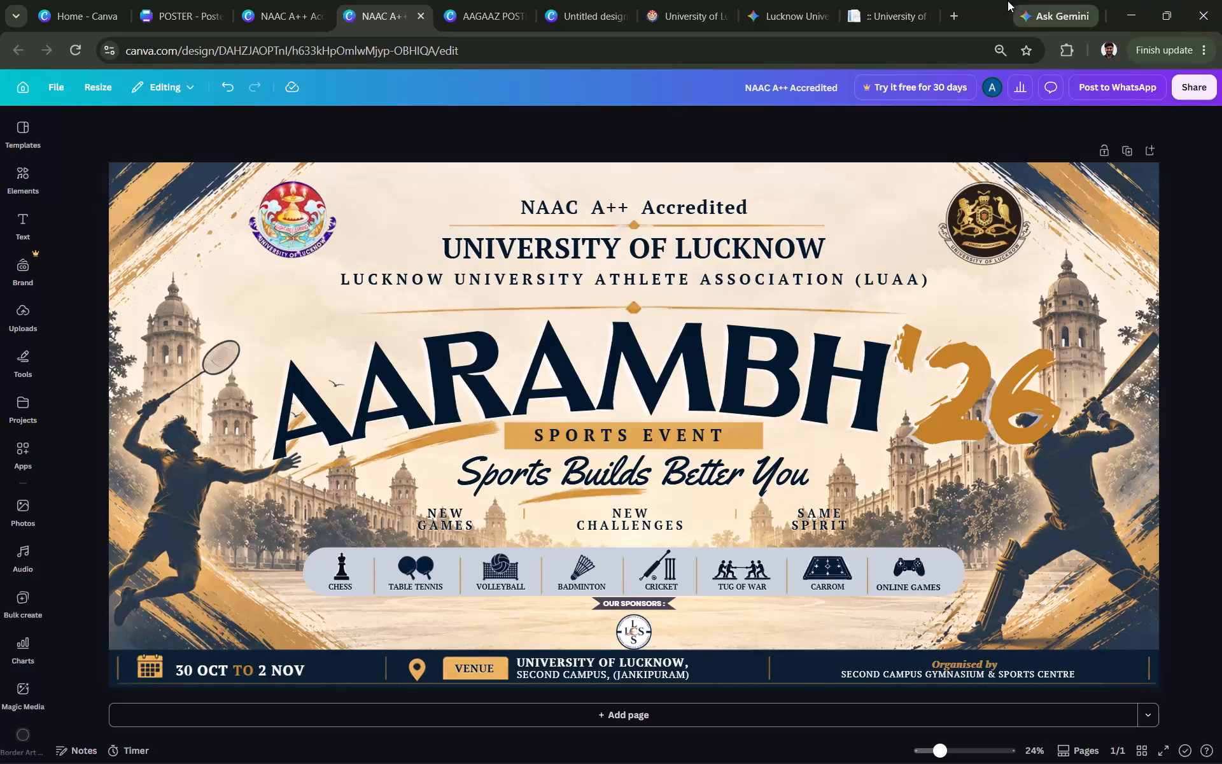
# Open the Copy of LUAA form from Google Forms in a new browser tab and view its responses in Google Sheets.
pyautogui.click(955, 17)
pyautogui.press('c')
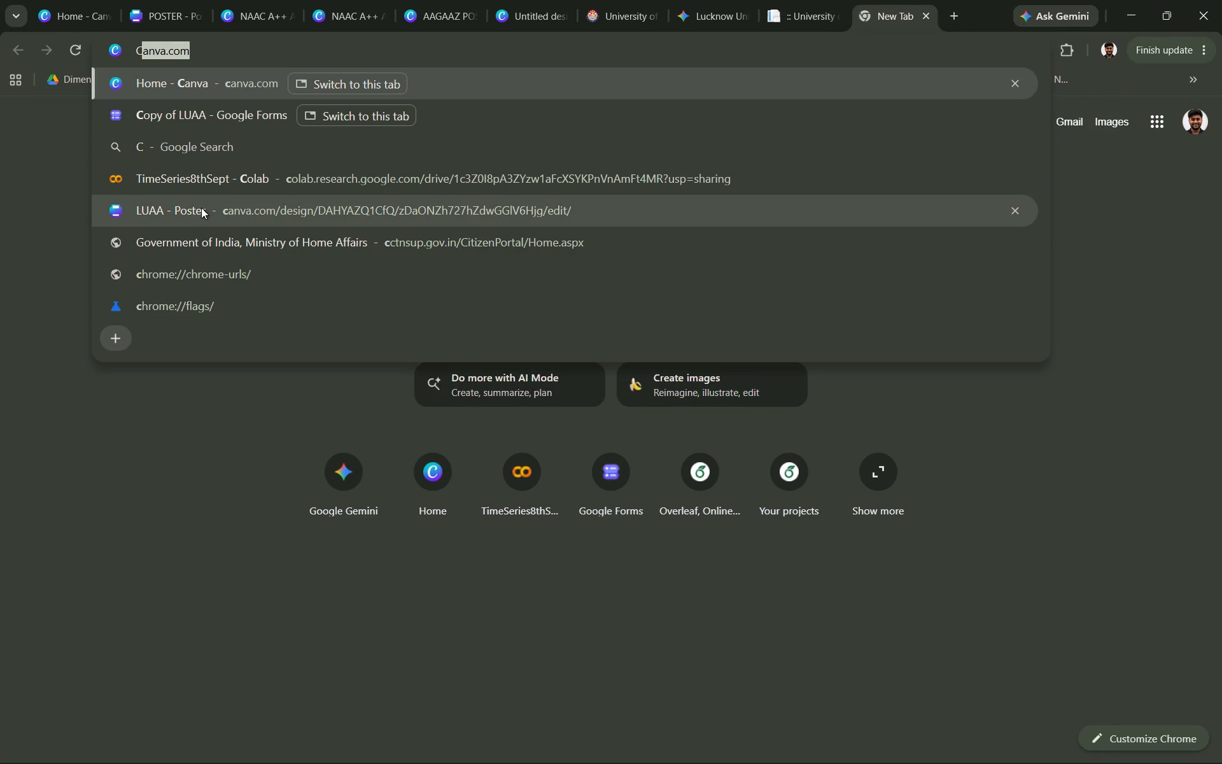
pyautogui.click(99, 119)
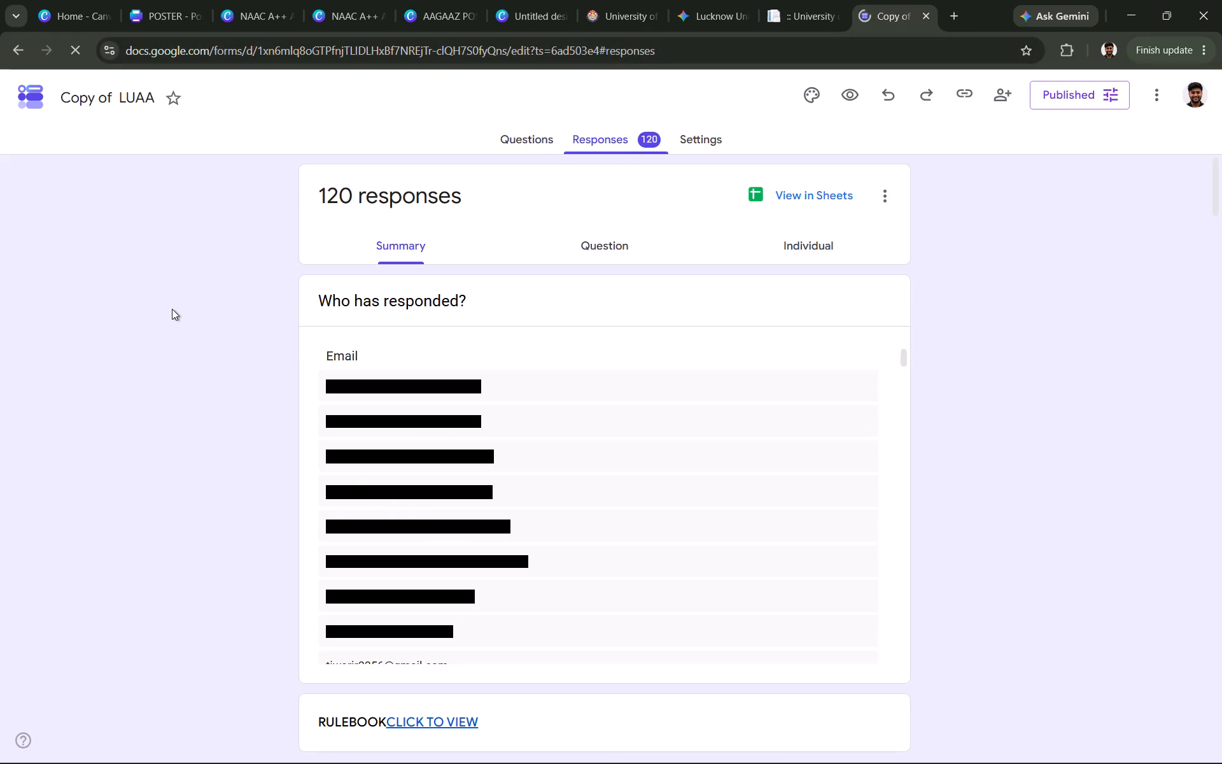
pyautogui.click(817, 199)
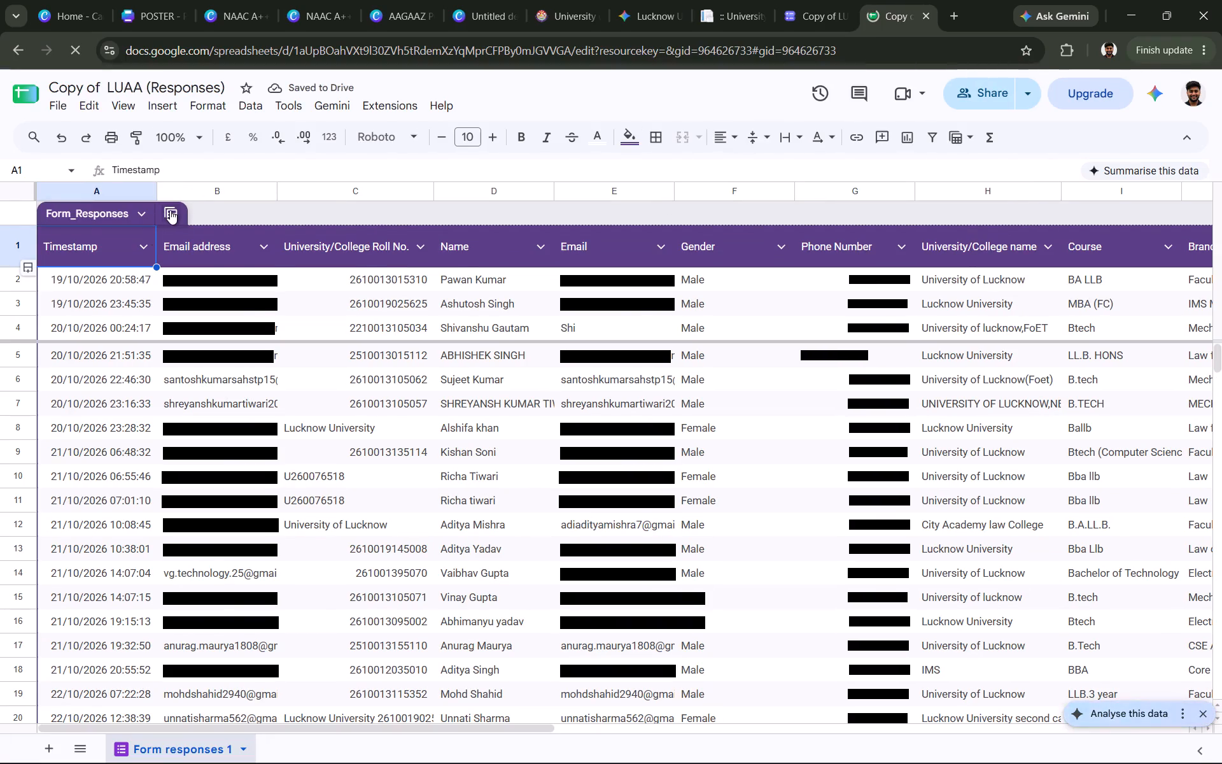
# Create a temporary group-by view of the Form_Responses table using the University/College name column.
pyautogui.click(170, 210)
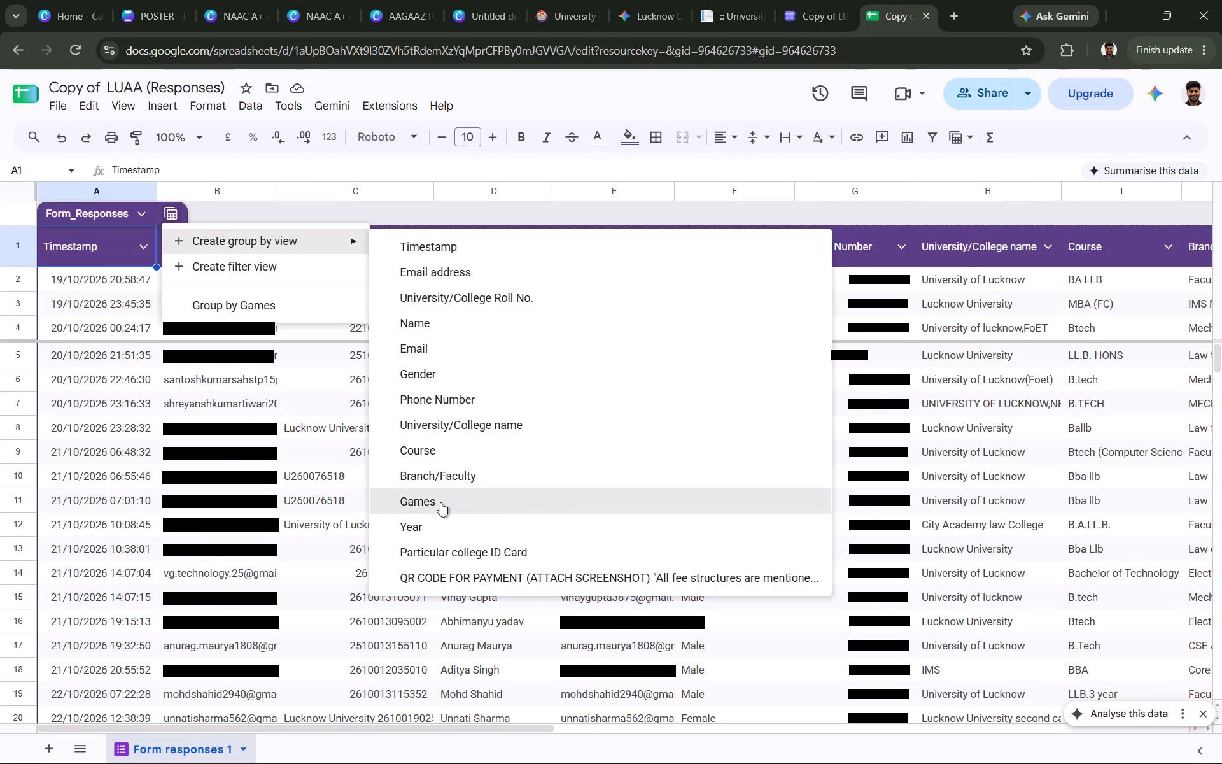
pyautogui.click(495, 425)
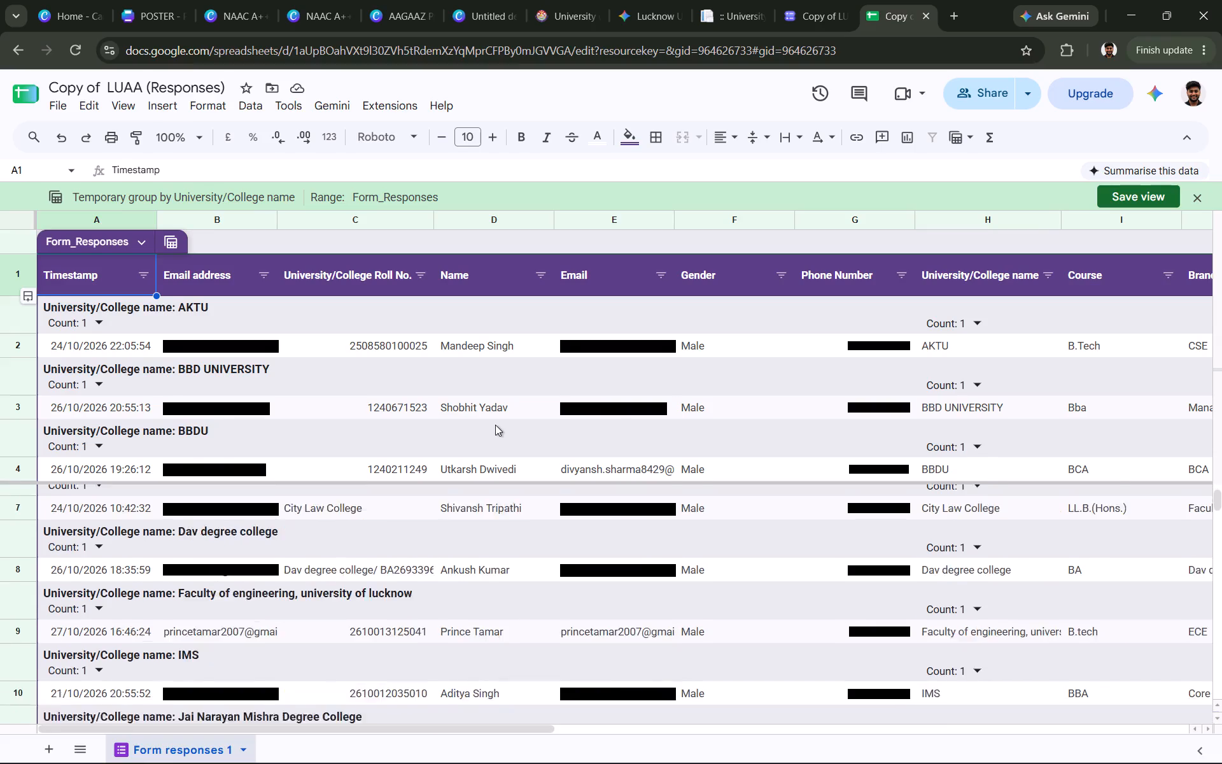
# Look through the registrations grouped by university or college name in the responses sheet.
pyautogui.scroll(2, 495, 425)
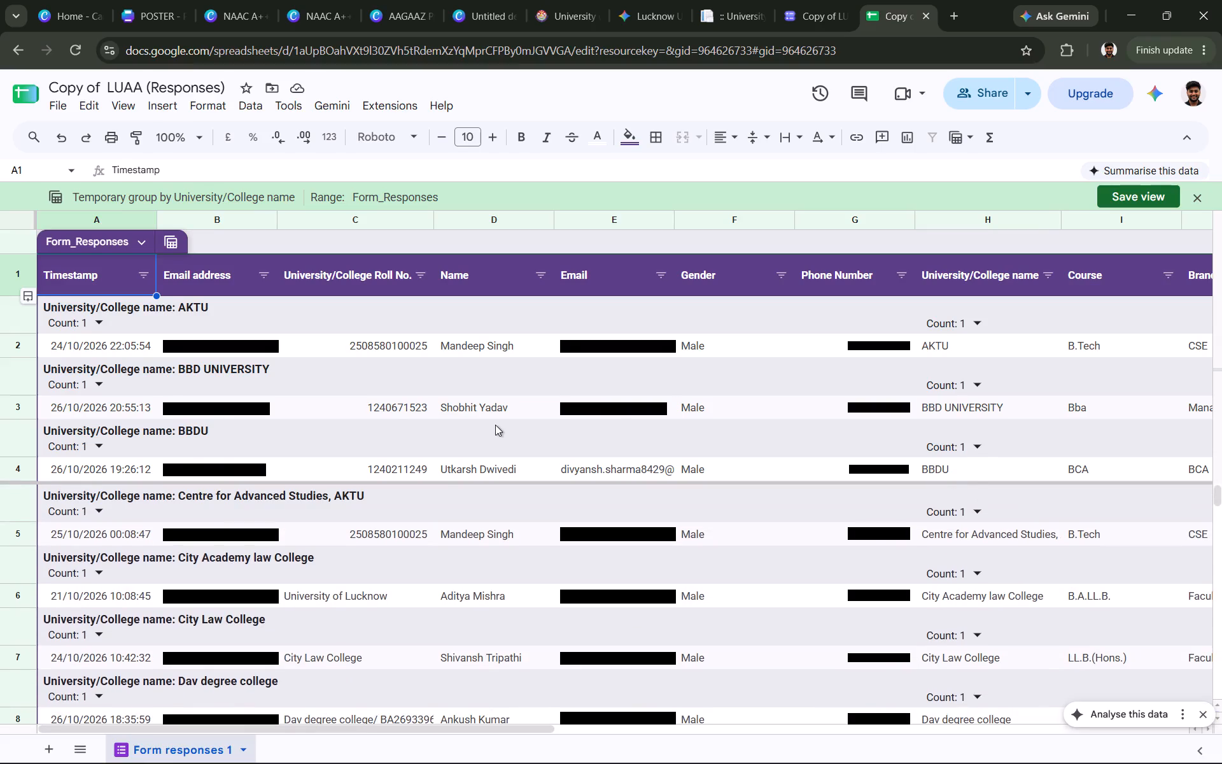
pyautogui.scroll(1, 435, 374)
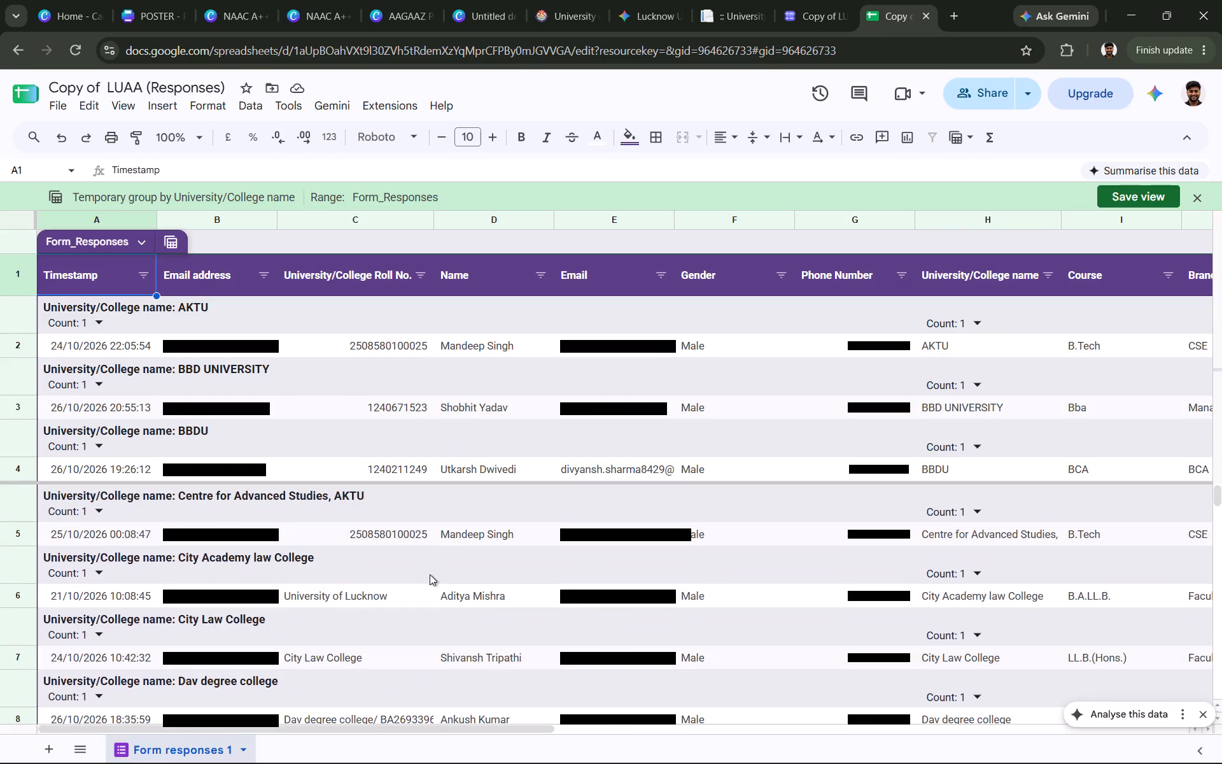
pyautogui.scroll(-5, 431, 574)
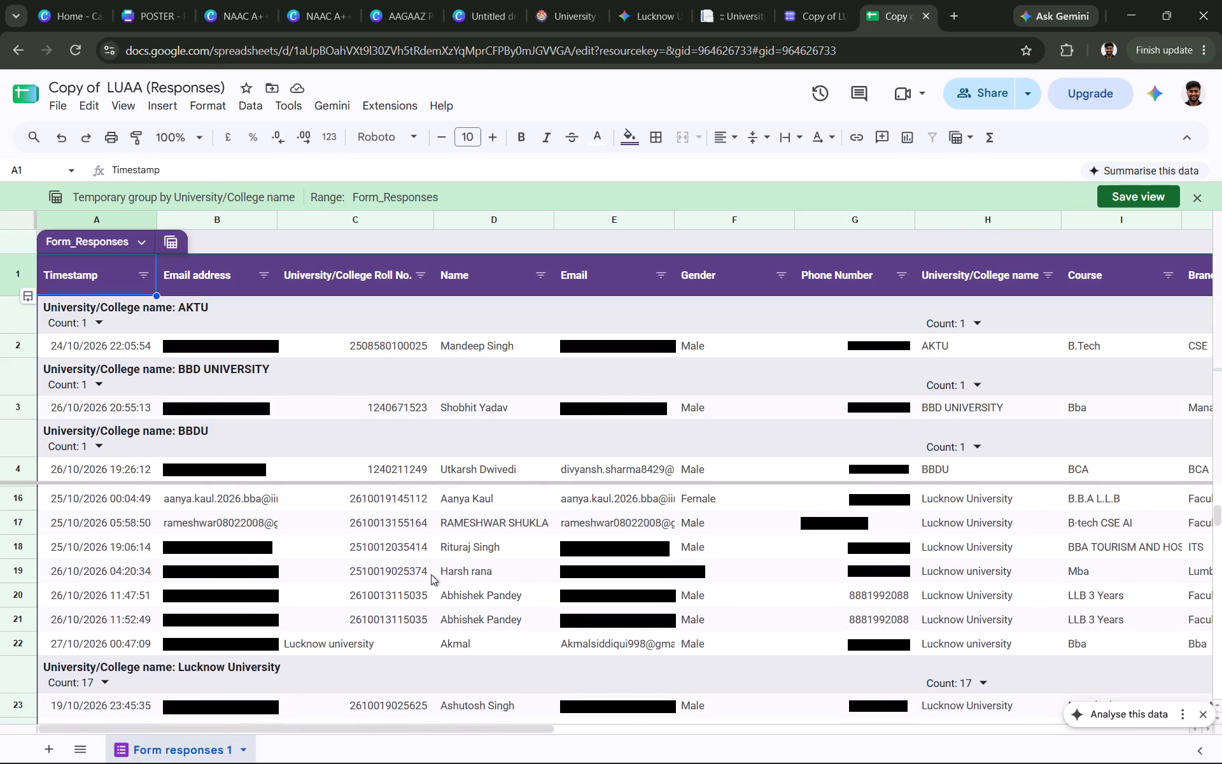
pyautogui.scroll(-3, 431, 574)
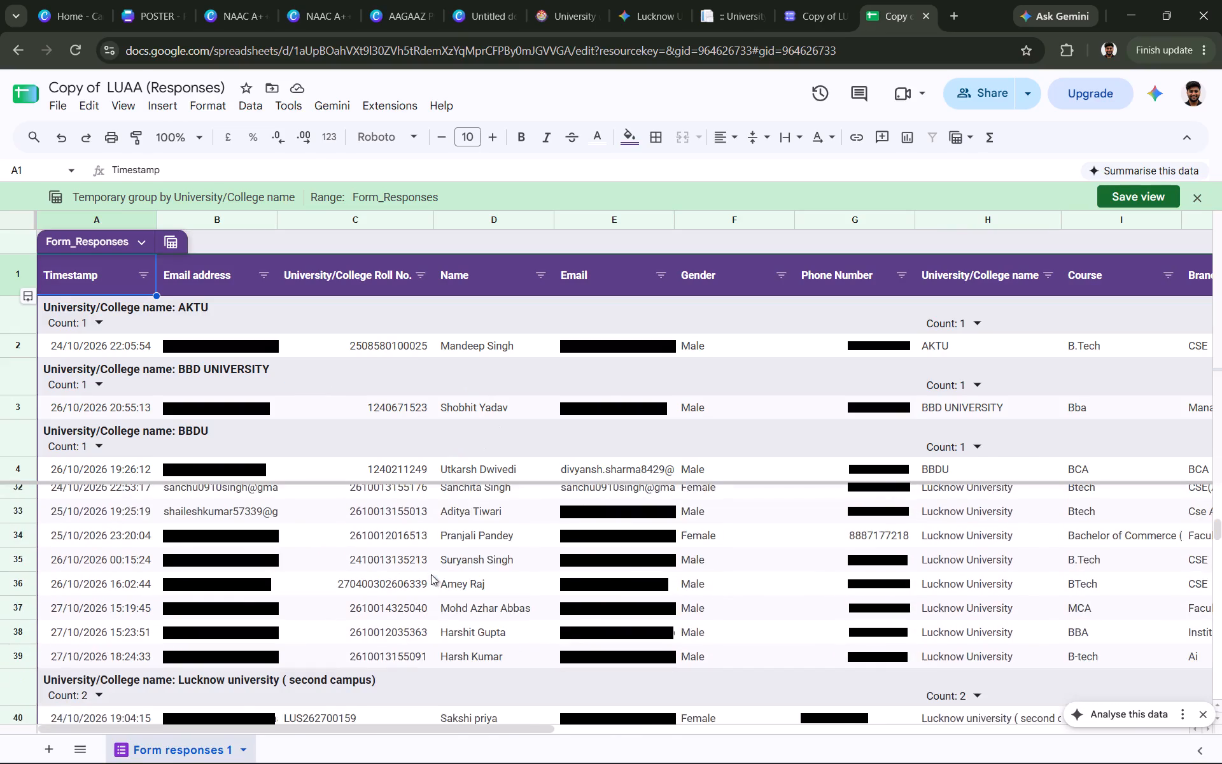
pyautogui.scroll(-2, 431, 574)
pyautogui.scroll(6, 431, 574)
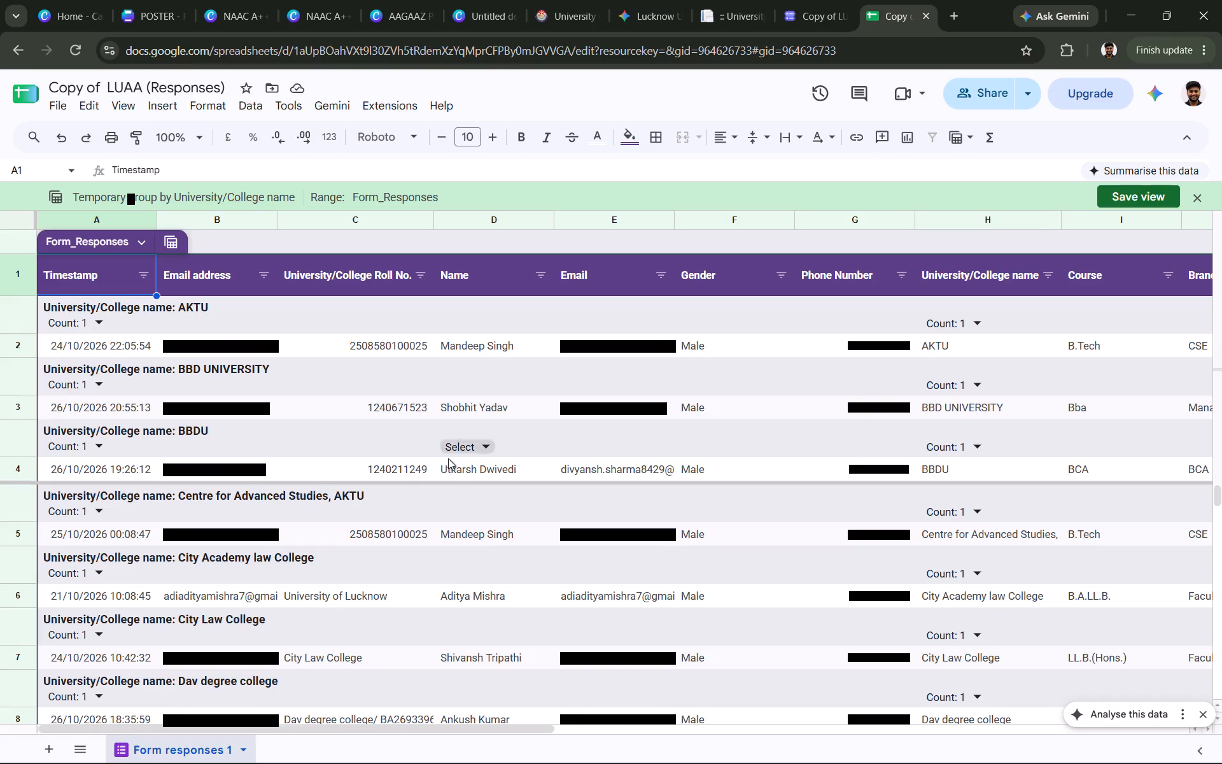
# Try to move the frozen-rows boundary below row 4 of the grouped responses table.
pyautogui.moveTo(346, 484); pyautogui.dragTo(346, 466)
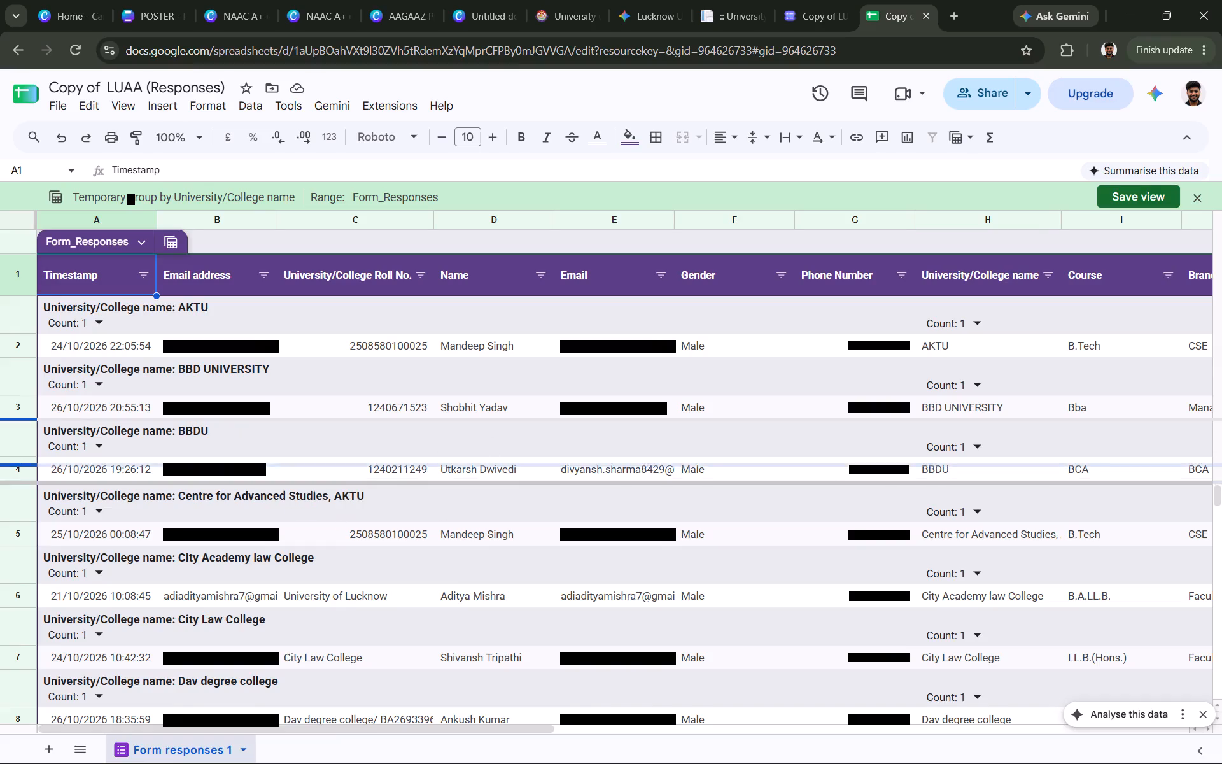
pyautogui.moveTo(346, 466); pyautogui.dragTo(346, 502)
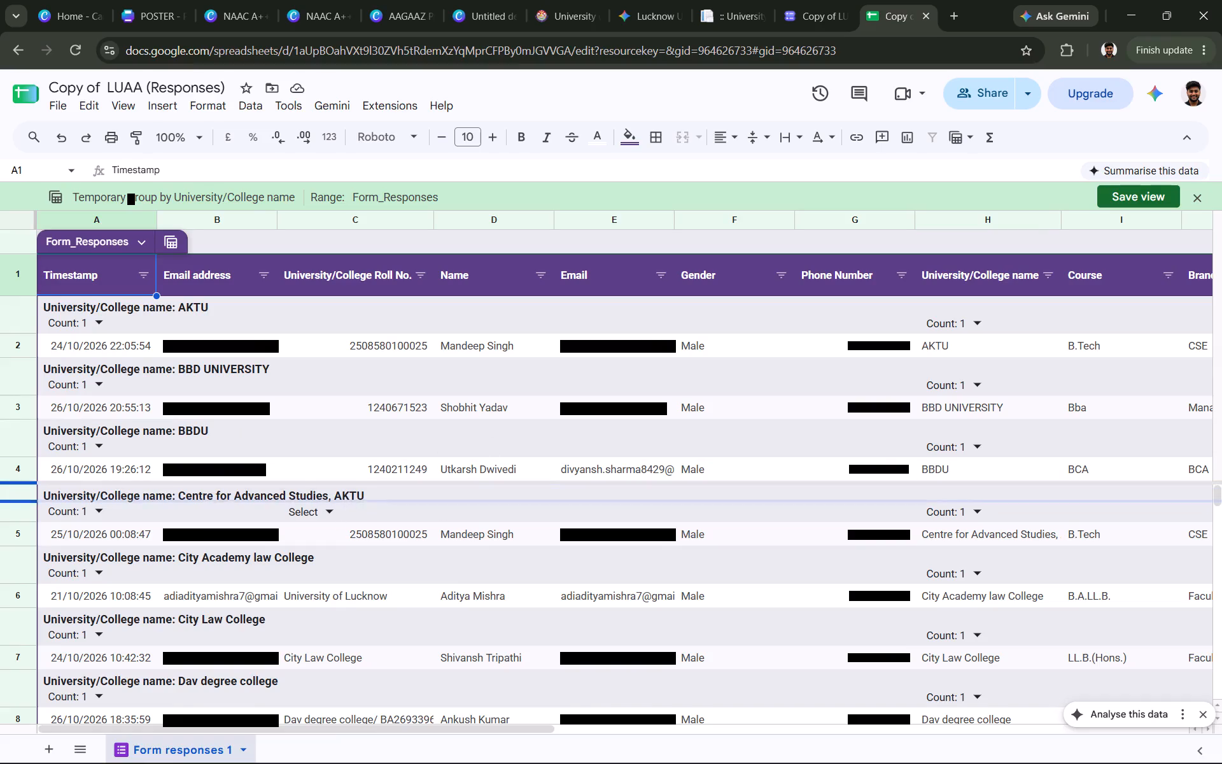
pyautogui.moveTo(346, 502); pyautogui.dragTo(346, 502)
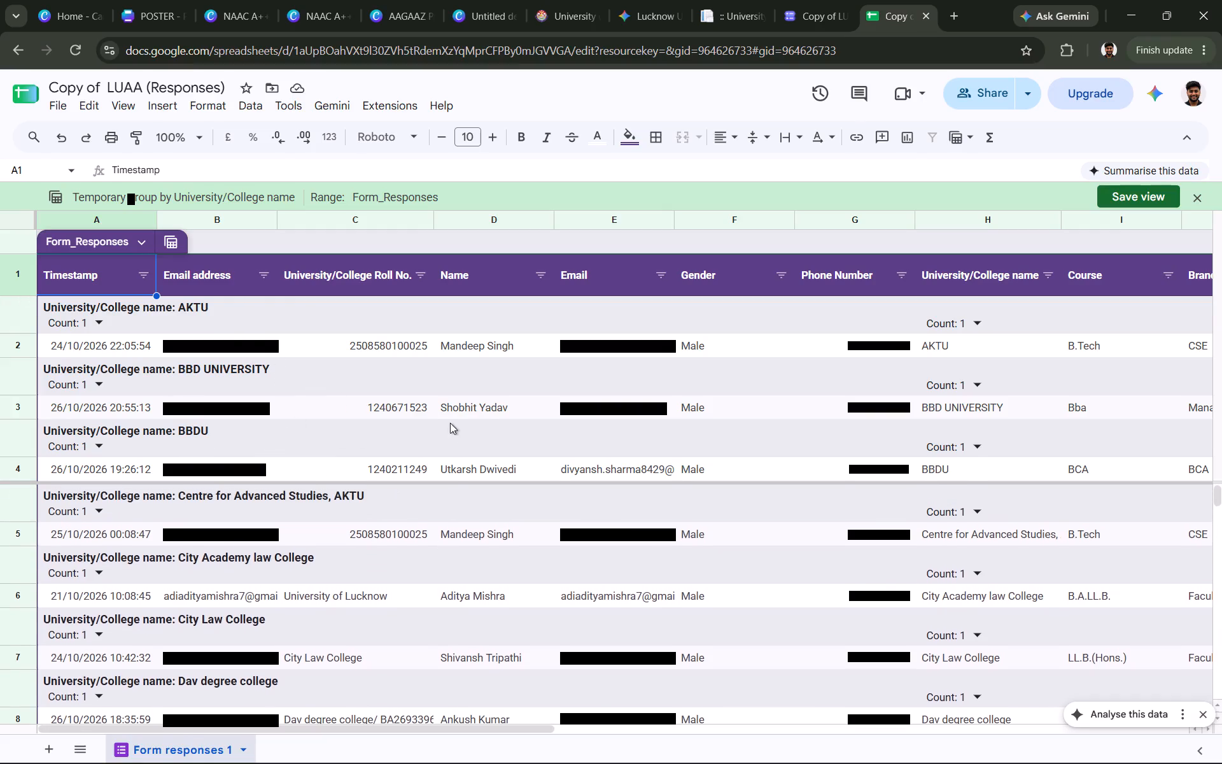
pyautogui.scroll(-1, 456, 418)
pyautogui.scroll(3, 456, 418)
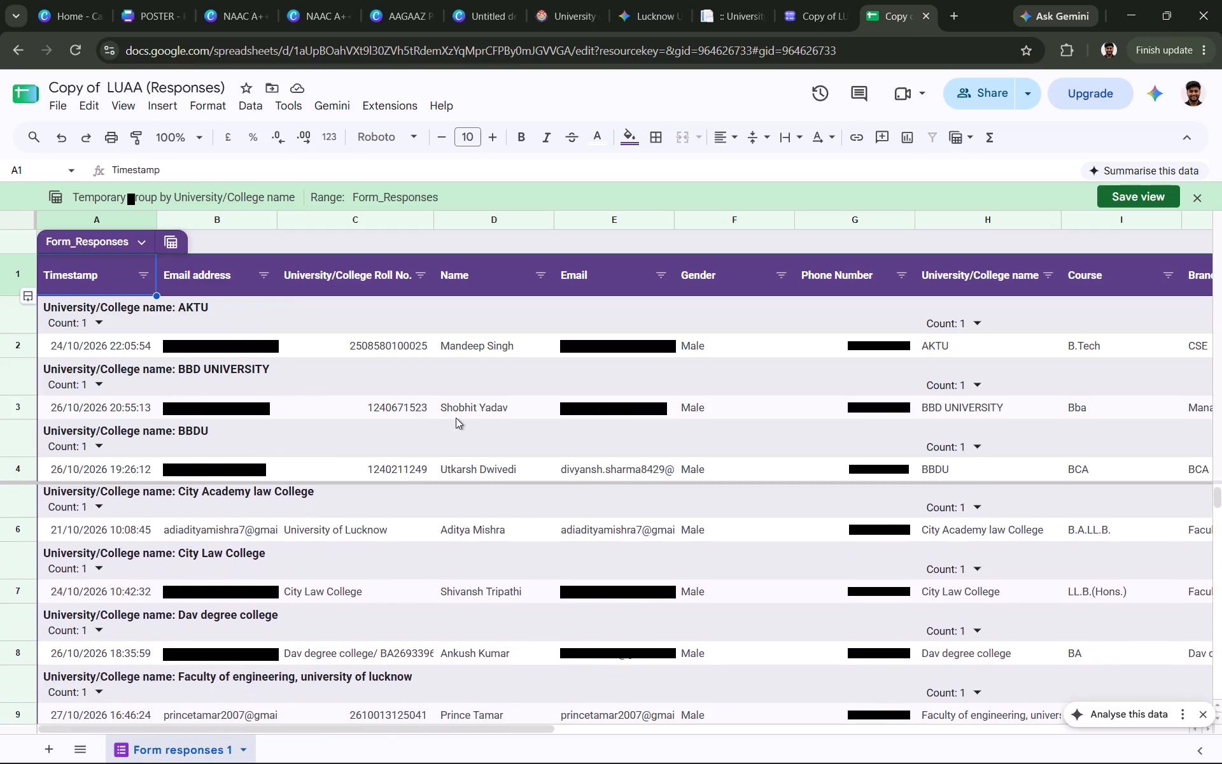
# Switch back to Canva's NAAC A++ Accredited design showing the Organising Team and Students Co-ordinators lists.
pyautogui.click(129, 0)
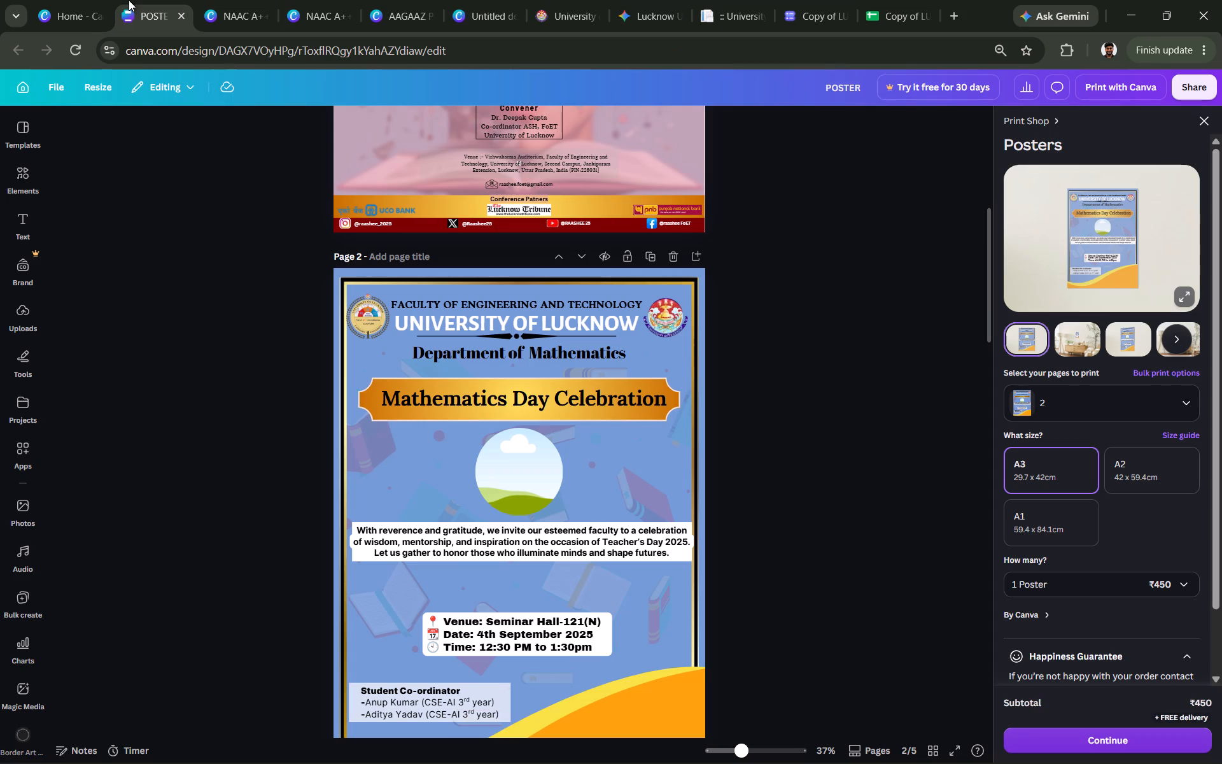
pyautogui.click(214, 4)
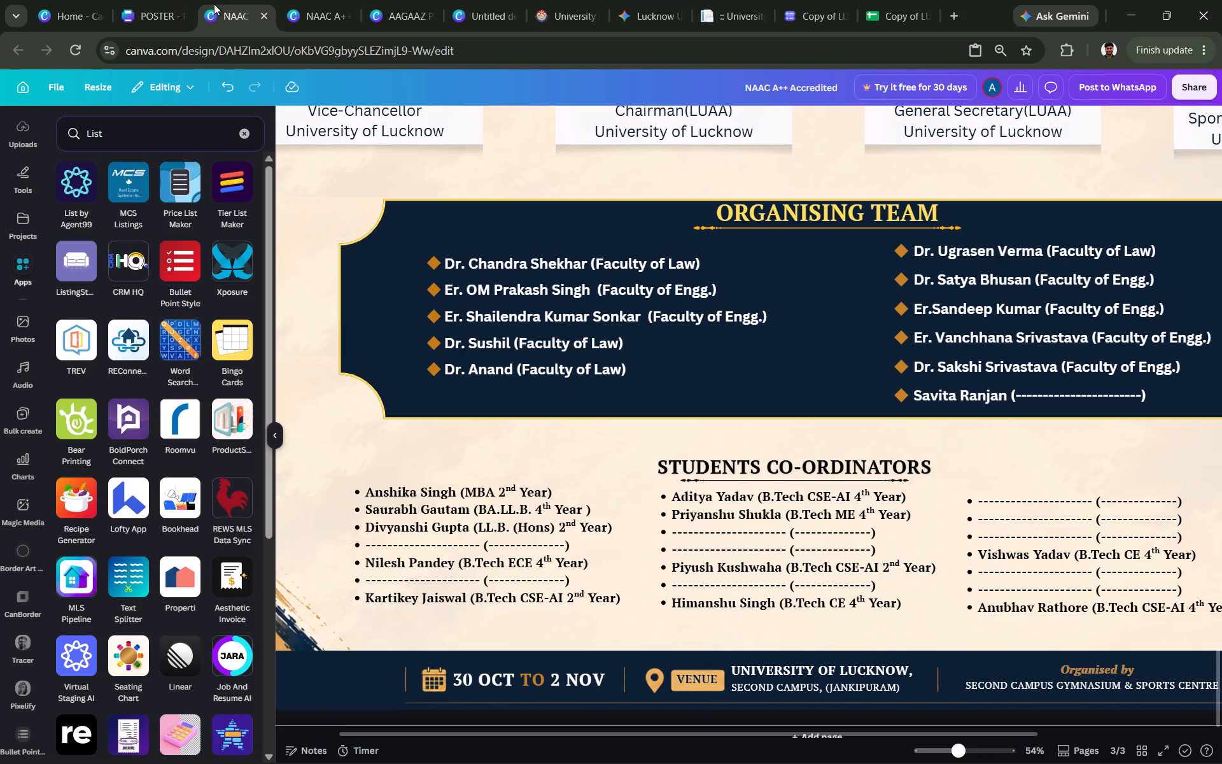
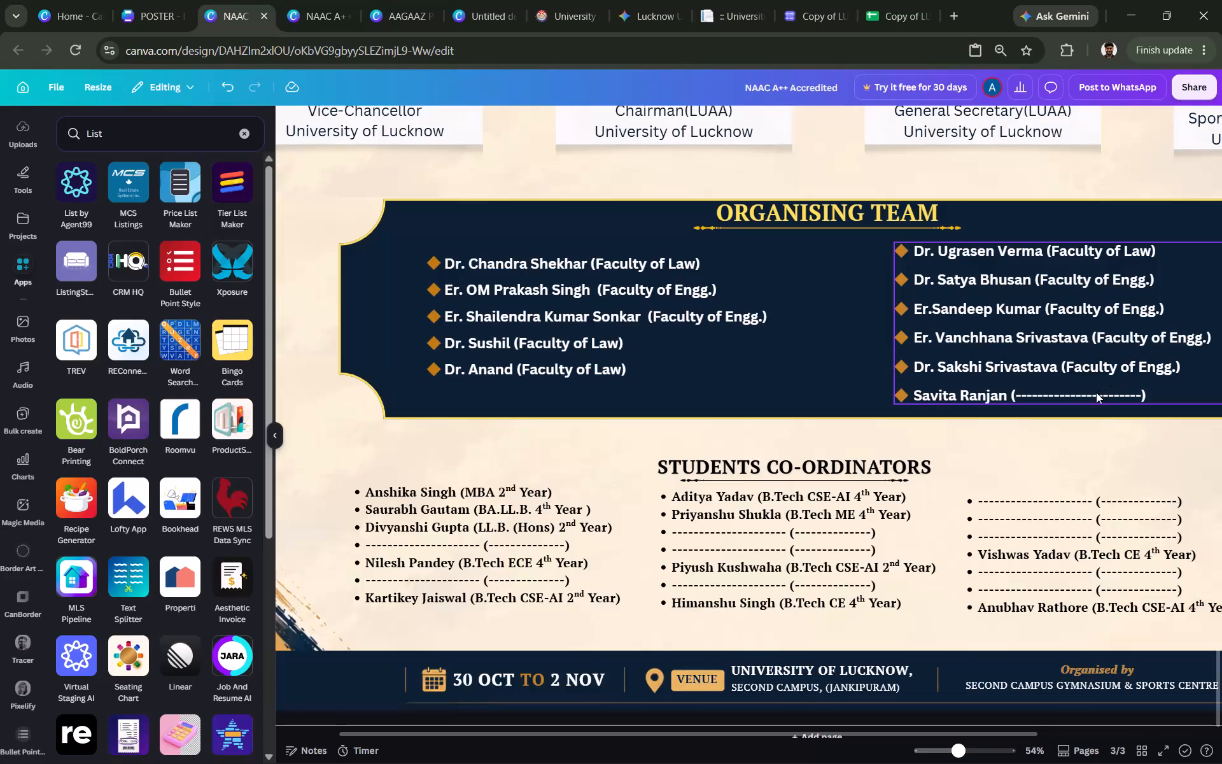
# Replace the dashed placeholder in brackets after the last name in the Organising Team's second column with "Gymnasium Instructor".
pyautogui.doubleClick(1101, 392)
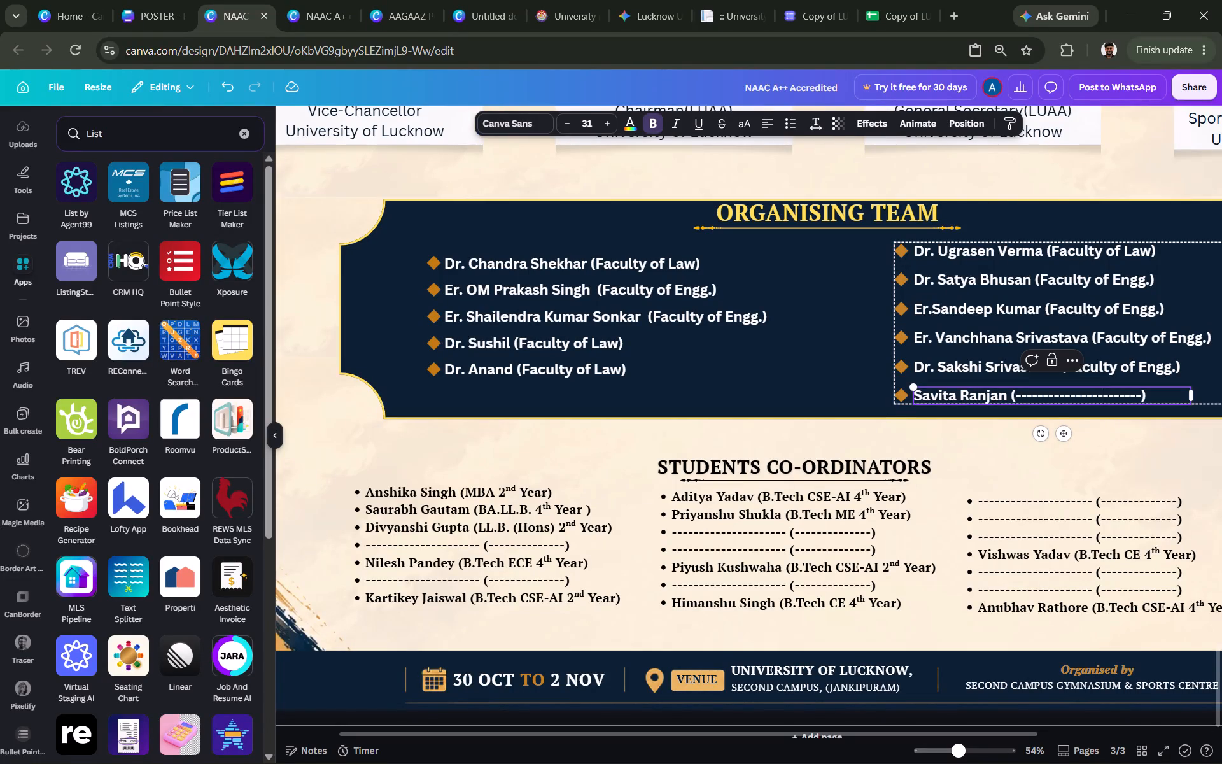
pyautogui.click(1139, 402)
pyautogui.press('BackSpace')
pyautogui.press('BackSpace')
pyautogui.press('BackSpace')
pyautogui.press('BackSpace')
pyautogui.press('BackSpace')
pyautogui.press('BackSpace')
pyautogui.press('BackSpace')
pyautogui.press('BackSpace')
pyautogui.press('BackSpace')
pyautogui.press('BackSpace')
pyautogui.press('BackSpace')
pyautogui.press('BackSpace')
pyautogui.press('BackSpace')
pyautogui.press('BackSpace')
pyautogui.press('BackSpace')
pyautogui.press('BackSpace')
pyautogui.press('BackSpace')
pyautogui.press('BackSpace')
pyautogui.press('BackSpace')
pyautogui.press('BackSpace')
pyautogui.press('BackSpace')
pyautogui.press('BackSpace')
pyautogui.press('BackSpace')
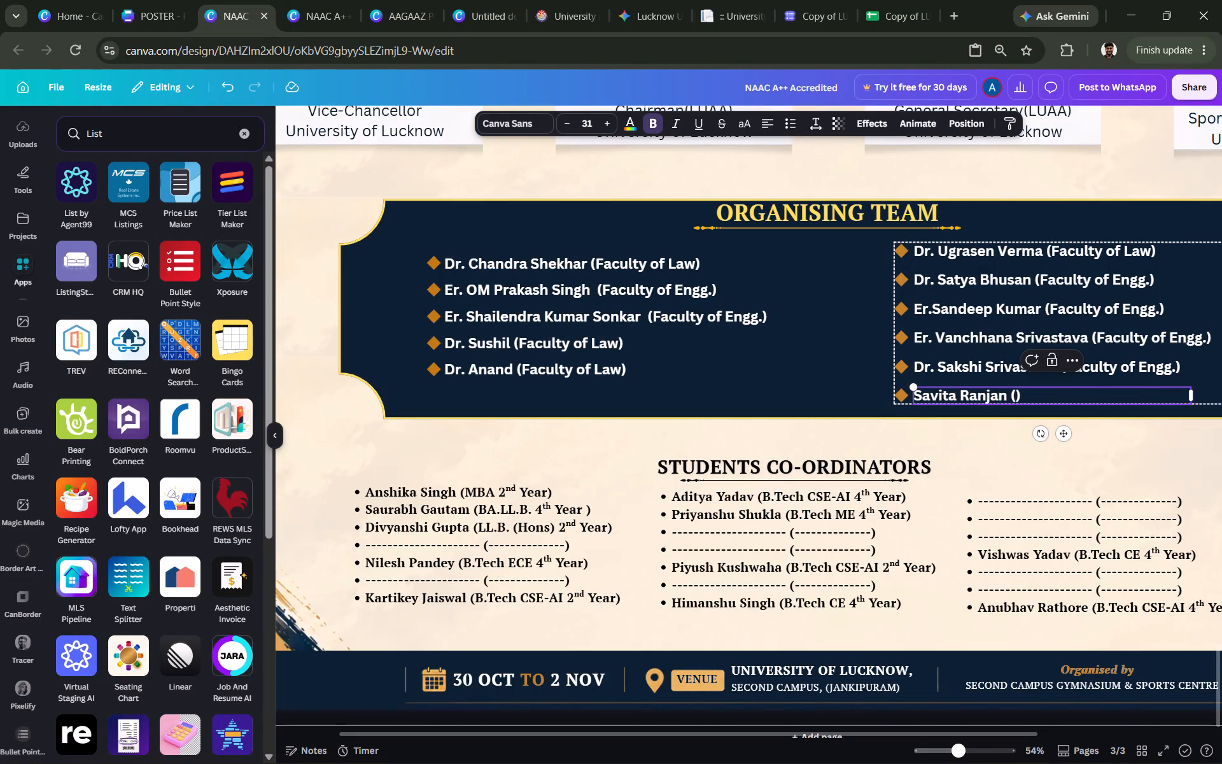
pyautogui.hotkey('shift', 'g')
pyautogui.press('BackSpace')
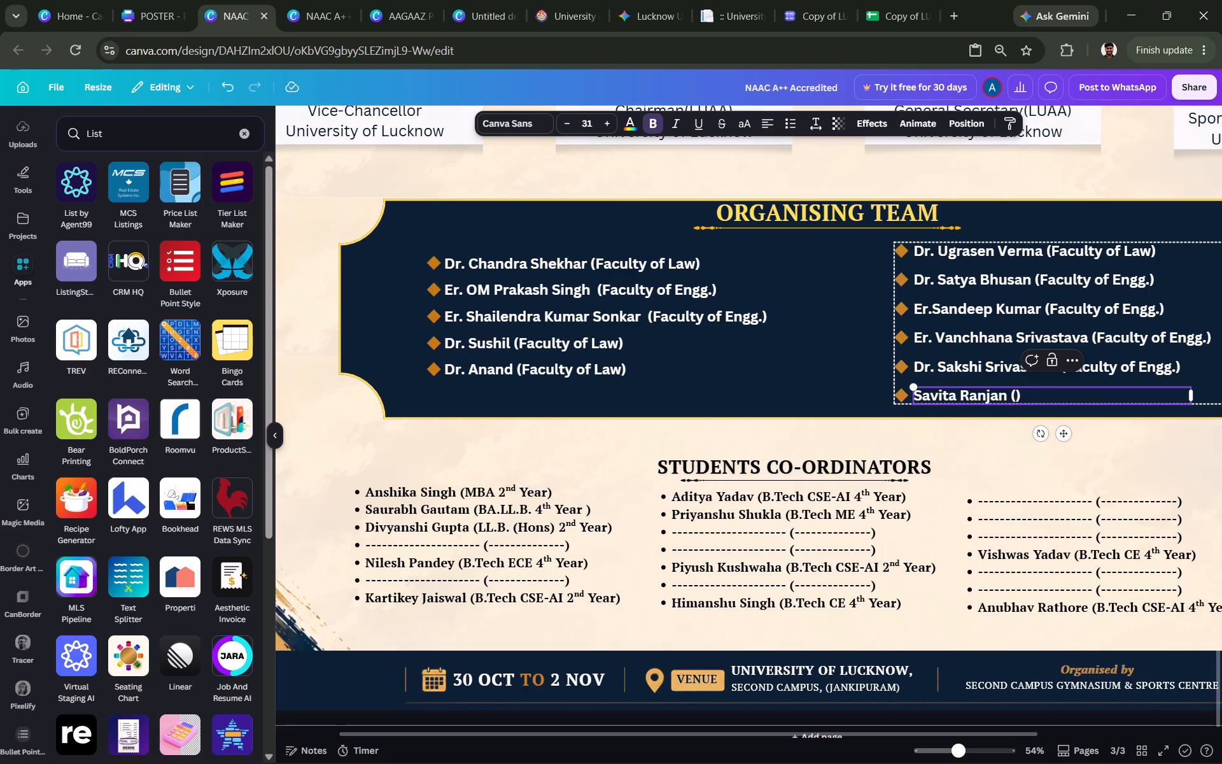
pyautogui.press('g')
pyautogui.press('y')
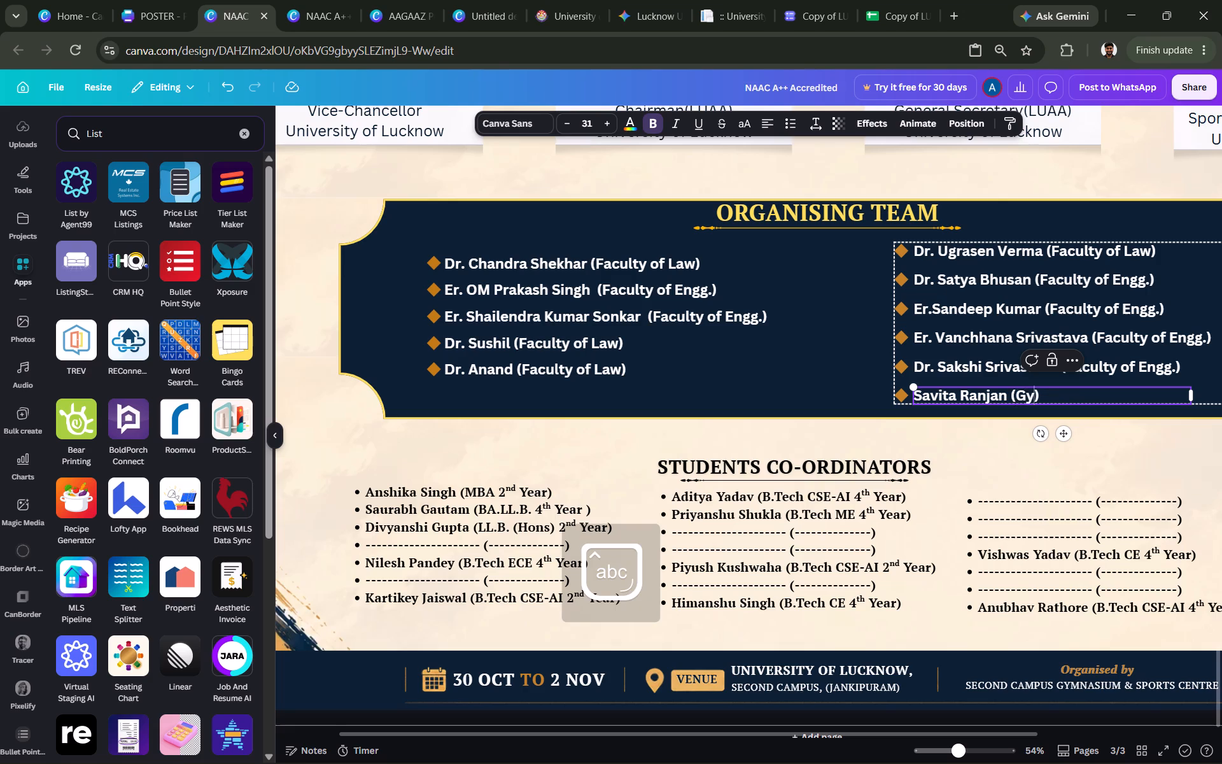
pyautogui.write('mnasi')
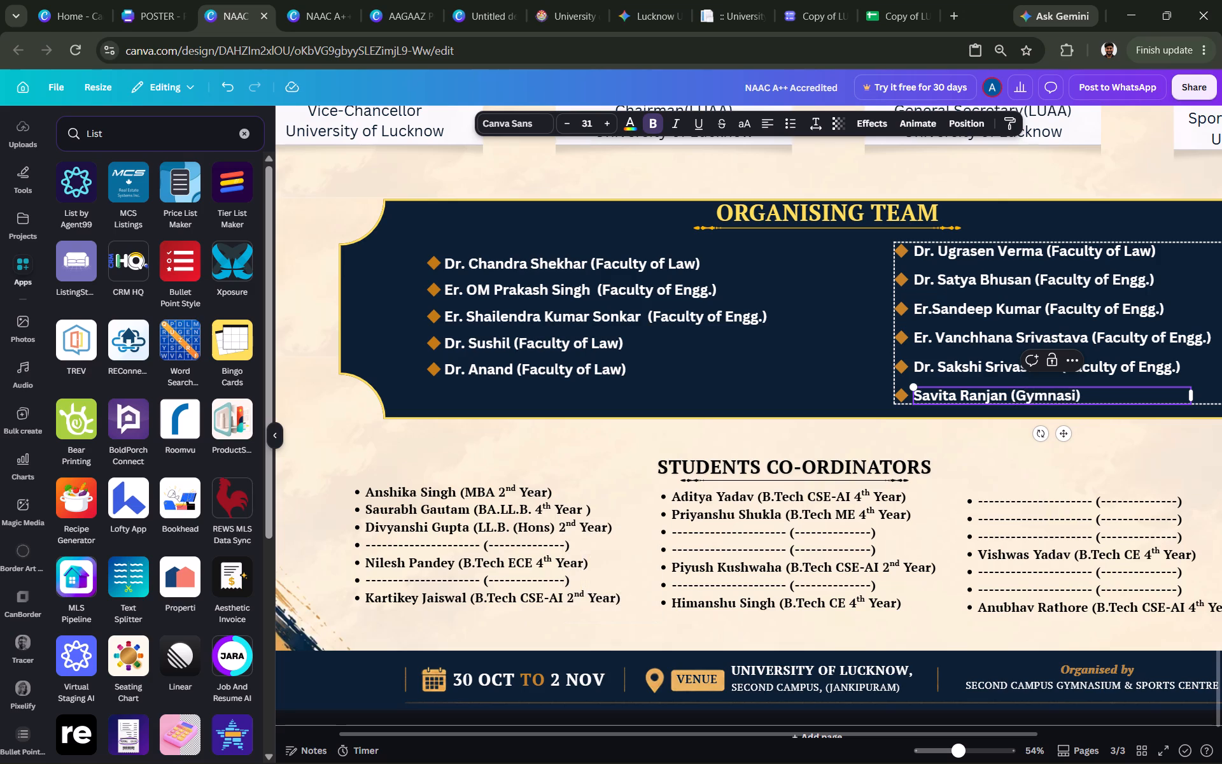
pyautogui.write('um')
pyautogui.press('space')
pyautogui.write('Ins')
pyautogui.write('tr')
pyautogui.write('uctor')
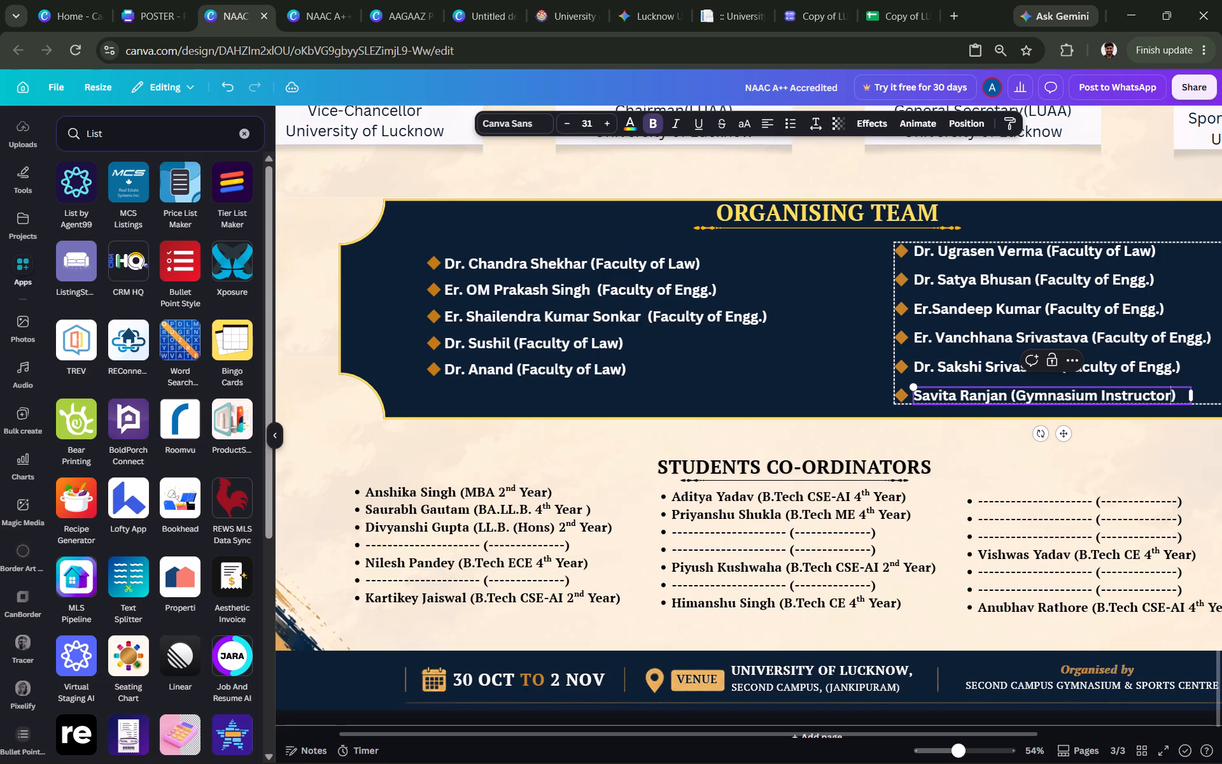
# Select the grouped Students Co-ordinators lists below the Organising Team panel.
pyautogui.click(830, 604)
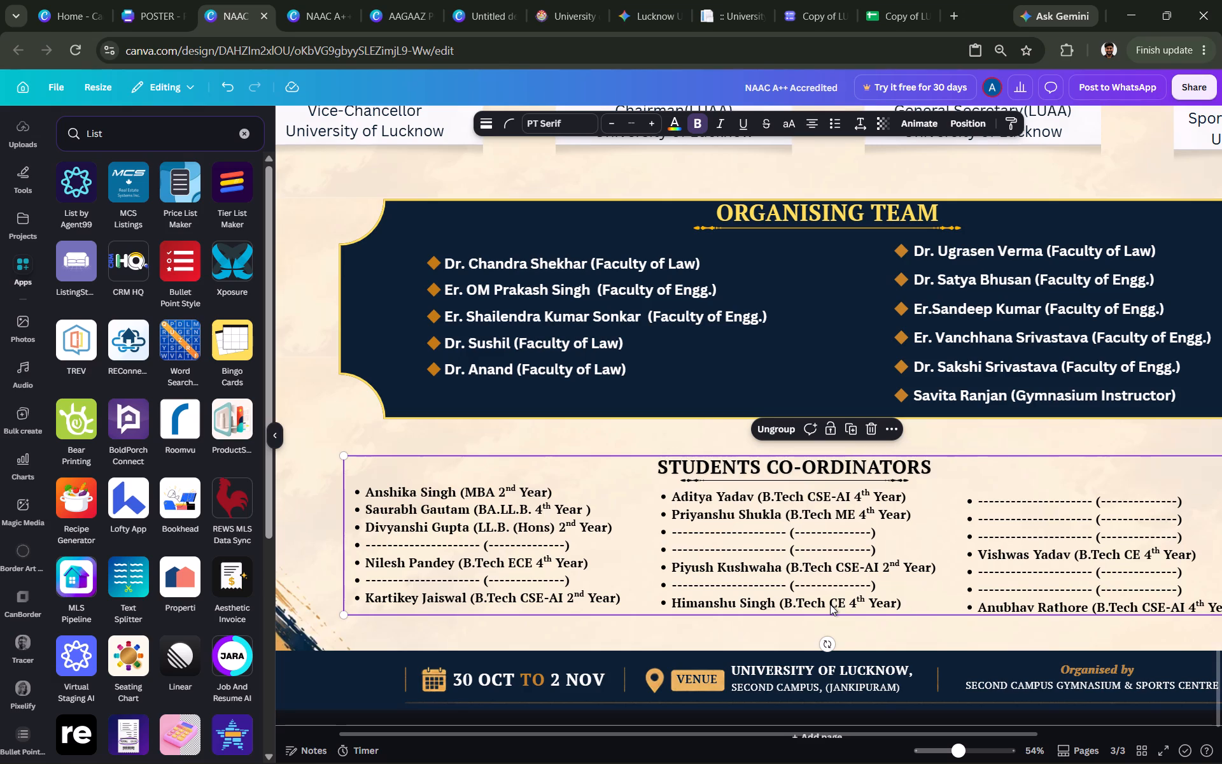
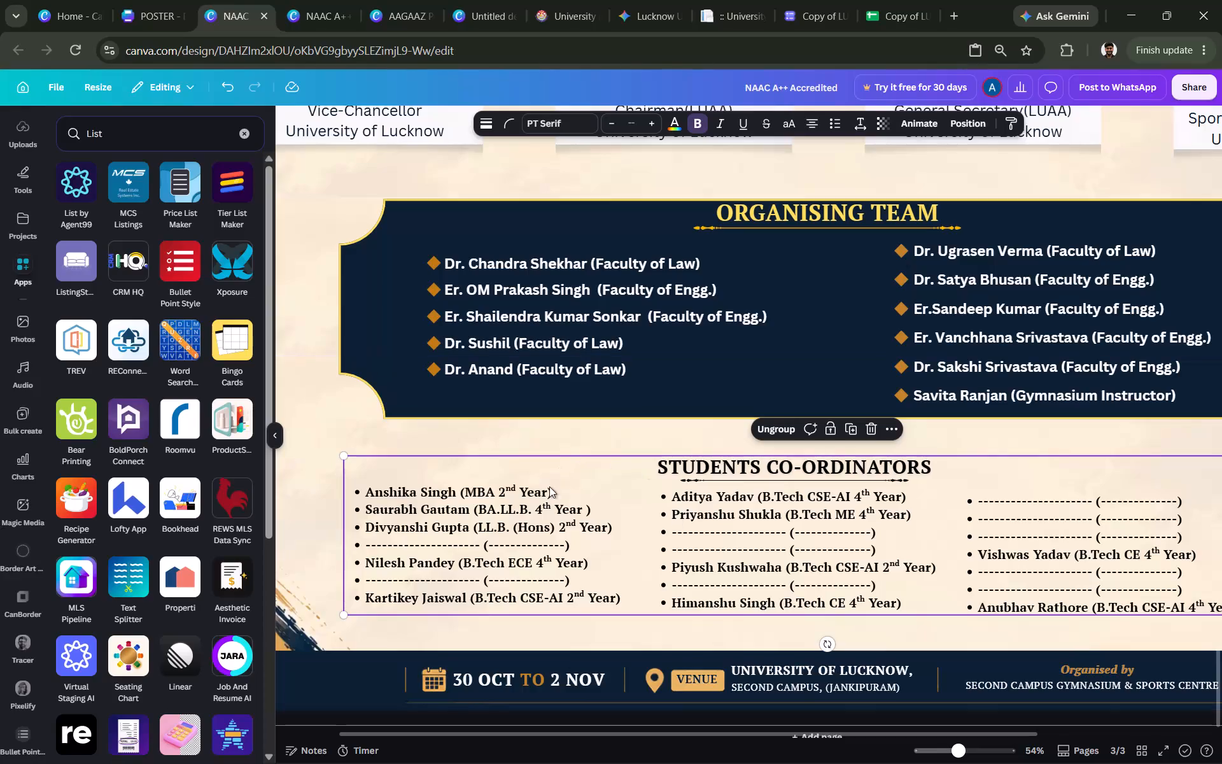
# Replace the dashed name placeholder in the fourth entry of the Students Co-ordinators' first column with the student's full name.
pyautogui.tripleClick(480, 548)
pyautogui.click(480, 548)
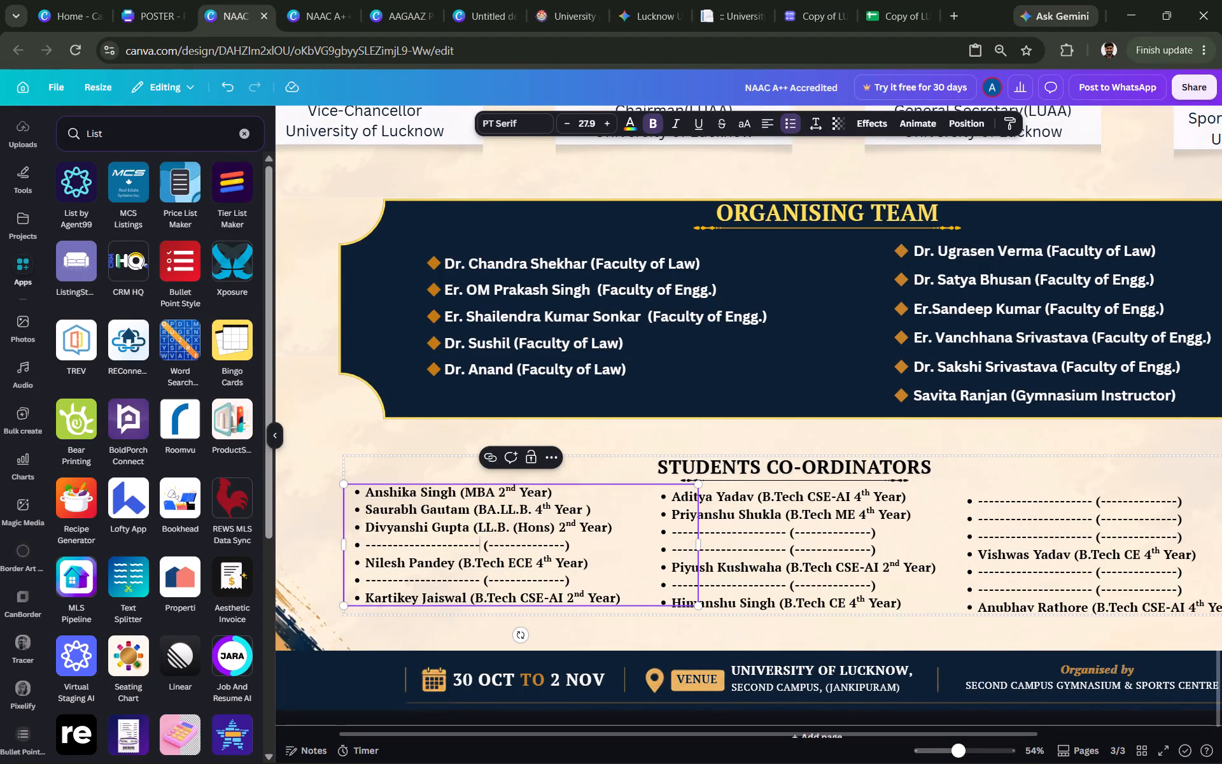
pyautogui.press('BackSpace')
pyautogui.press('BackSpace')
pyautogui.press('BackSpace')
pyautogui.press('BackSpace')
pyautogui.press('BackSpace')
pyautogui.press('BackSpace')
pyautogui.press('BackSpace')
pyautogui.press('BackSpace')
pyautogui.press('BackSpace')
pyautogui.press('BackSpace')
pyautogui.press('BackSpace')
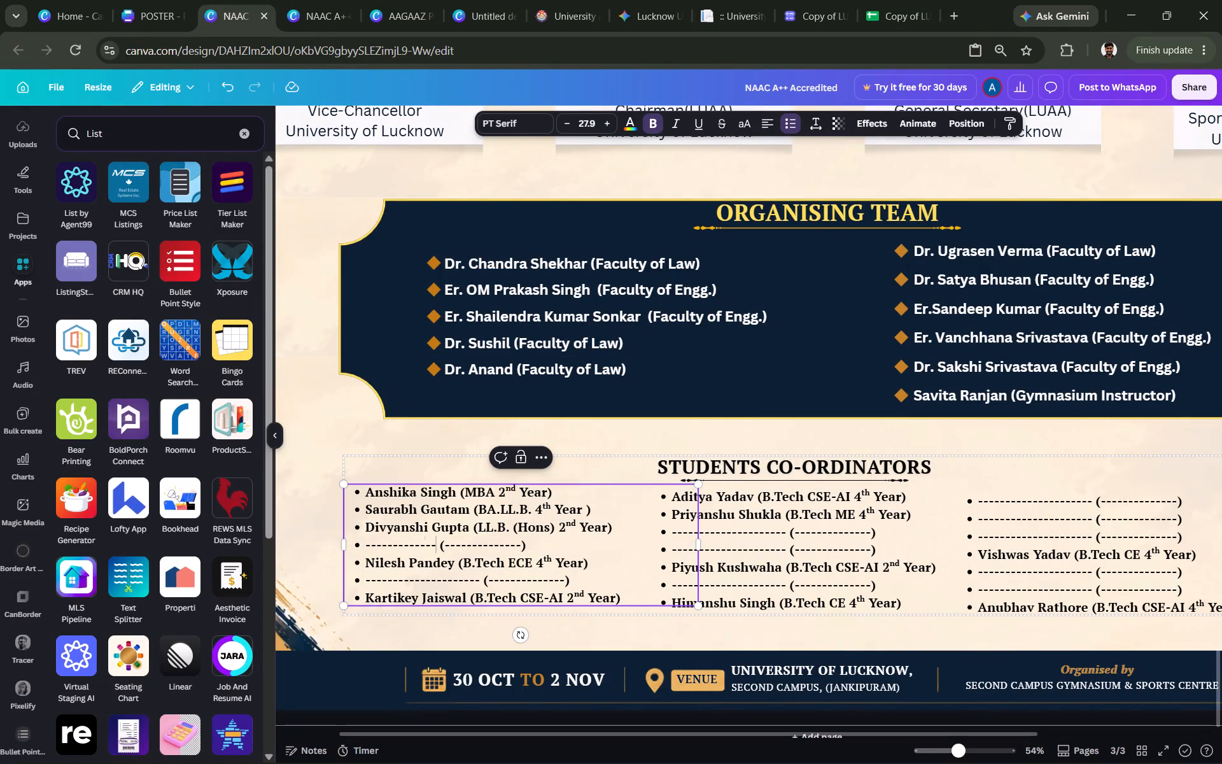
pyautogui.press('BackSpace')
pyautogui.press('BackSpace')
pyautogui.press('BackSpace')
pyautogui.press('BackSpace')
pyautogui.press('BackSpace')
pyautogui.press('BackSpace')
pyautogui.press('BackSpace')
pyautogui.press('BackSpace')
pyautogui.press('BackSpace')
pyautogui.press('BackSpace')
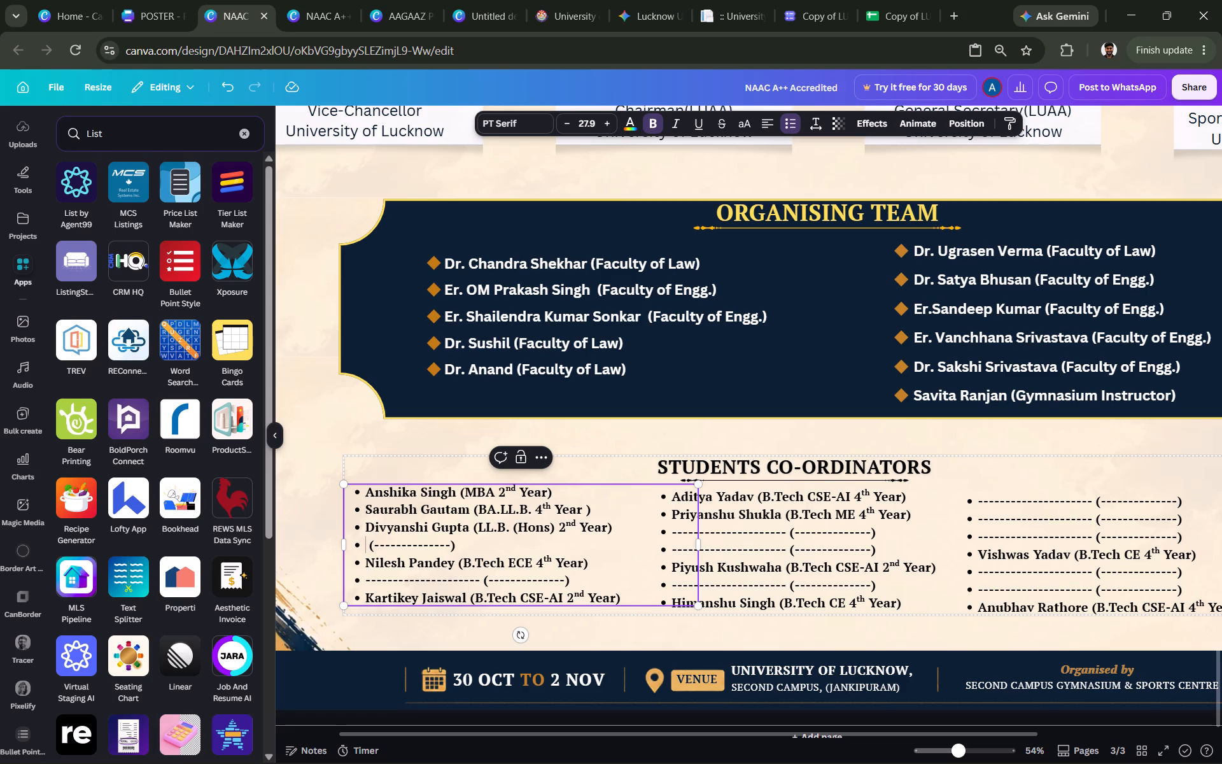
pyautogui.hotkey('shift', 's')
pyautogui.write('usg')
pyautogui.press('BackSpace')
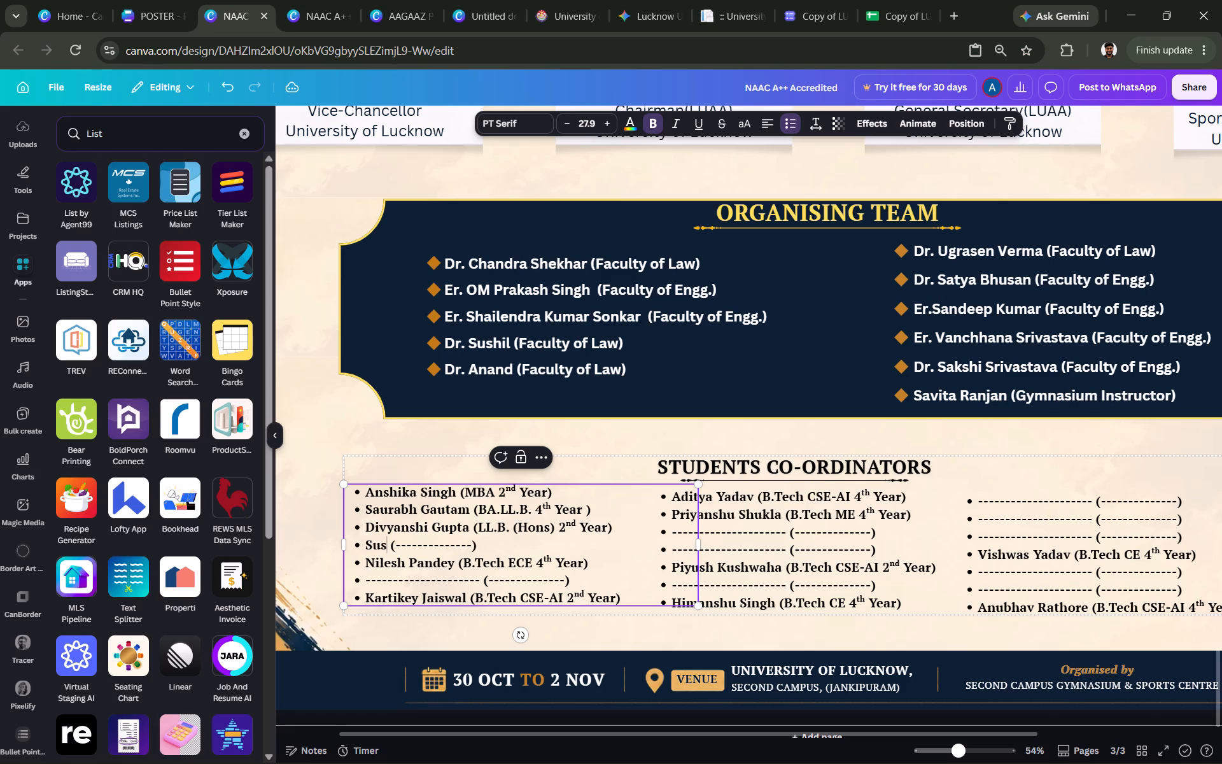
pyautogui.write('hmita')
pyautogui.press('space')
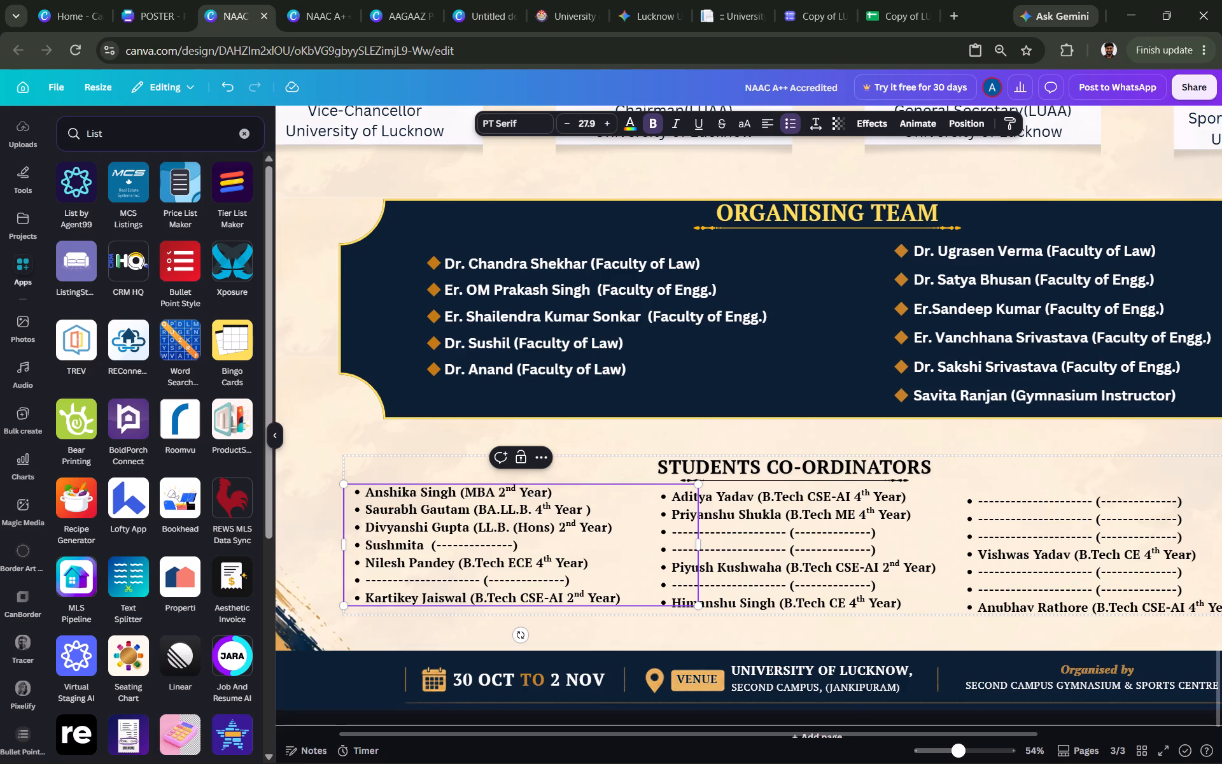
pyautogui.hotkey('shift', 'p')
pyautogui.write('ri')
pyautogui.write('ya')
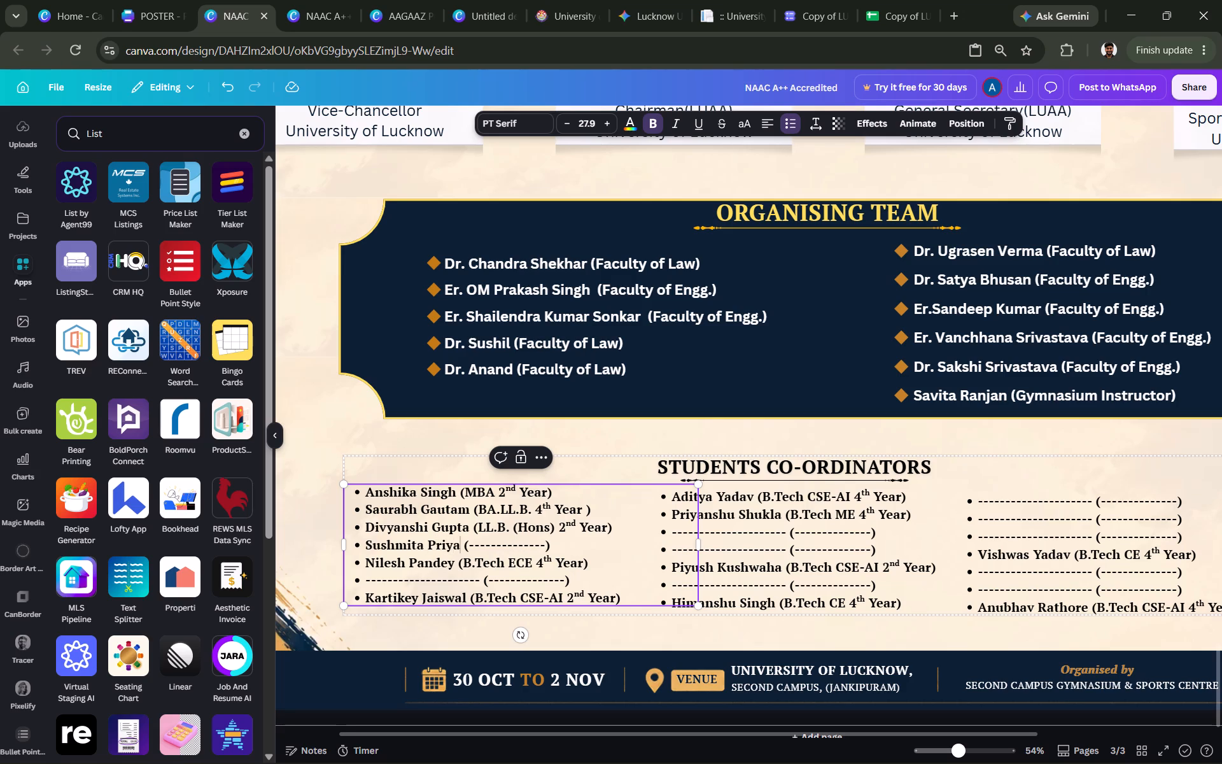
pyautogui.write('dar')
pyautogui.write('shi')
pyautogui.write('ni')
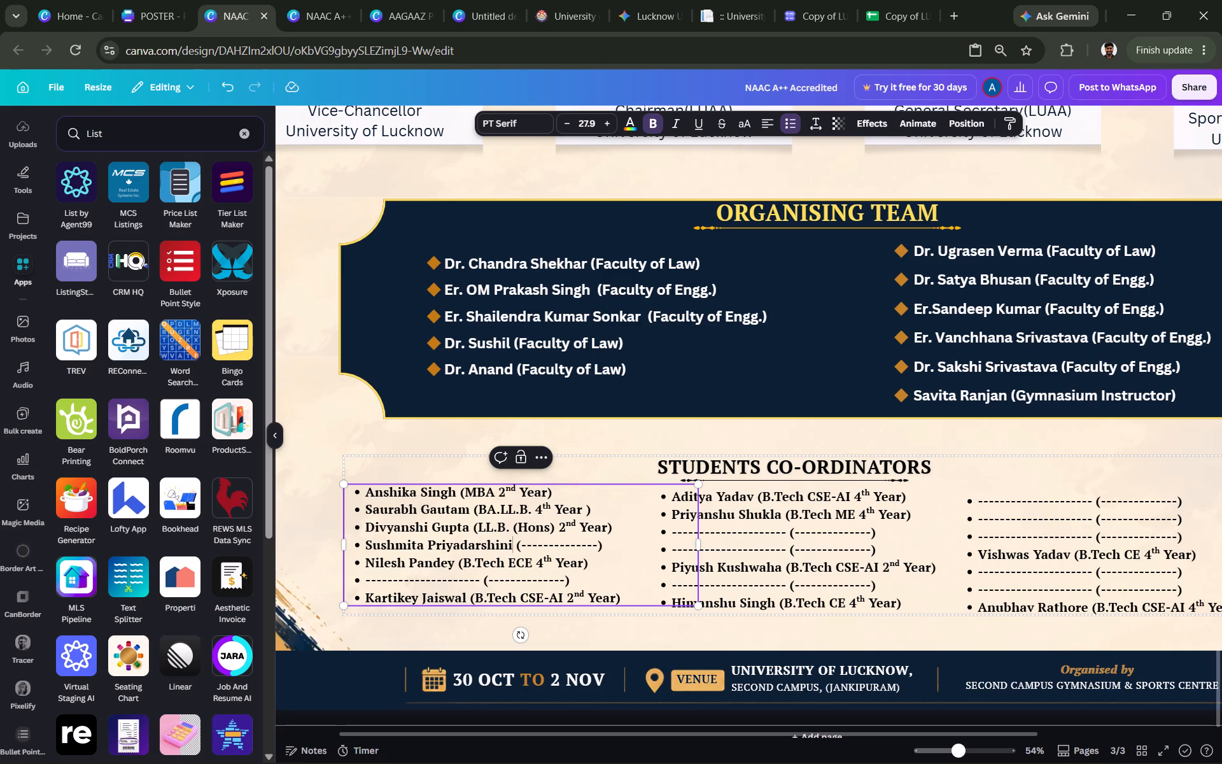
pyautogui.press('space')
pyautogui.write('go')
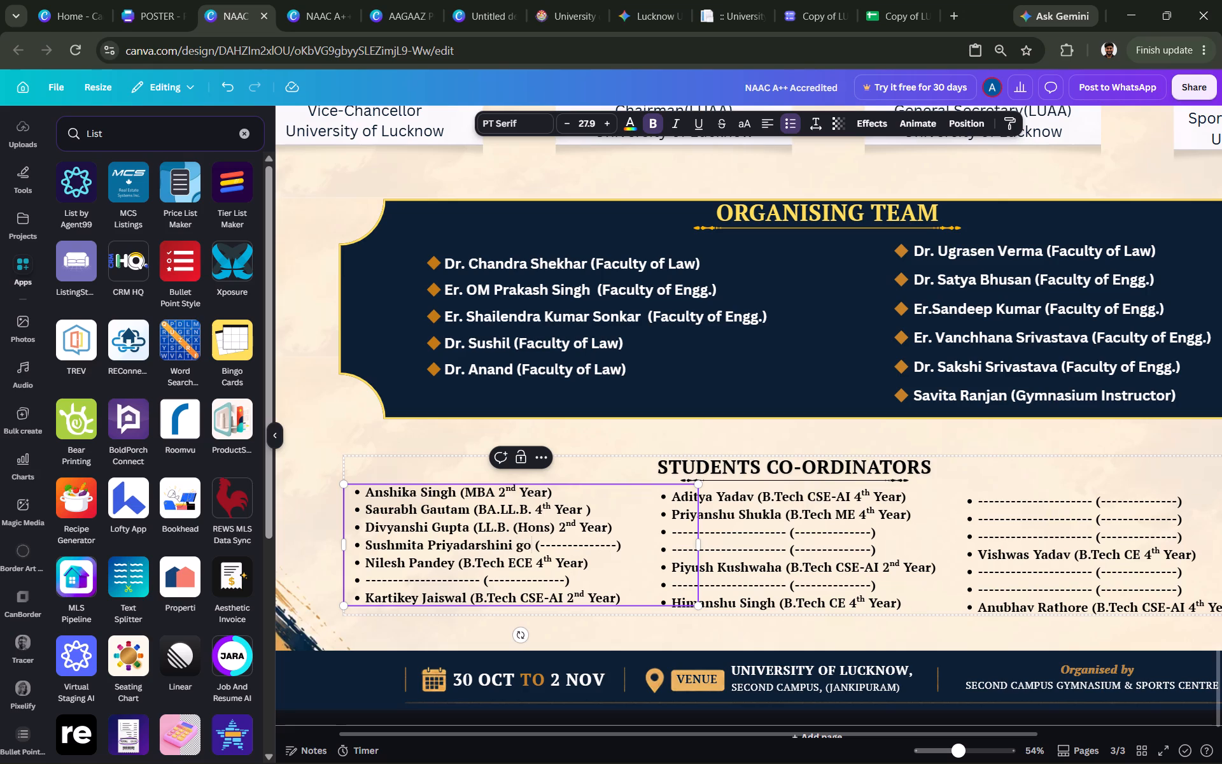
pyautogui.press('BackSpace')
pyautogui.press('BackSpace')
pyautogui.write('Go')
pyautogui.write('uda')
# Replace the dashes in the brackets of the first column's fourth entry with "MBA 2nd Year".
pyautogui.click(639, 549)
pyautogui.moveTo(639, 549); pyautogui.dragTo(565, 551)
pyautogui.press('BackSpace')
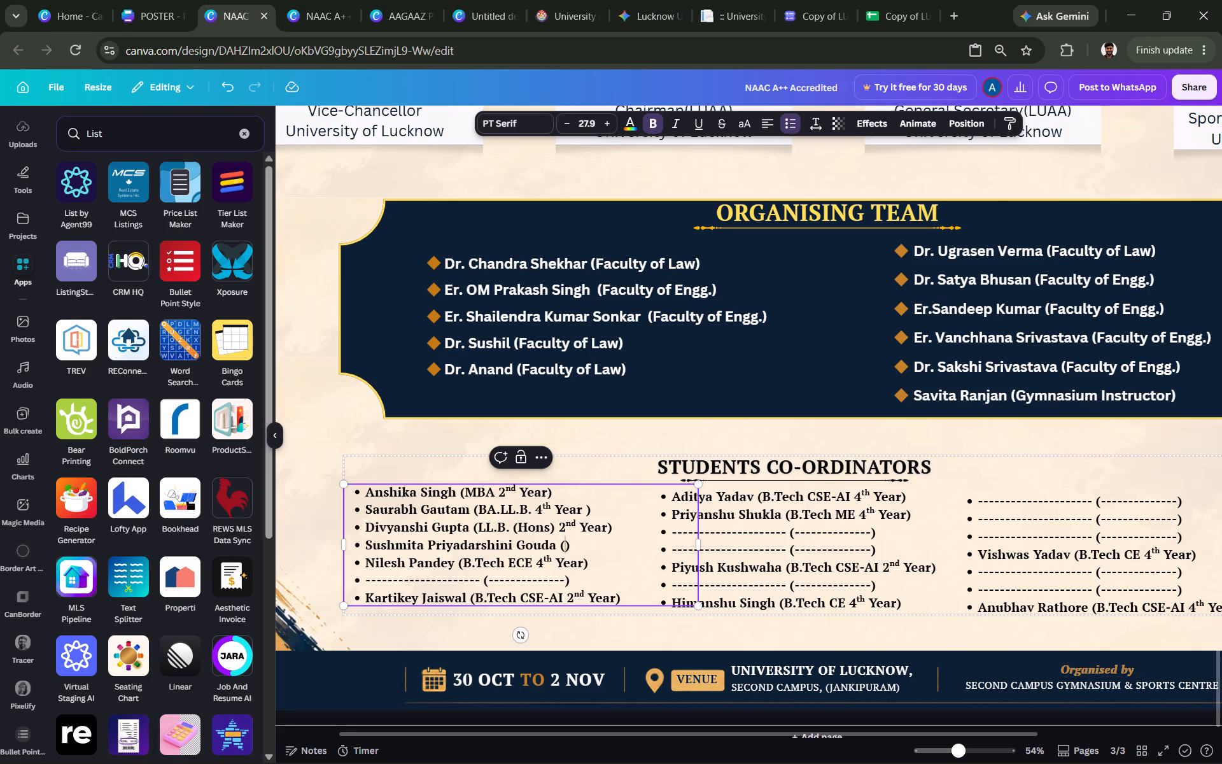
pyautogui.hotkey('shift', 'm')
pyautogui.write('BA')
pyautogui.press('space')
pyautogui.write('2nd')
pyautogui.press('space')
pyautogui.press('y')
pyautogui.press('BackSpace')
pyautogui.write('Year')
# Replace the dashed name placeholder in the sixth entry of the Students Co-ordinators' first column with the student's full name.
pyautogui.click(477, 585)
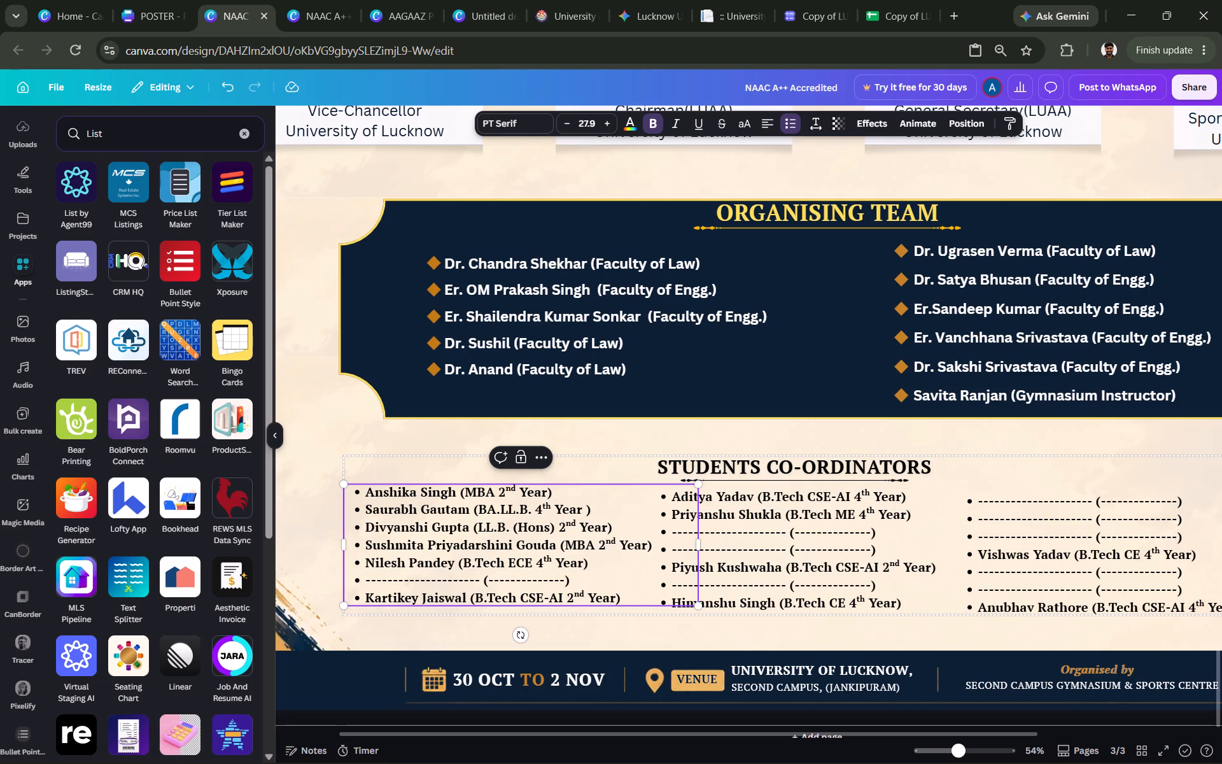
pyautogui.press('BackSpace')
pyautogui.press('BackSpace')
pyautogui.press('BackSpace')
pyautogui.press('BackSpace')
pyautogui.press('BackSpace')
pyautogui.press('BackSpace')
pyautogui.press('BackSpace')
pyautogui.press('BackSpace')
pyautogui.press('BackSpace')
pyautogui.press('BackSpace')
pyautogui.press('BackSpace')
pyautogui.press('BackSpace')
pyautogui.press('BackSpace')
pyautogui.press('BackSpace')
pyautogui.press('BackSpace')
pyautogui.press('BackSpace')
pyautogui.press('BackSpace')
pyautogui.press('BackSpace')
pyautogui.press('BackSpace')
pyautogui.press('BackSpace')
pyautogui.press('BackSpace')
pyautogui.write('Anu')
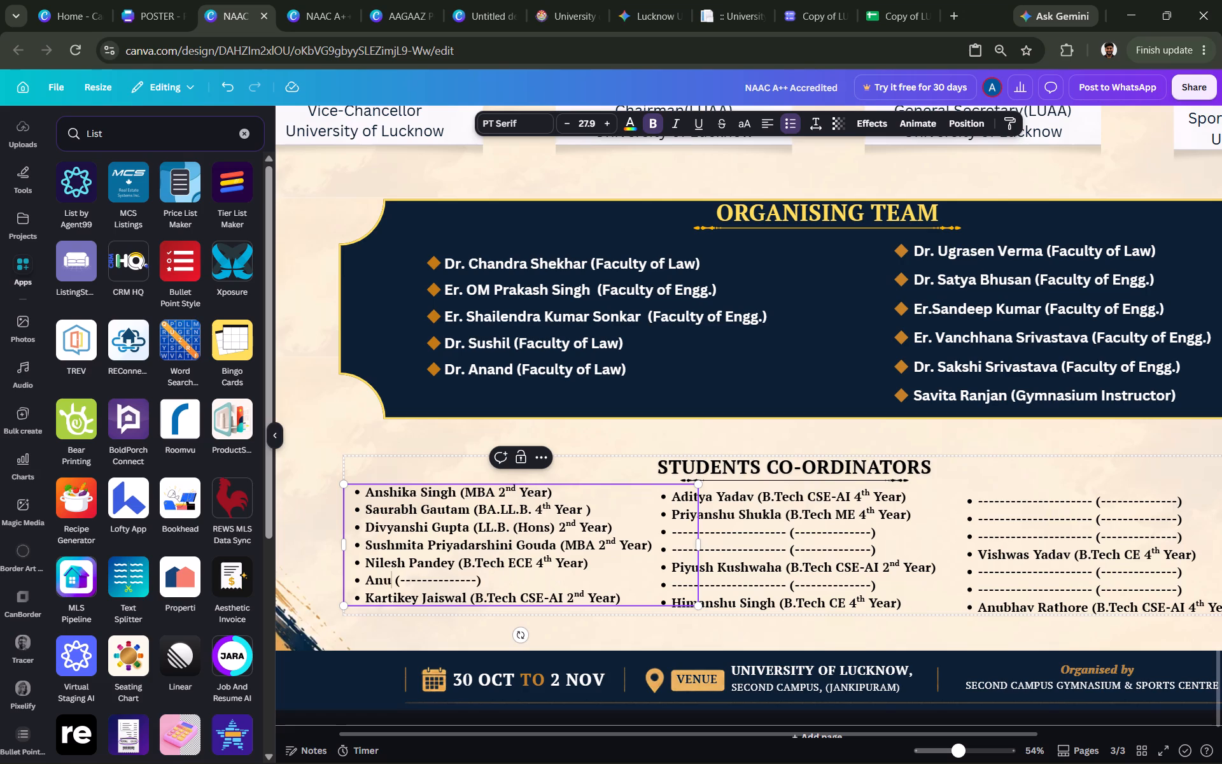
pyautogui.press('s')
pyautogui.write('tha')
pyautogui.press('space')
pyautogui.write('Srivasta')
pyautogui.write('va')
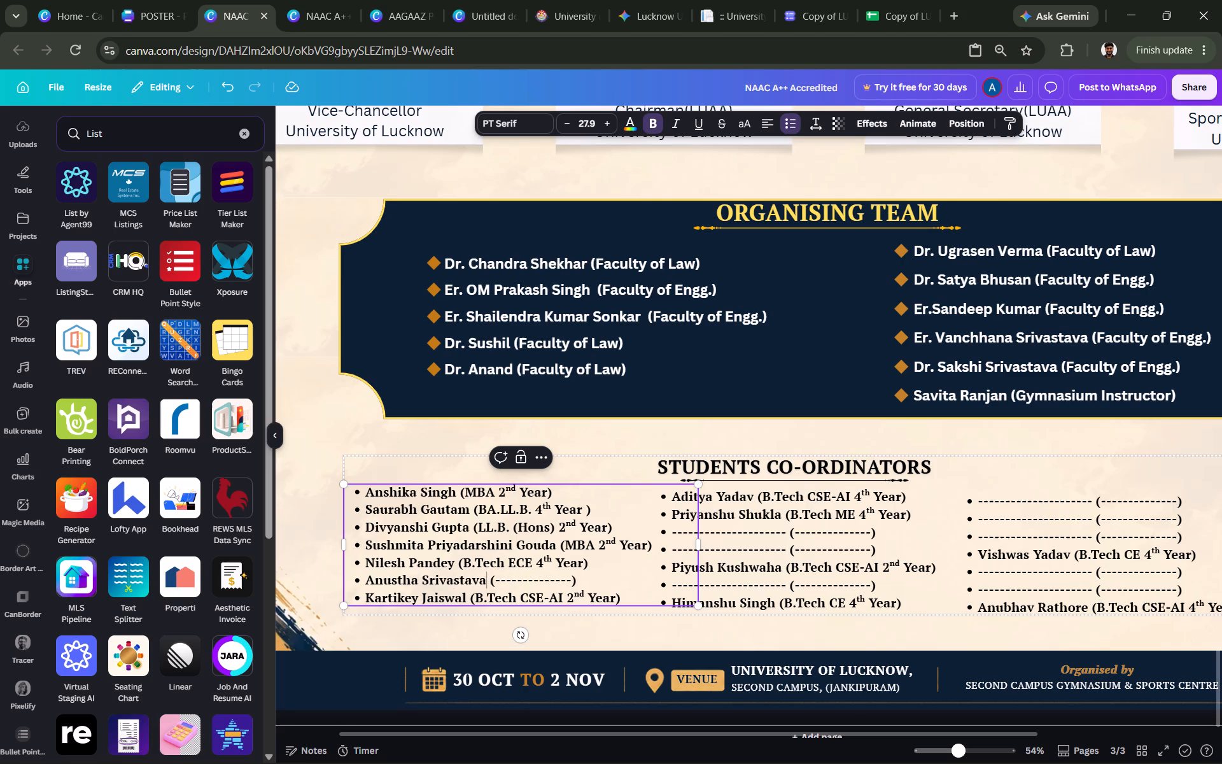
# Replace the dashes in the brackets of the first column's sixth entry with "MBA 2nd Year".
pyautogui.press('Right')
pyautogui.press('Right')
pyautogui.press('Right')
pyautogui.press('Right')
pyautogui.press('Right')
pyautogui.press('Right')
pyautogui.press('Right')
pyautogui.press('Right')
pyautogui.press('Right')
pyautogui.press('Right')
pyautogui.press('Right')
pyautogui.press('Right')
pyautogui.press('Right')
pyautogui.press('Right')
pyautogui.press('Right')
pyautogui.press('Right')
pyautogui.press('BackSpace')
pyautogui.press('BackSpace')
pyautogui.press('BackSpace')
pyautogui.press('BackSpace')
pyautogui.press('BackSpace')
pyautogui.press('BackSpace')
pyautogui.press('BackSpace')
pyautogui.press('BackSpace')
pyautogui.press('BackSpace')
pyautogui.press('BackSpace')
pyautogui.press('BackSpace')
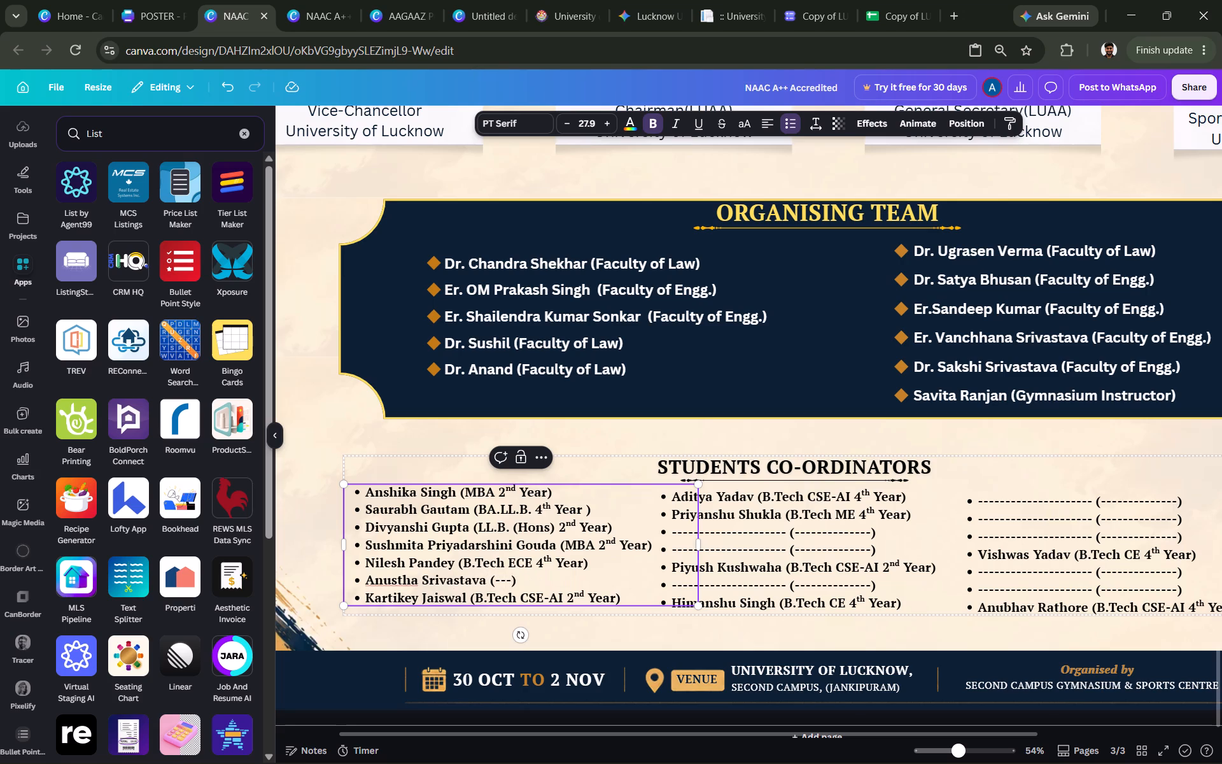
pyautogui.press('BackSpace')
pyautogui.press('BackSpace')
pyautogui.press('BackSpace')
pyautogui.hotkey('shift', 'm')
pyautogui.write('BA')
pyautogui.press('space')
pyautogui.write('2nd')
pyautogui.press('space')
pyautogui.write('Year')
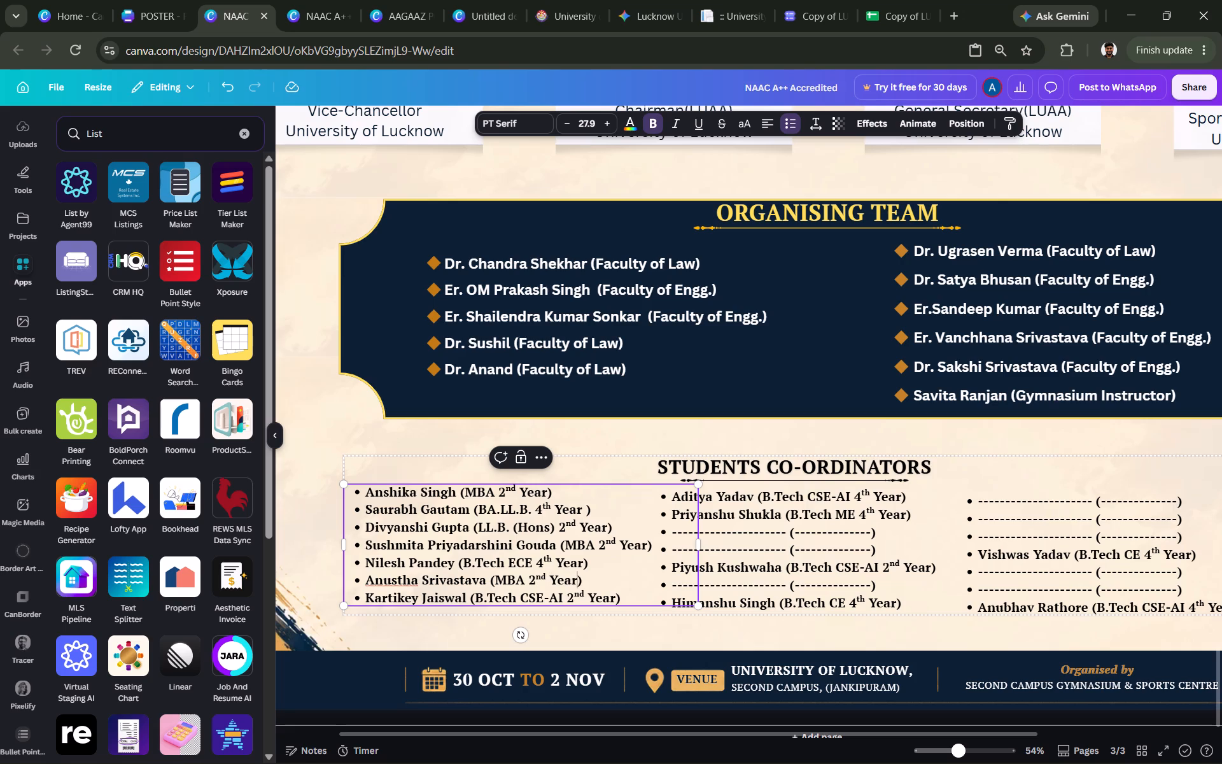
# Replace the dashed name placeholder in the third entry of the Students Co-ordinators' second column with the student's full name.
pyautogui.doubleClick(783, 538)
pyautogui.click(783, 538)
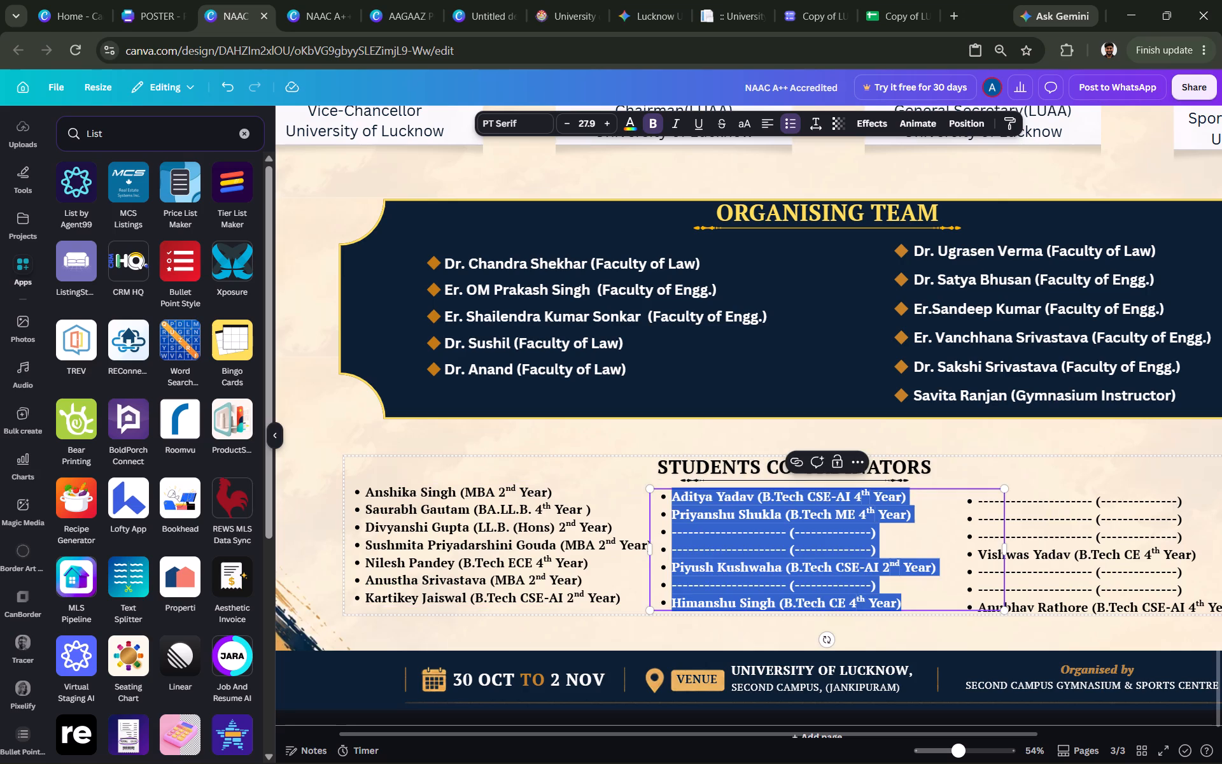
pyautogui.press('BackSpace')
pyautogui.press('BackSpace')
pyautogui.press('BackSpace')
pyautogui.press('BackSpace')
pyautogui.press('BackSpace')
pyautogui.press('BackSpace')
pyautogui.press('BackSpace')
pyautogui.press('BackSpace')
pyautogui.press('BackSpace')
pyautogui.press('BackSpace')
pyautogui.press('BackSpace')
pyautogui.press('BackSpace')
pyautogui.press('BackSpace')
pyautogui.press('BackSpace')
pyautogui.press('BackSpace')
pyautogui.press('BackSpace')
pyautogui.press('BackSpace')
pyautogui.press('BackSpace')
pyautogui.press('BackSpace')
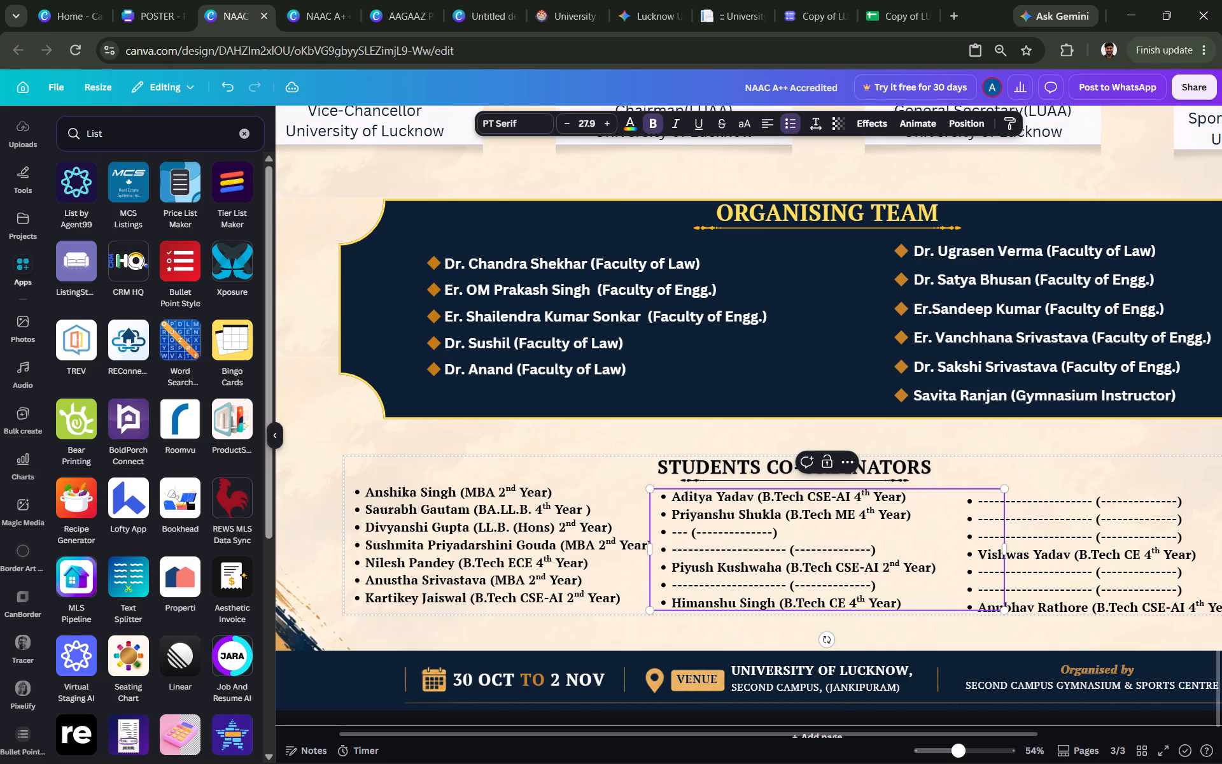
pyautogui.press('BackSpace')
pyautogui.press('BackSpace')
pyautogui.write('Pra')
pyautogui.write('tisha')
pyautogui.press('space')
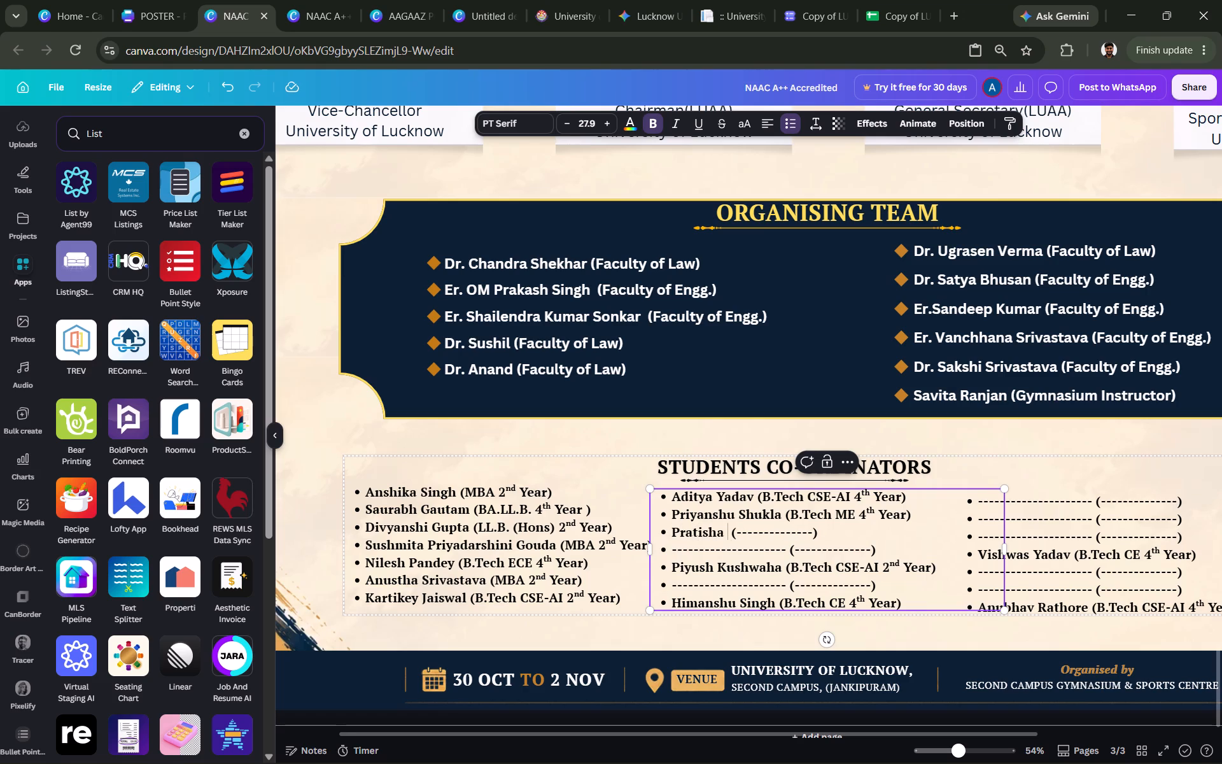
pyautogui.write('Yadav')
# Replace the dashes in the brackets of the second column's third entry with "MBA 2nd Year".
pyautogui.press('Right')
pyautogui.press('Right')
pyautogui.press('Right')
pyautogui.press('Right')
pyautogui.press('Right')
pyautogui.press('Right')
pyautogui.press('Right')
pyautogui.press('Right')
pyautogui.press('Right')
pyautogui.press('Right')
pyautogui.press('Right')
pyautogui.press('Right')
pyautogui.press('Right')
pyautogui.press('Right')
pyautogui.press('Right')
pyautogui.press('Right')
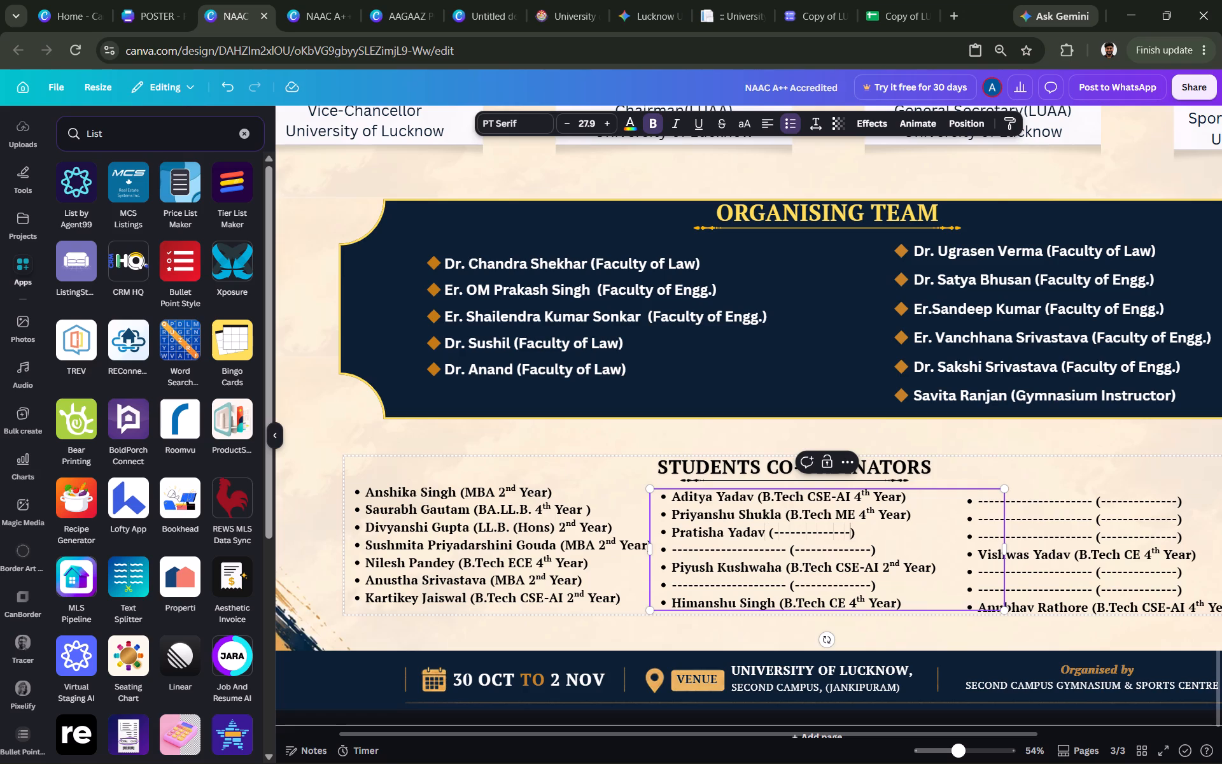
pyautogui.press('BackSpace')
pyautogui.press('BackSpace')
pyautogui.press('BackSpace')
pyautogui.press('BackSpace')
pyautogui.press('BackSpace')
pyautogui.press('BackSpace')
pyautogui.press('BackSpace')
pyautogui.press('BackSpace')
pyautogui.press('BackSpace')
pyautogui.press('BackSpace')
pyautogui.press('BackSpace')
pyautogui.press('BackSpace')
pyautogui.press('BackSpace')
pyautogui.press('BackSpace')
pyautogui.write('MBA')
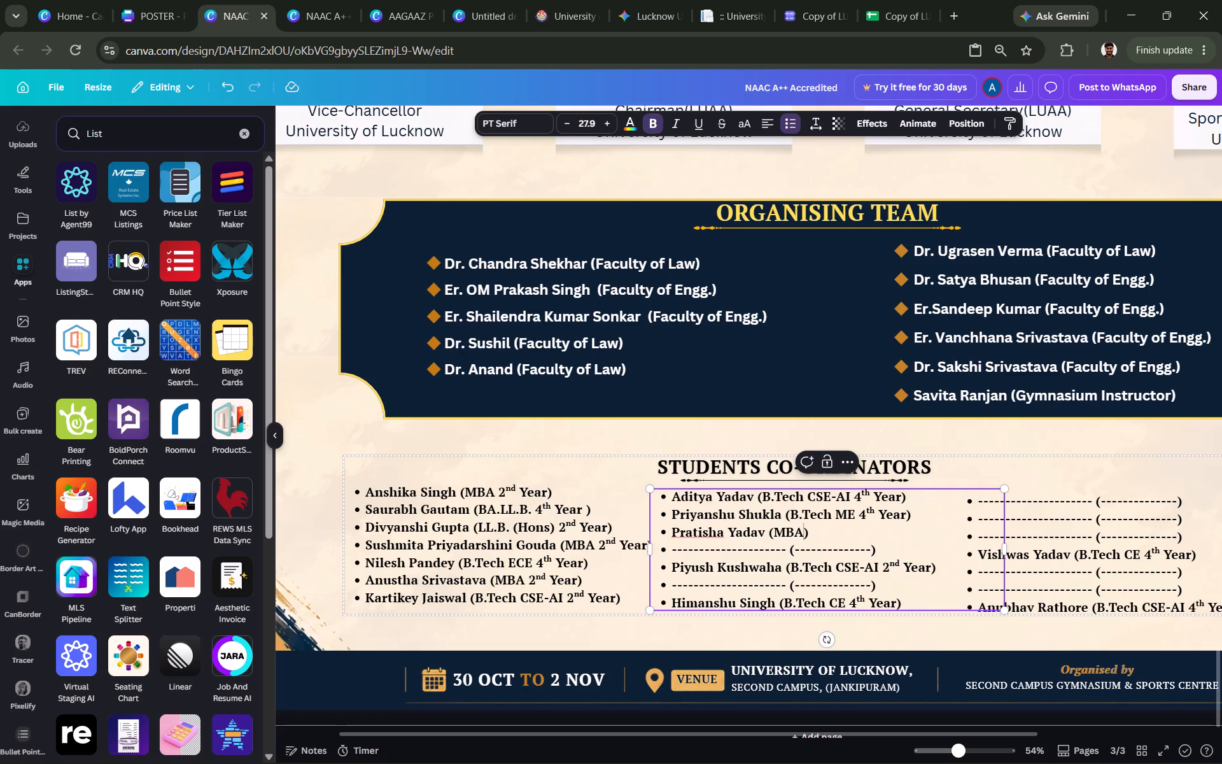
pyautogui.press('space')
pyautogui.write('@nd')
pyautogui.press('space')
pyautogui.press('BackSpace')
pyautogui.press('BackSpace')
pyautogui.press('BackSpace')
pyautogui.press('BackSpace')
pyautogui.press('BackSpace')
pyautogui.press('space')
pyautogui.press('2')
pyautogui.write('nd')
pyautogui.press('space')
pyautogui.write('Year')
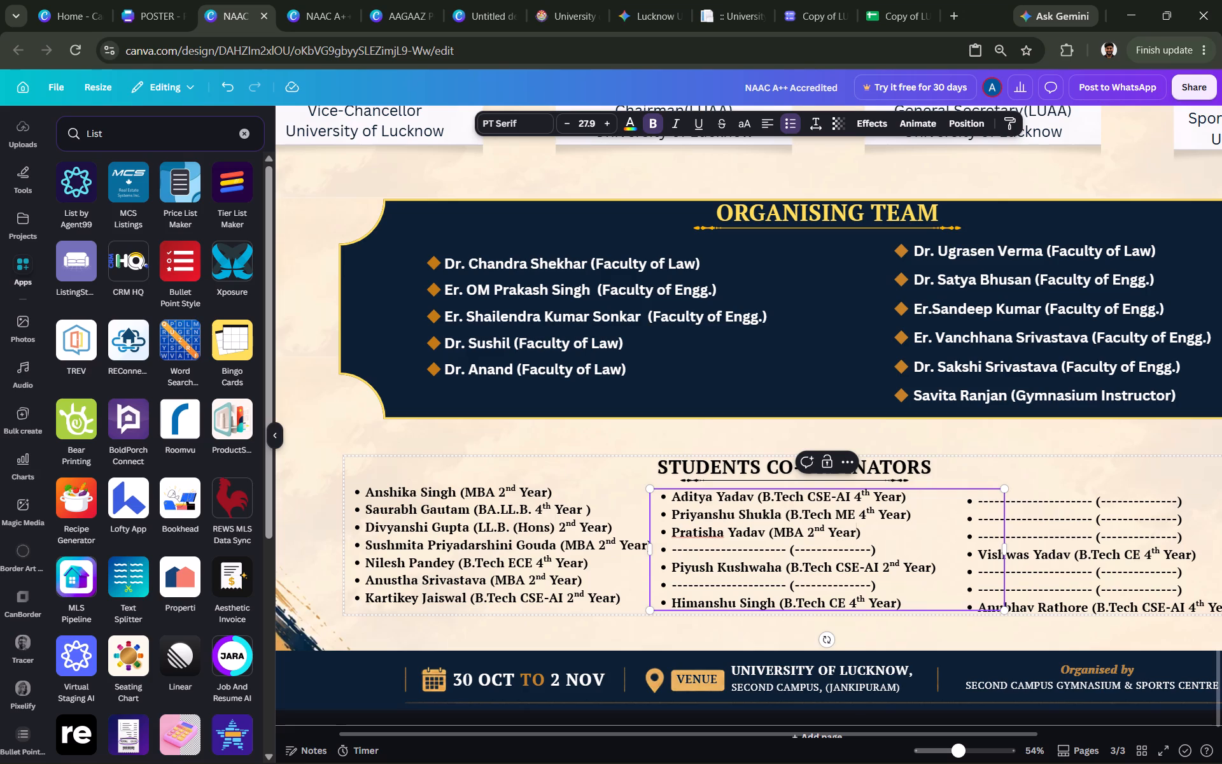
# Start editing the dashed name placeholder in the fourth entry of the Students Co-ordinators' second column.
pyautogui.click(786, 550)
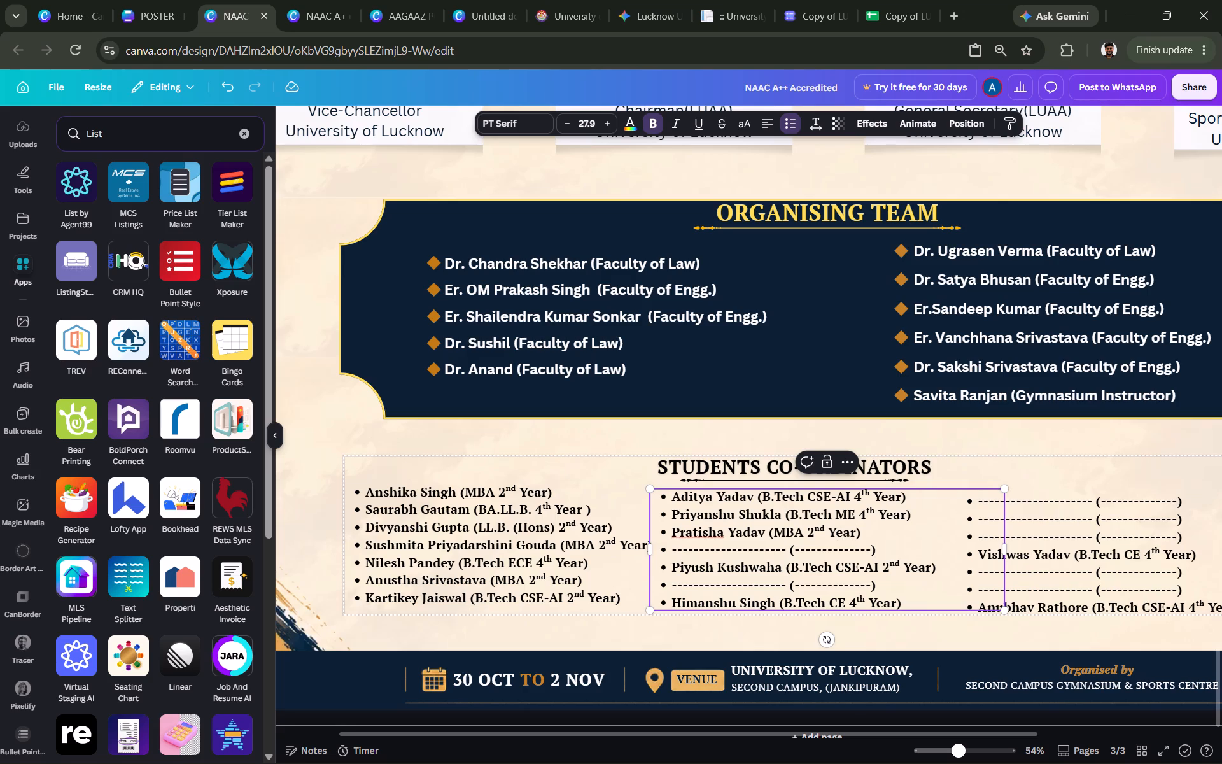
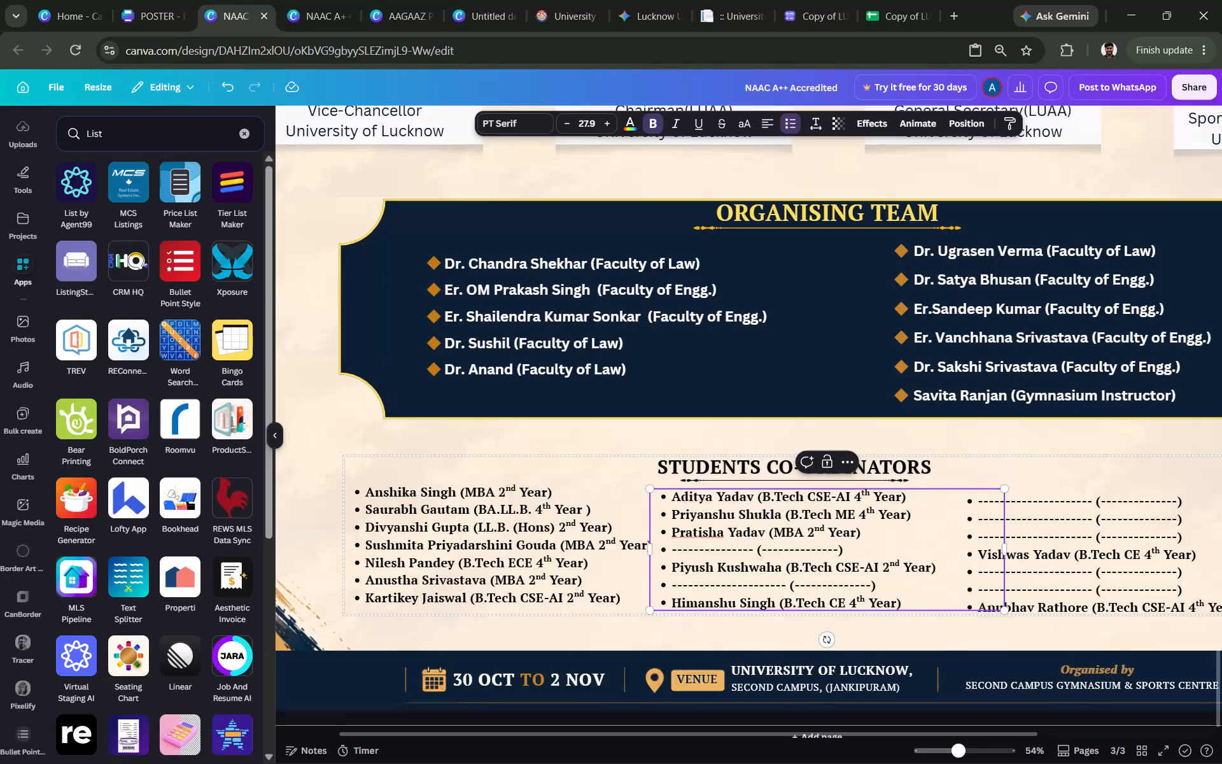
# Replace the dashed name placeholder in the fourth entry of the Students Co-ordinators' second column with the student's full name.
pyautogui.press('BackSpace')
pyautogui.press('BackSpace')
pyautogui.press('BackSpace')
pyautogui.press('BackSpace')
pyautogui.press('BackSpace')
pyautogui.press('BackSpace')
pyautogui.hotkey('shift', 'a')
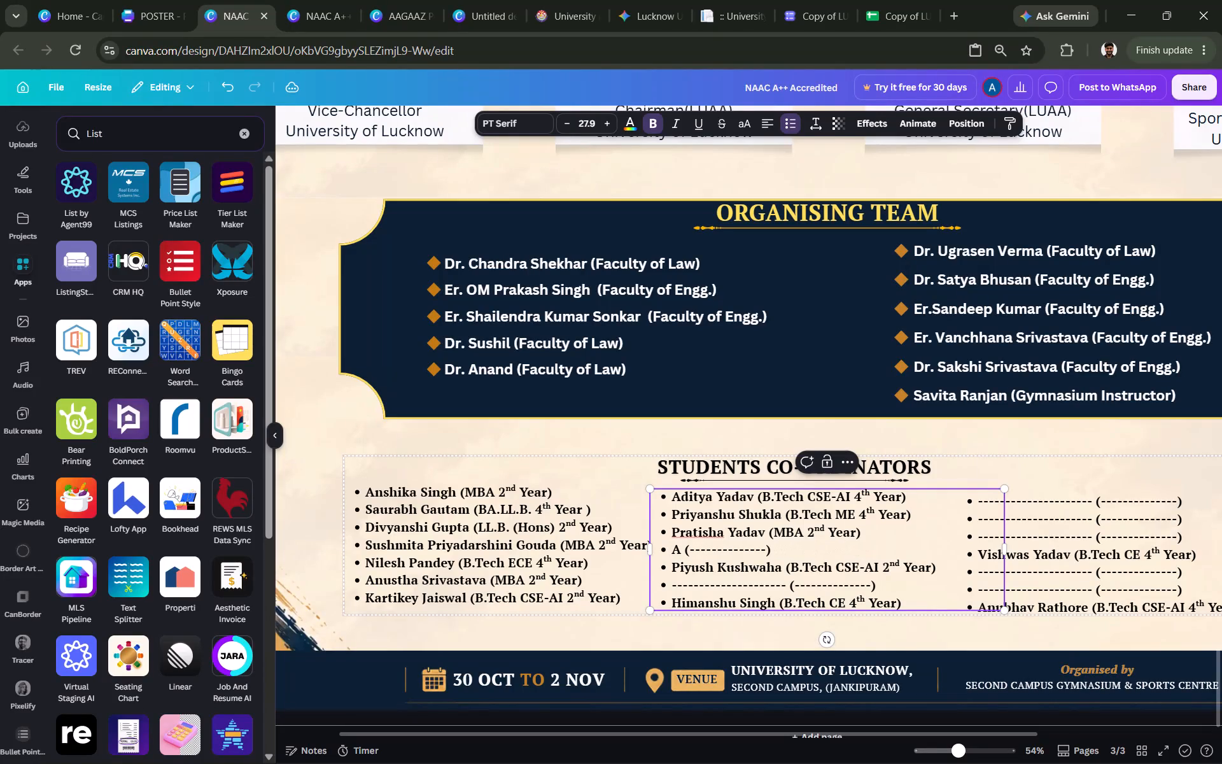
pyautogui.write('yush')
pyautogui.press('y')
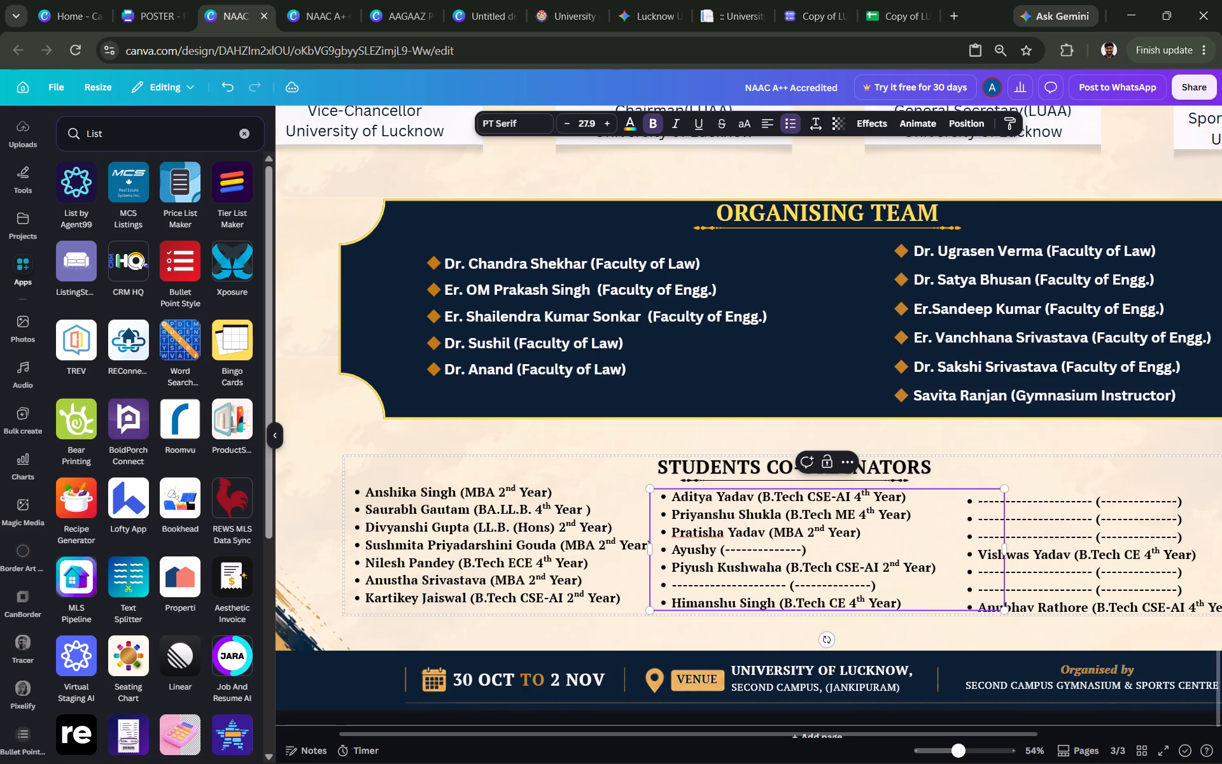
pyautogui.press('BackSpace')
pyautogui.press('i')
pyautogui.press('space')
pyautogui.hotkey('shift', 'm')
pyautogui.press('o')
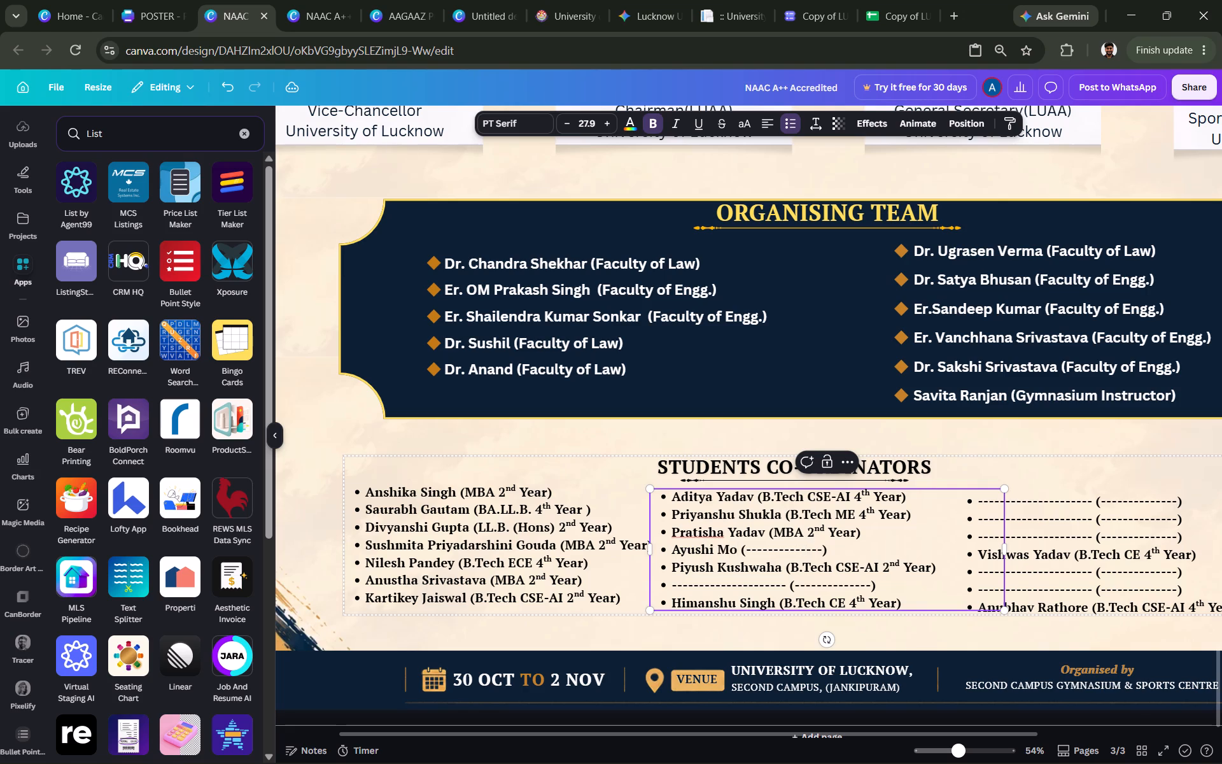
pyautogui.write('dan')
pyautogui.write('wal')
# Replace the dashes in the brackets of the second column's fourth entry with "BBA 3rd Year".
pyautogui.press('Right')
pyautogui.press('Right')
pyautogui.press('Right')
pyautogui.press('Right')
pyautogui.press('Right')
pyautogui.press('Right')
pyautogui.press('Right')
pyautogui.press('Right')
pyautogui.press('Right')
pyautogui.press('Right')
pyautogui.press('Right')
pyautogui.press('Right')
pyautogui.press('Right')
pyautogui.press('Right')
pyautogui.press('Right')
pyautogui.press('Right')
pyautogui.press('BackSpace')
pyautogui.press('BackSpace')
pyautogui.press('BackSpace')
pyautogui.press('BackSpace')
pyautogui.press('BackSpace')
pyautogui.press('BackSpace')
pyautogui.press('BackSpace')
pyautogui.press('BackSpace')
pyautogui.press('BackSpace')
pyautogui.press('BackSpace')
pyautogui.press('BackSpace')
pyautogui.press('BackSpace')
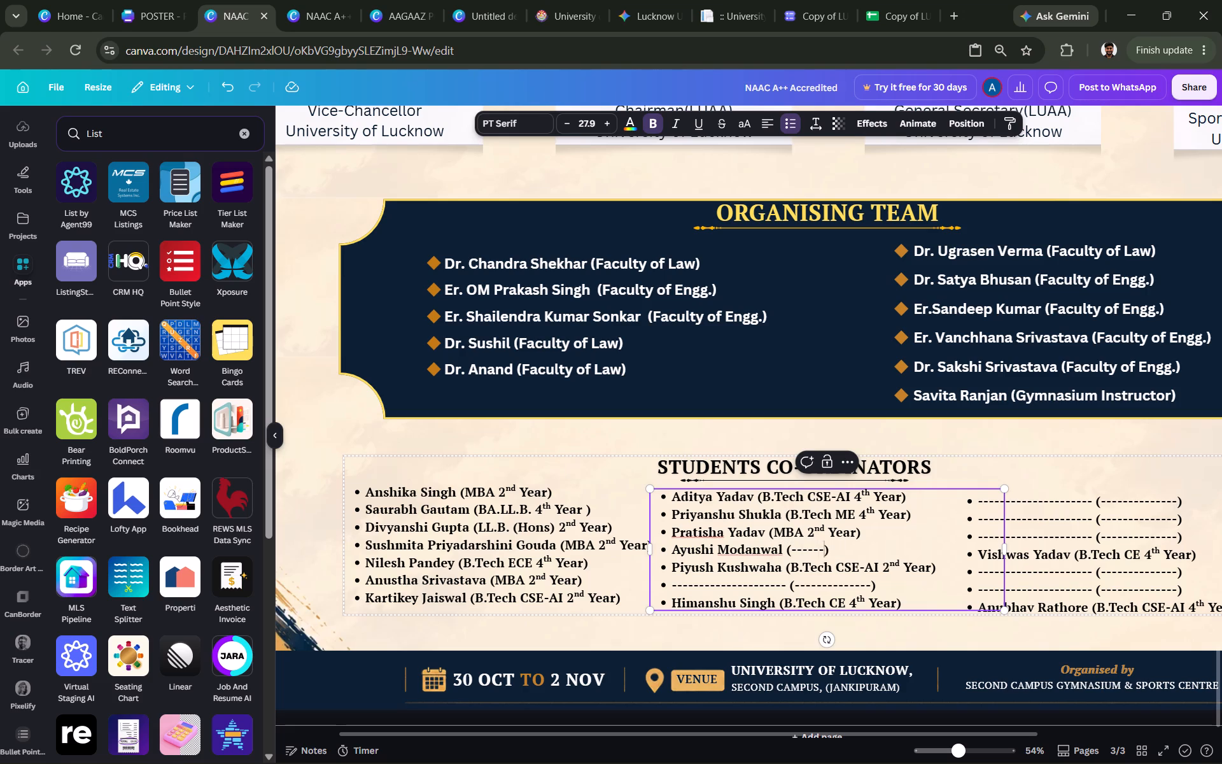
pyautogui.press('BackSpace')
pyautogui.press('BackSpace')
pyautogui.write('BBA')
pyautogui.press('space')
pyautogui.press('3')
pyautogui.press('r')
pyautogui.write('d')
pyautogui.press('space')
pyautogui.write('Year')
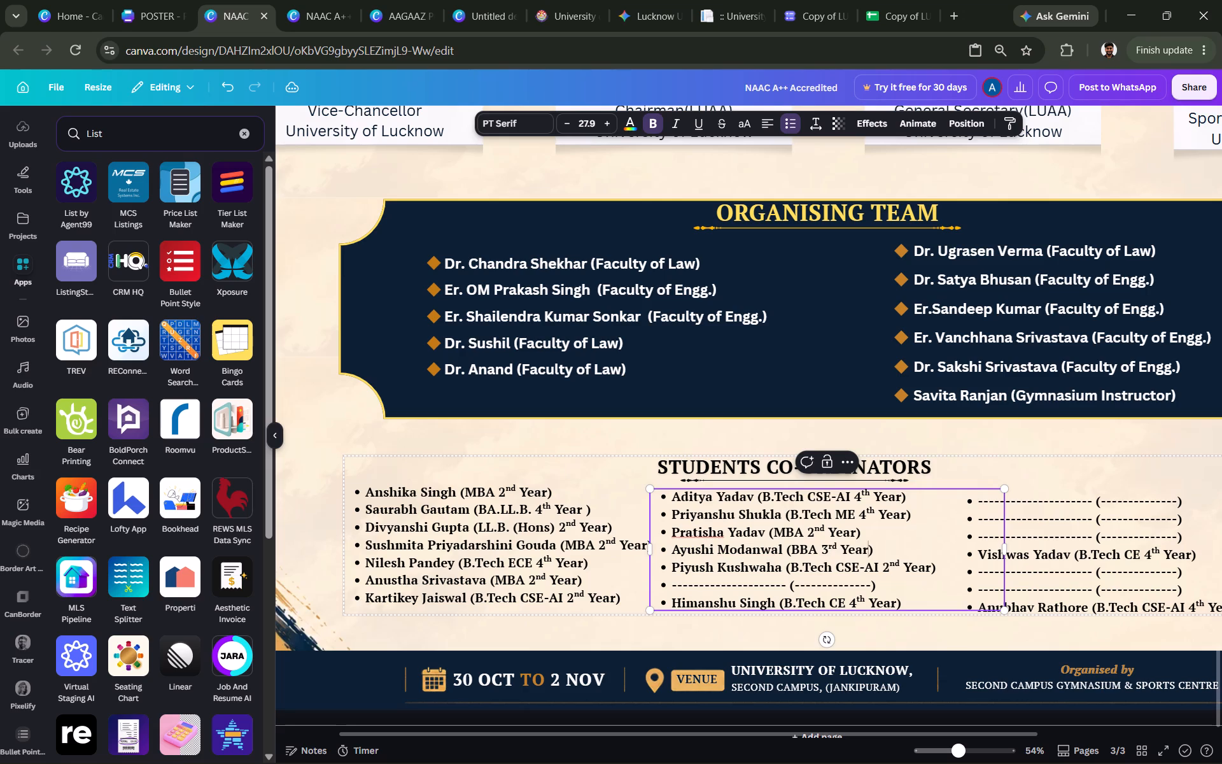
# Replace the dashed name placeholder in the sixth entry of the Students Co-ordinators' second column with the student's full name.
pyautogui.doubleClick(785, 584)
pyautogui.press('BackSpace')
pyautogui.press('BackSpace')
pyautogui.press('BackSpace')
pyautogui.press('BackSpace')
pyautogui.press('BackSpace')
pyautogui.press('BackSpace')
pyautogui.press('BackSpace')
pyautogui.press('BackSpace')
pyautogui.press('BackSpace')
pyautogui.press('BackSpace')
pyautogui.press('BackSpace')
pyautogui.press('BackSpace')
pyautogui.press('BackSpace')
pyautogui.press('BackSpace')
pyautogui.press('BackSpace')
pyautogui.press('BackSpace')
pyautogui.press('BackSpace')
pyautogui.press('BackSpace')
pyautogui.press('BackSpace')
pyautogui.press('BackSpace')
pyautogui.press('BackSpace')
pyautogui.press('BackSpace')
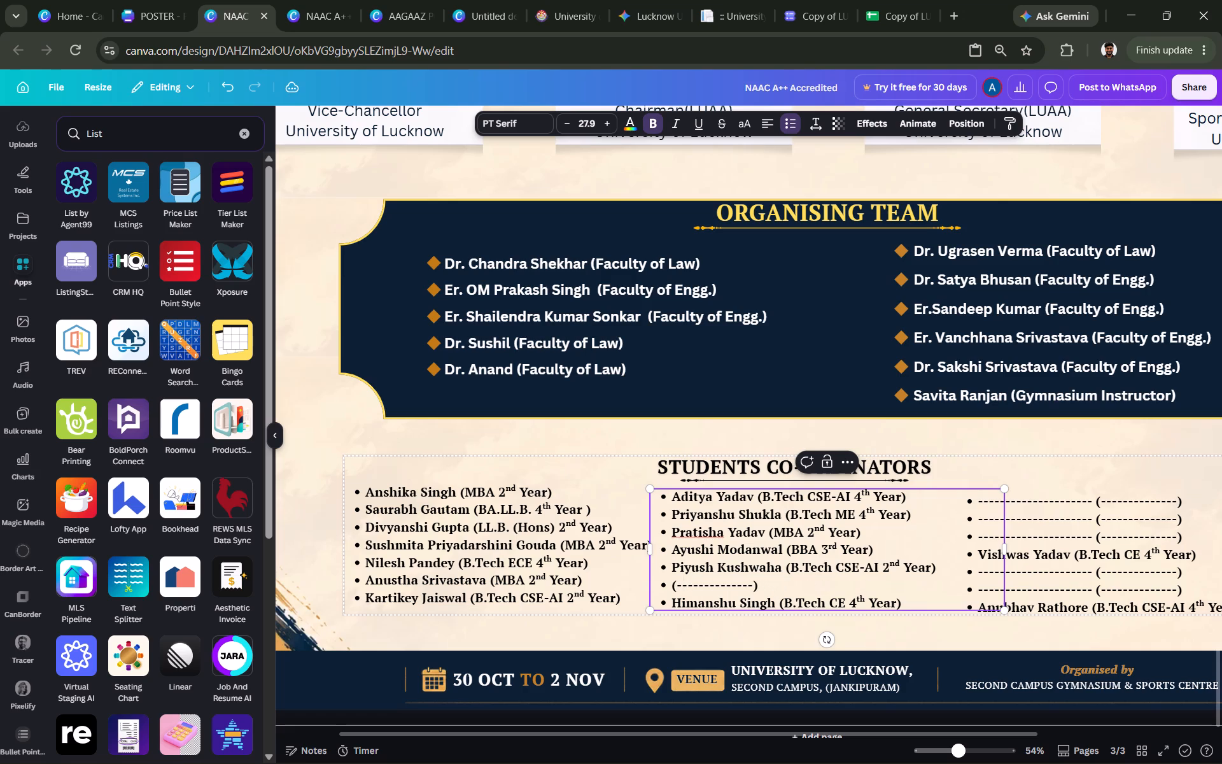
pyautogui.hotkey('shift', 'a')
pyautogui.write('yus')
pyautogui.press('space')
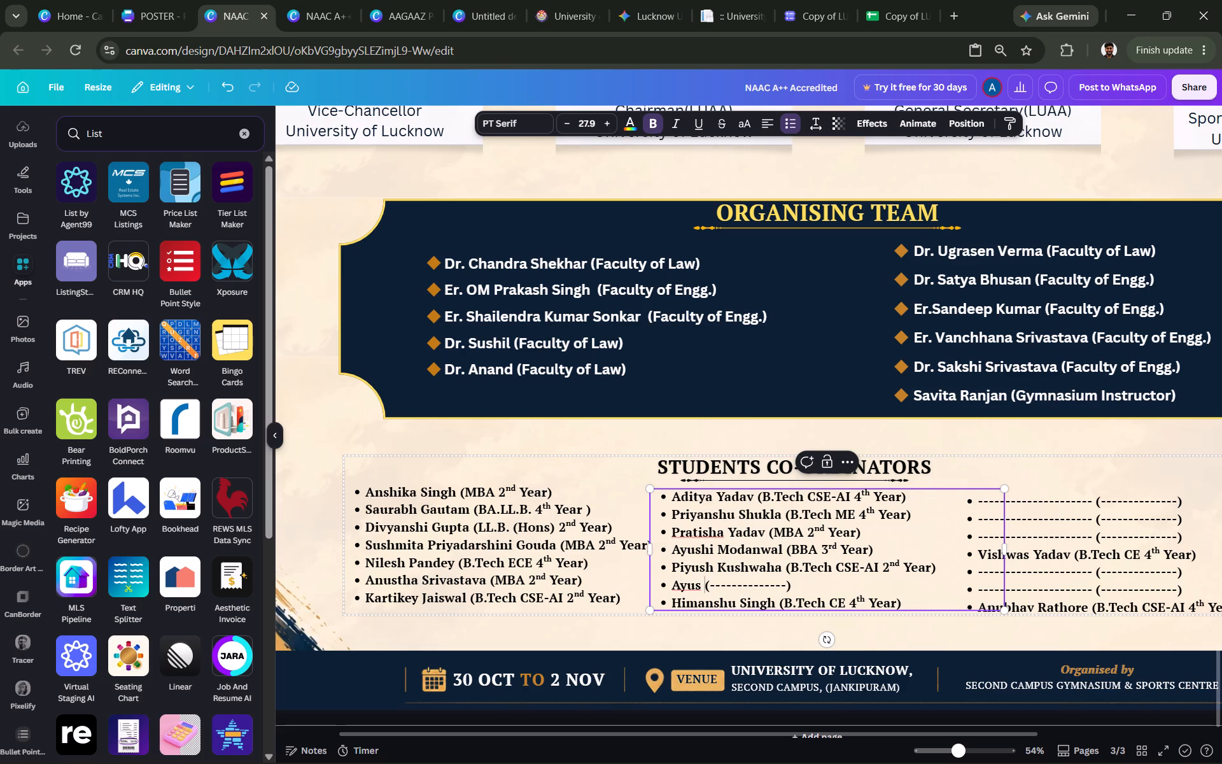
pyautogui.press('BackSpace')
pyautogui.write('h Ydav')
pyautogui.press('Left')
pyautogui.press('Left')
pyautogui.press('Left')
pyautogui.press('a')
# Replace the dashes in the brackets of the second column's sixth entry with "BBA 3rd".
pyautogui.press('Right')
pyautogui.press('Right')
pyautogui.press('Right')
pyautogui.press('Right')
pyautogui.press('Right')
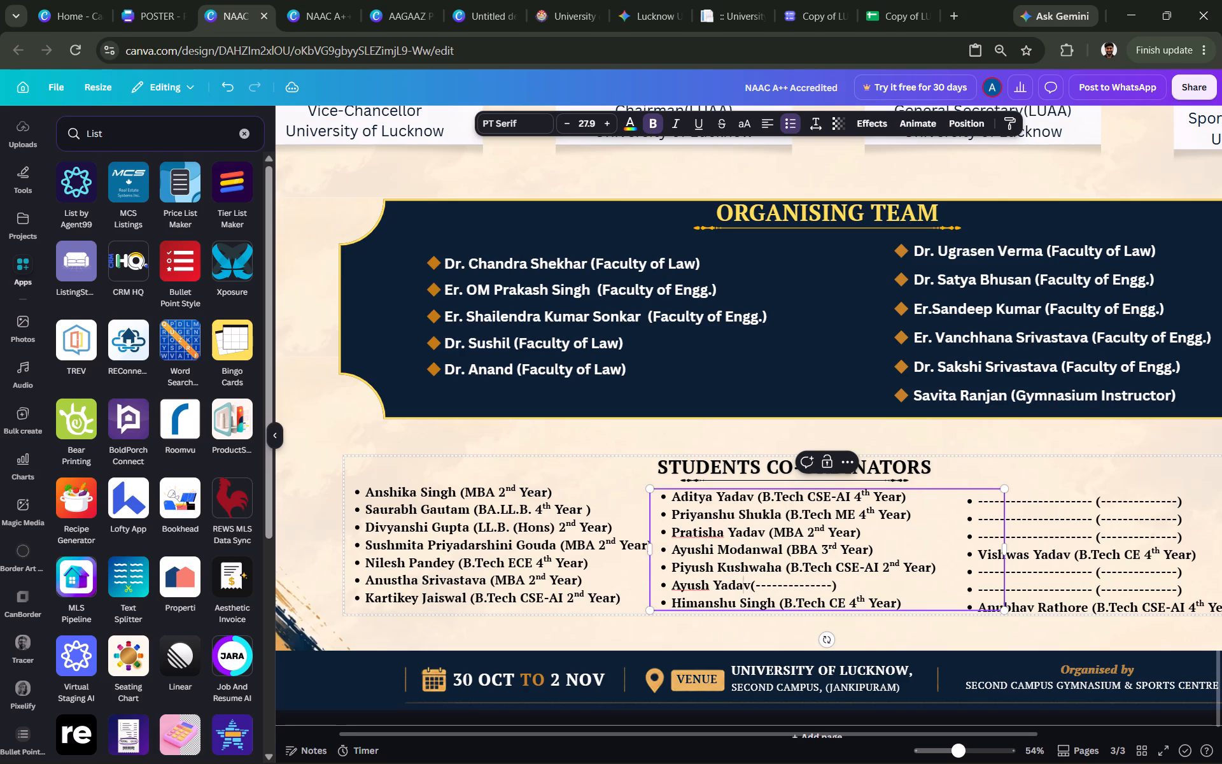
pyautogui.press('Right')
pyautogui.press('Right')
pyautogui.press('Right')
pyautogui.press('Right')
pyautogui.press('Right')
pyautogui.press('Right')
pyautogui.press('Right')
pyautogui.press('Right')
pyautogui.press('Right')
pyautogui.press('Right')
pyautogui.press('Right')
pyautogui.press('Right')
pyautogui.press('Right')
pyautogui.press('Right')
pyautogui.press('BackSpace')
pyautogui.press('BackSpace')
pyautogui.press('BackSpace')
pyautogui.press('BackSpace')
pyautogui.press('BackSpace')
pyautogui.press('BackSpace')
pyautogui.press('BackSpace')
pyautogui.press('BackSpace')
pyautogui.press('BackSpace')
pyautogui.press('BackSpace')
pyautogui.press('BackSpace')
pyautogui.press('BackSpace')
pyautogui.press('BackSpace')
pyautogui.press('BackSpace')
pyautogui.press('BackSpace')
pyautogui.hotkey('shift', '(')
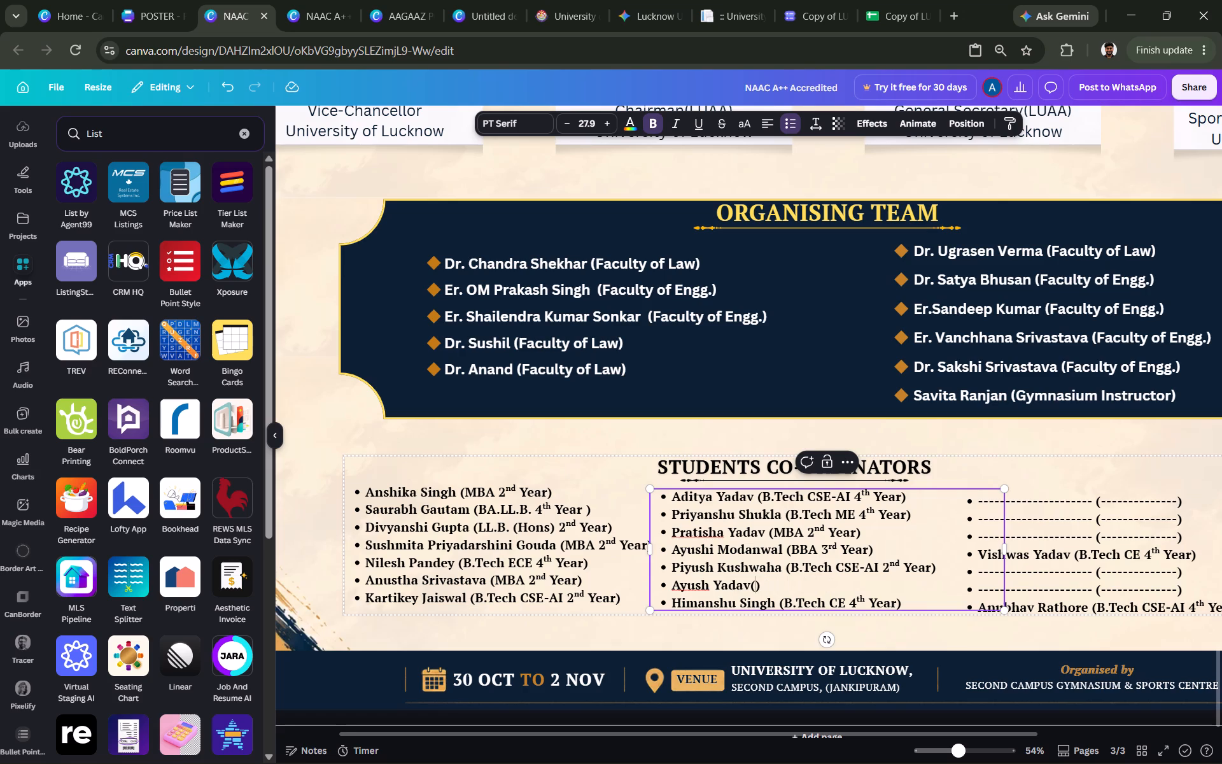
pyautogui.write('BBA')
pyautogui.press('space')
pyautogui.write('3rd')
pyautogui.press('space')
# Complete the sixth entry's brackets in the second column as "BBA 3rd Year", reusing the superscript "3rd Year" text from the fourth entry.
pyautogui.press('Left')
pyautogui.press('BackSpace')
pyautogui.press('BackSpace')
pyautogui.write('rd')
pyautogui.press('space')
pyautogui.moveTo(822, 550); pyautogui.dragTo(866, 546)
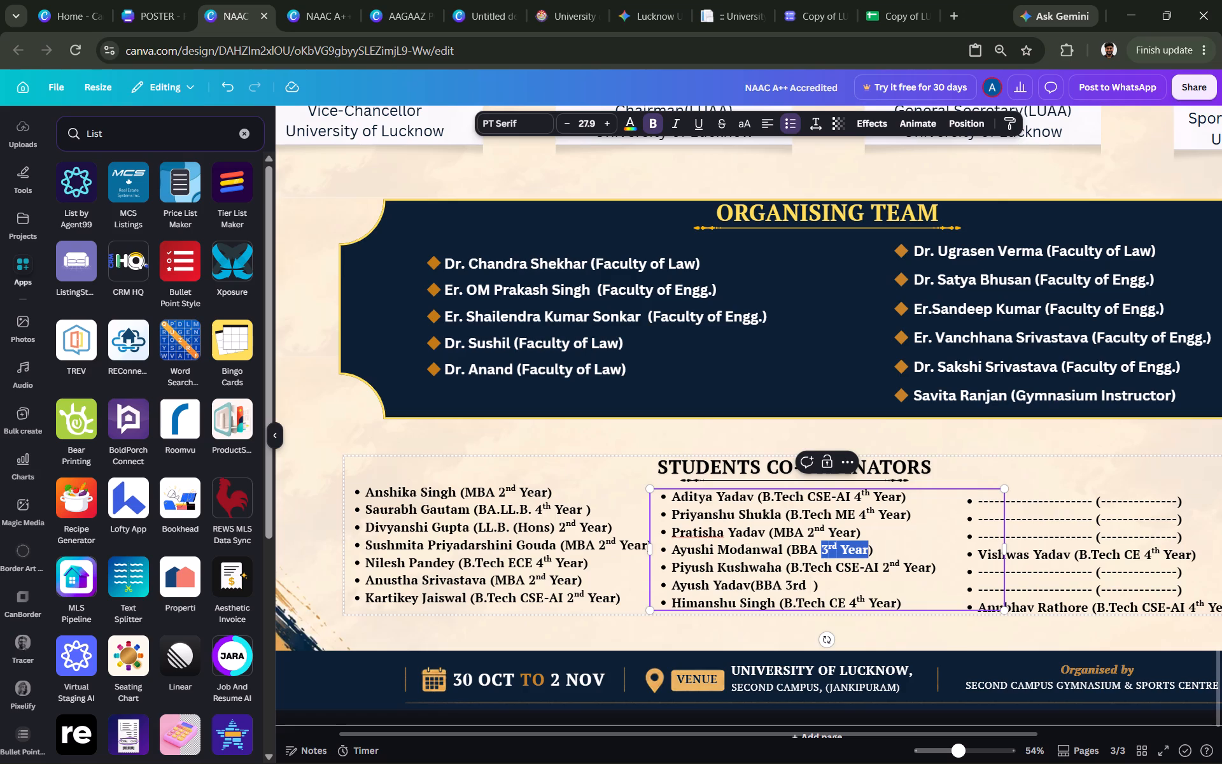
pyautogui.moveTo(866, 546); pyautogui.dragTo(867, 546)
pyautogui.hotkey('ctrl', 'c')
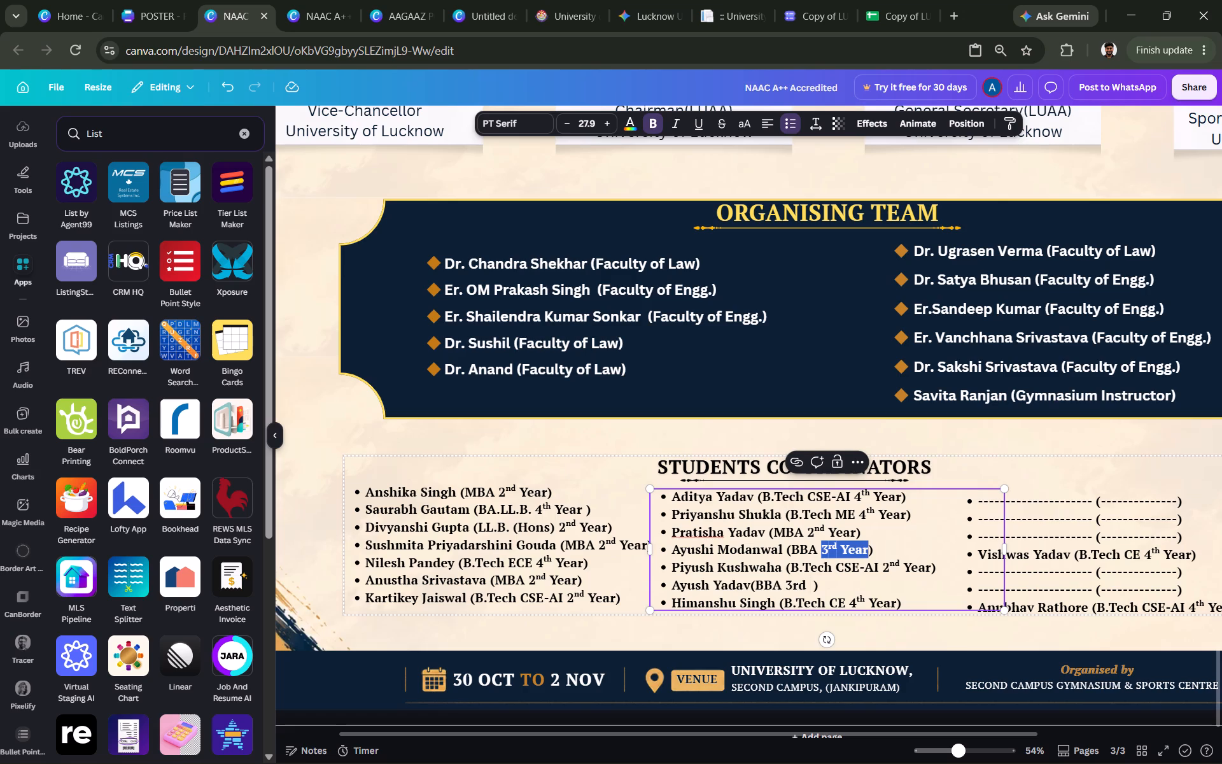
pyautogui.click(785, 585)
pyautogui.moveTo(785, 585); pyautogui.dragTo(803, 584)
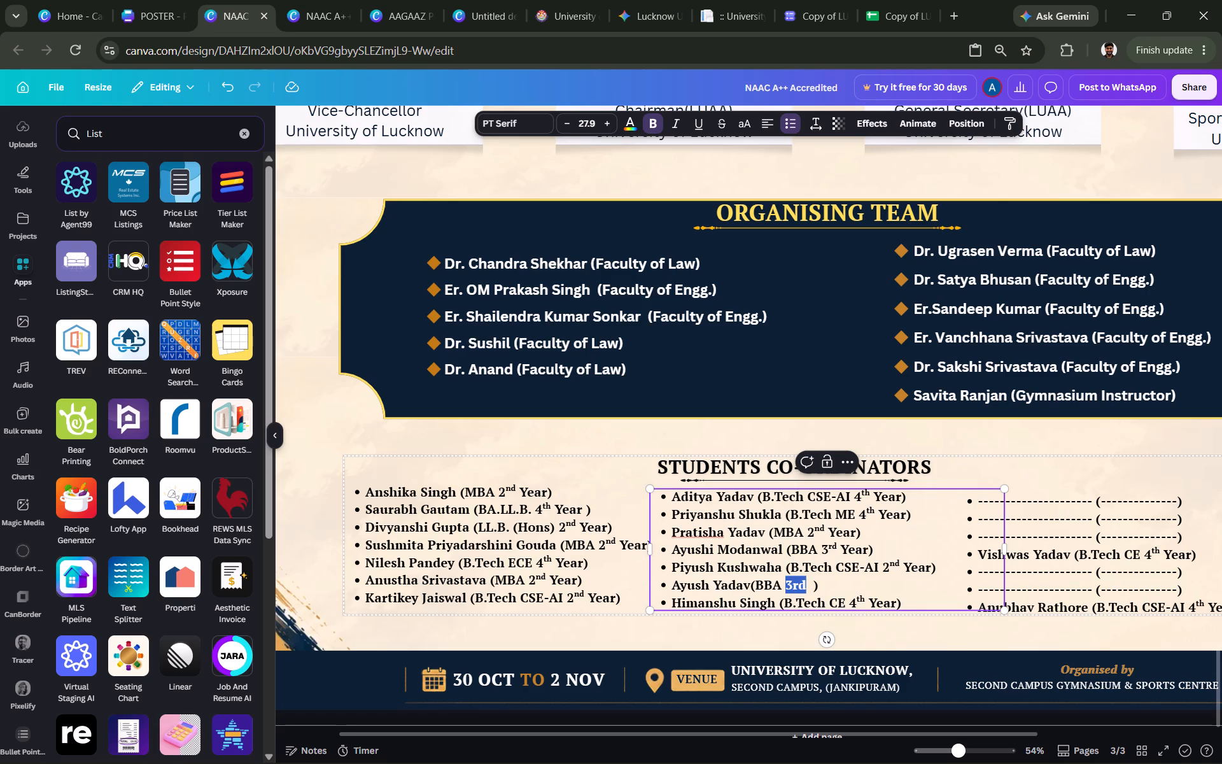
pyautogui.moveTo(803, 584); pyautogui.dragTo(805, 583)
pyautogui.hotkey('ctrl', 'v')
pyautogui.press('Right')
pyautogui.press('Right')
pyautogui.press('BackSpace')
pyautogui.press('BackSpace')
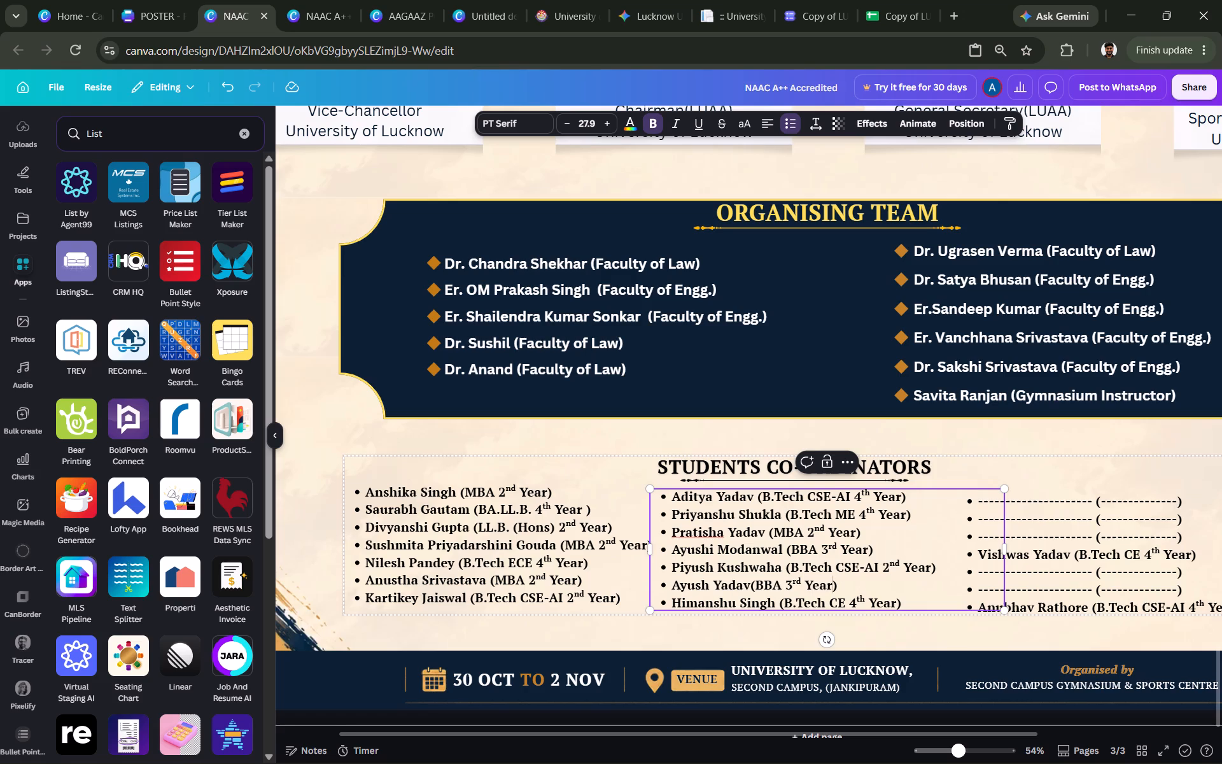
# Select the third column's text block in the Students Co-ordinators list.
pyautogui.click(1071, 498)
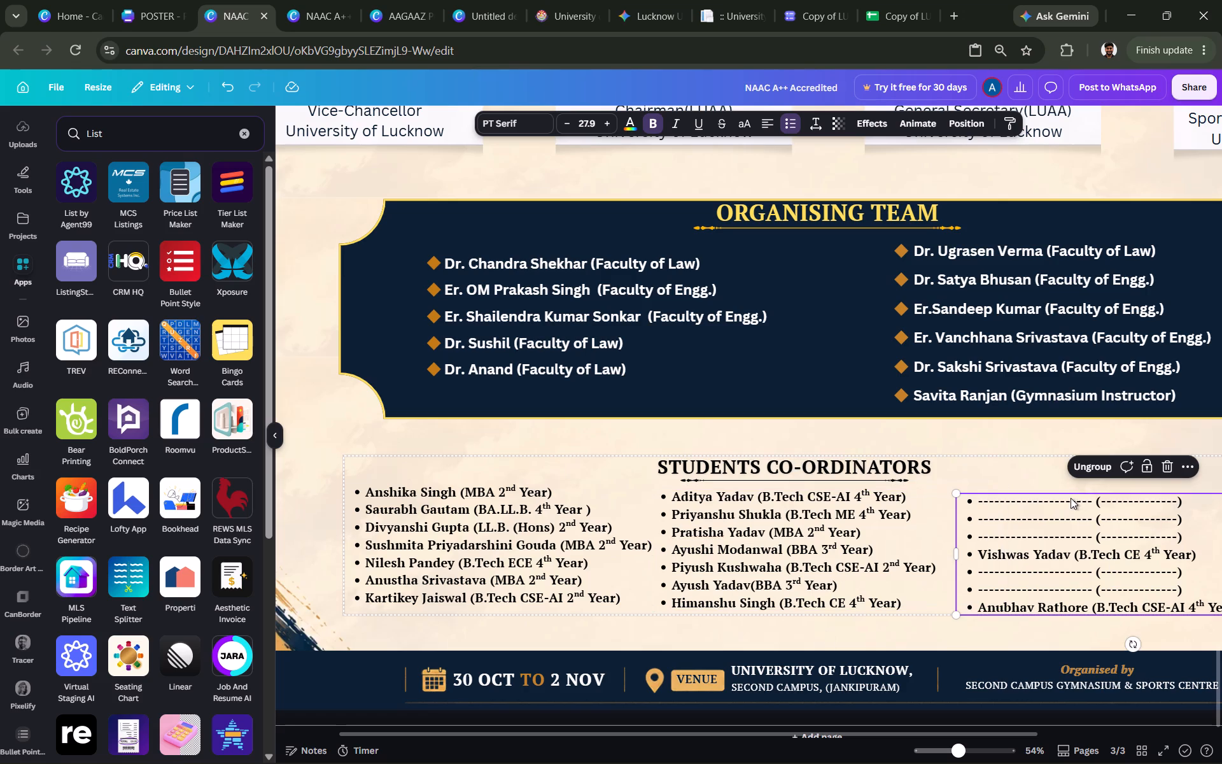
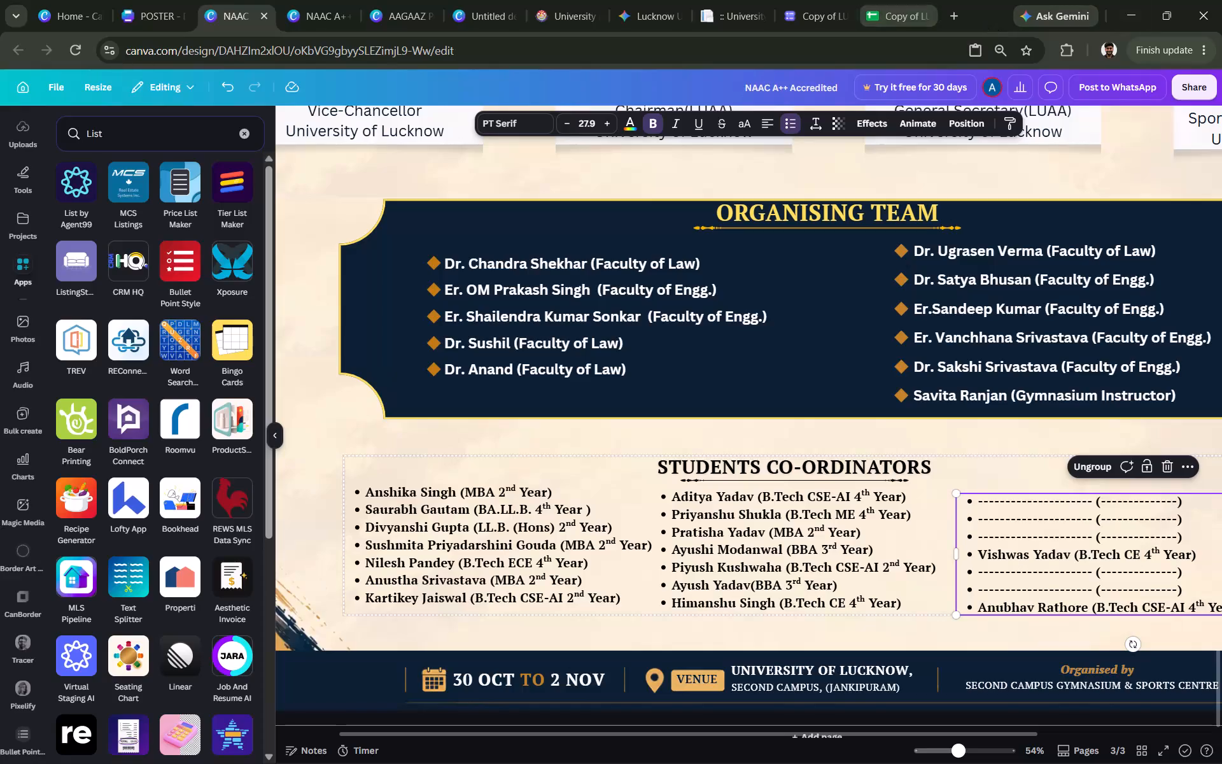
# Open the first Students Co-ordinators column for text editing at the end of its fifth entry, the B.Tech ECE student.
pyautogui.click(365, 561)
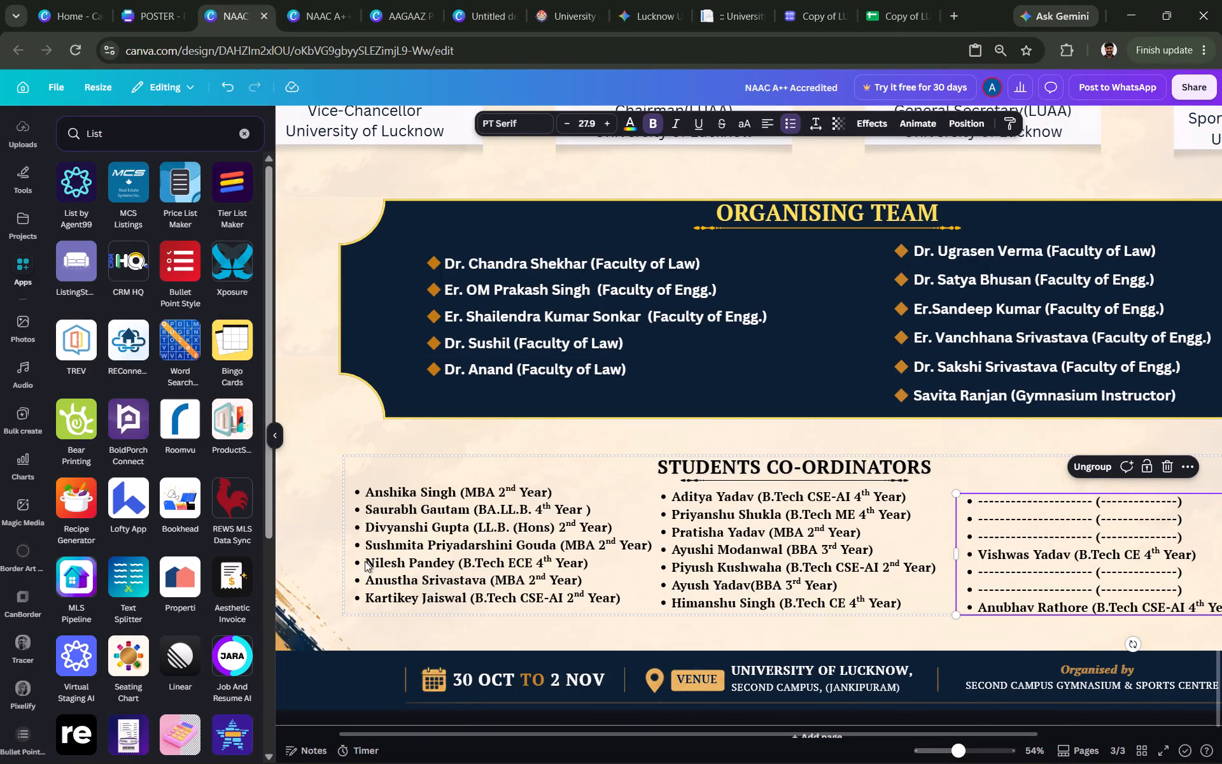
pyautogui.click(369, 561)
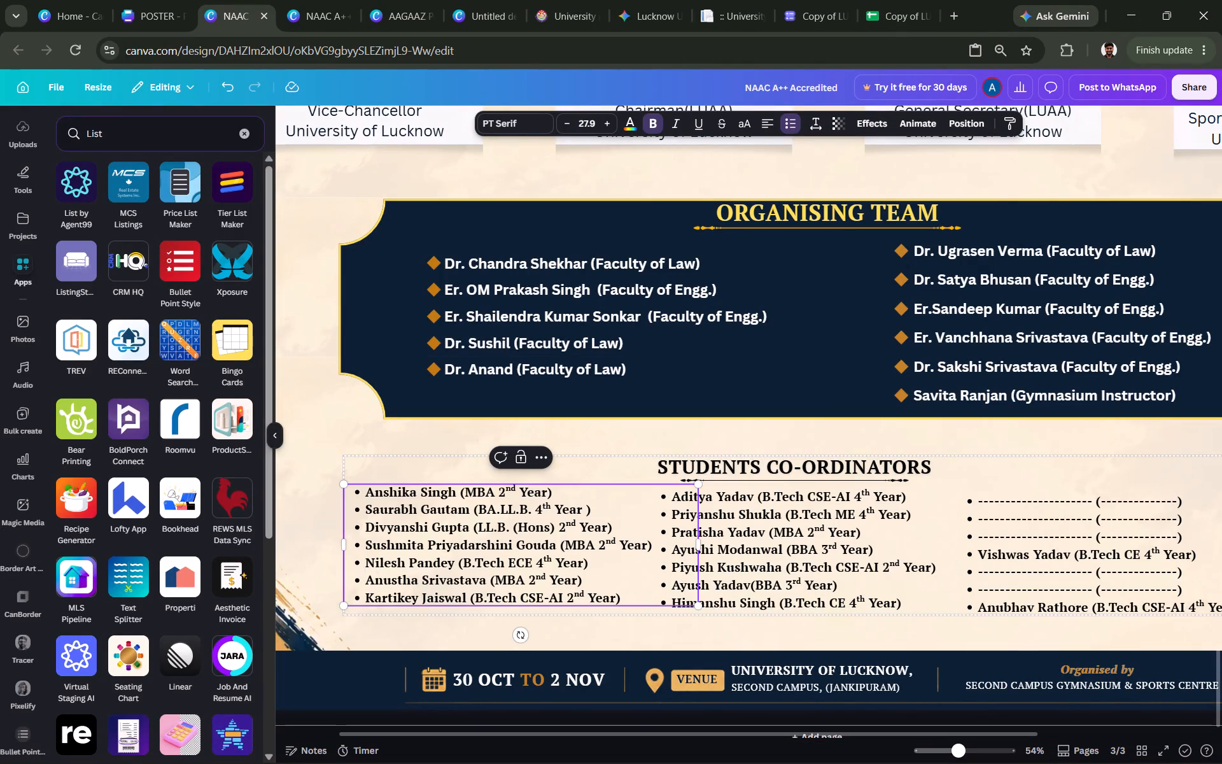
pyautogui.moveTo(373, 564); pyautogui.dragTo(540, 557)
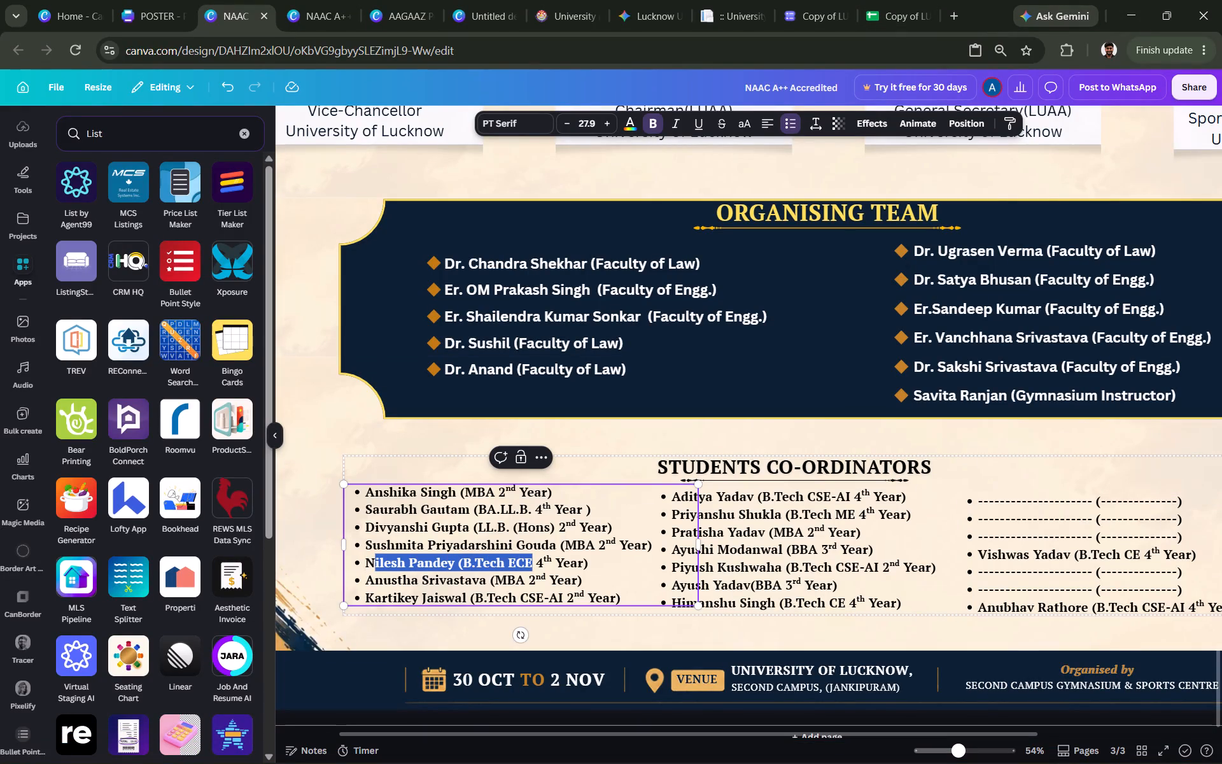
pyautogui.click(593, 558)
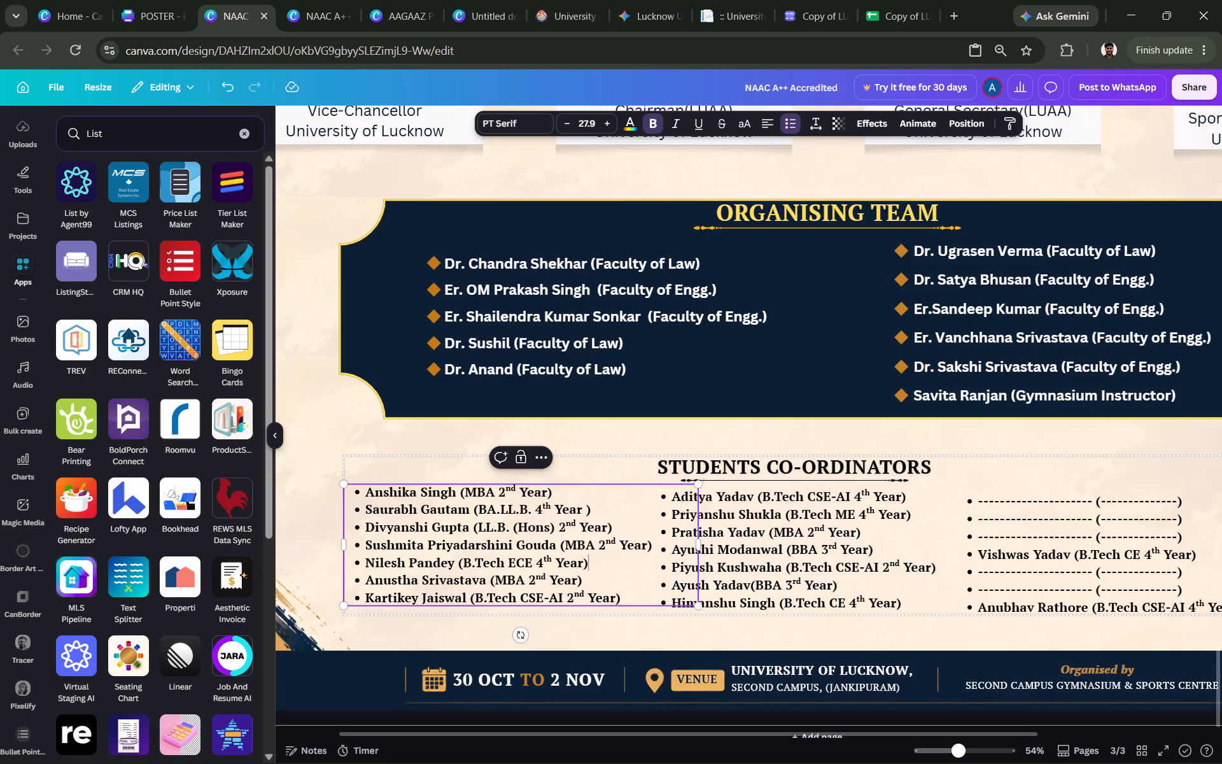
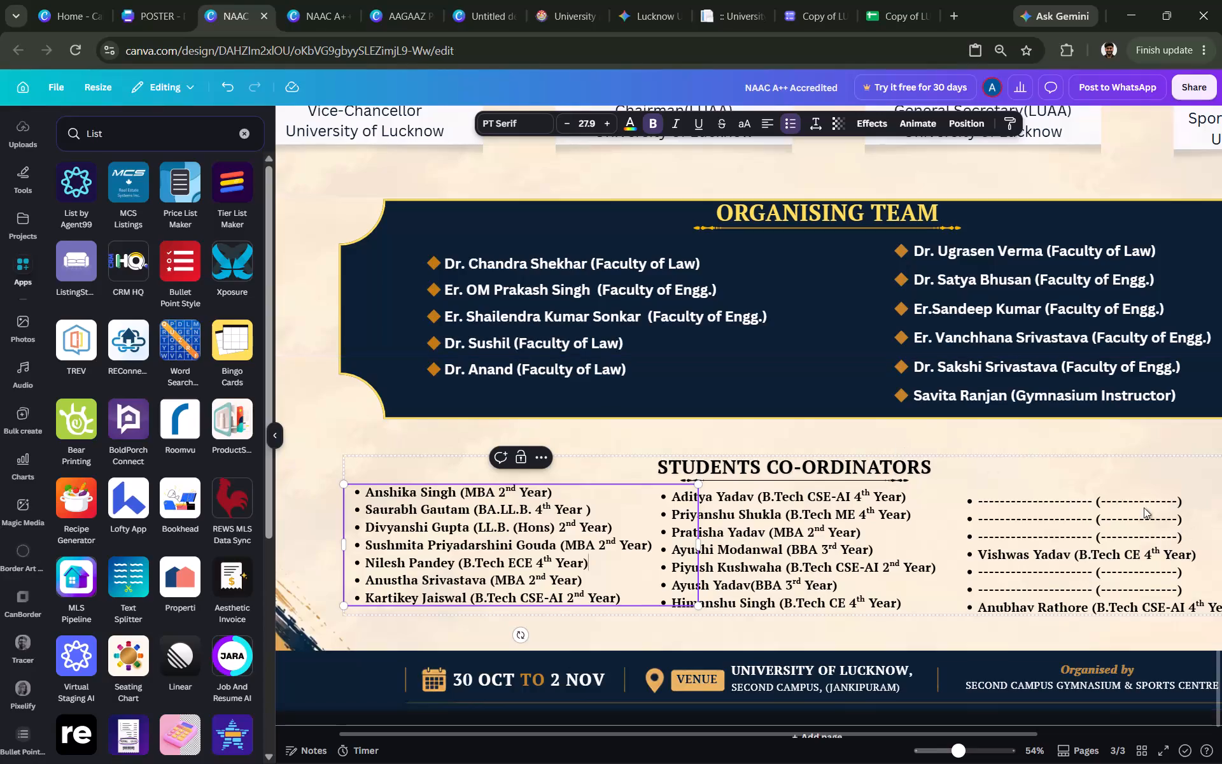
# Replace the dashed name placeholder in the first entry of the Students Co-ordinators' third column with the student's full name.
pyautogui.doubleClick(1092, 503)
pyautogui.click(1092, 503)
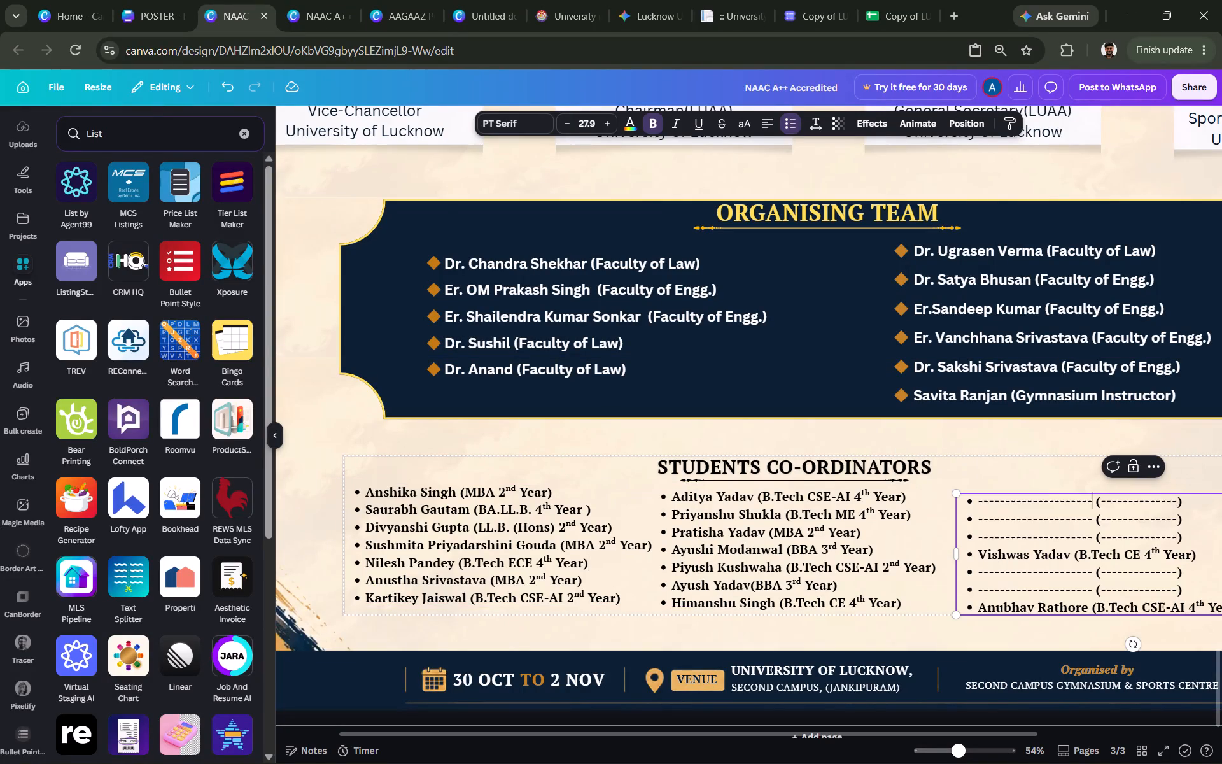
pyautogui.press('BackSpace')
pyautogui.press('BackSpace')
pyautogui.press('BackSpace')
pyautogui.press('BackSpace')
pyautogui.press('BackSpace')
pyautogui.press('BackSpace')
pyautogui.press('BackSpace')
pyautogui.press('BackSpace')
pyautogui.press('BackSpace')
pyautogui.press('BackSpace')
pyautogui.press('BackSpace')
pyautogui.press('BackSpace')
pyautogui.press('BackSpace')
pyautogui.press('BackSpace')
pyautogui.press('BackSpace')
pyautogui.press('BackSpace')
pyautogui.press('BackSpace')
pyautogui.press('BackSpace')
pyautogui.press('BackSpace')
pyautogui.press('BackSpace')
pyautogui.press('BackSpace')
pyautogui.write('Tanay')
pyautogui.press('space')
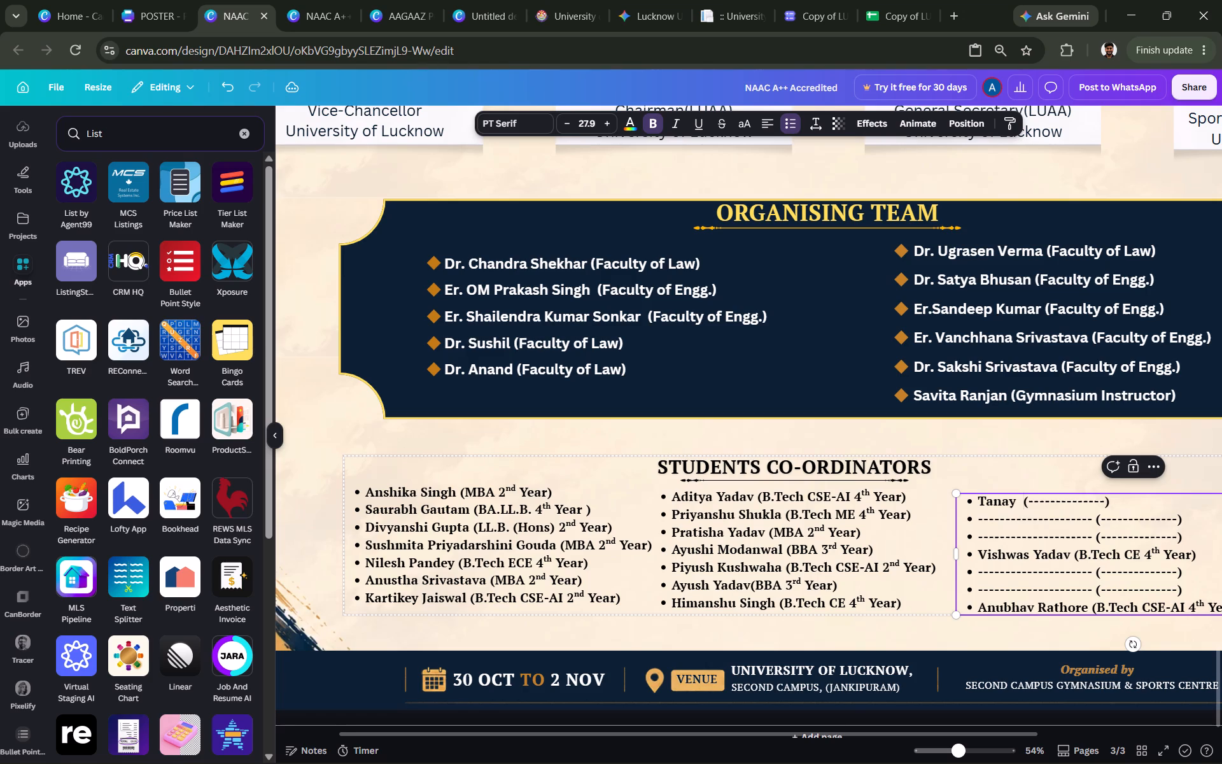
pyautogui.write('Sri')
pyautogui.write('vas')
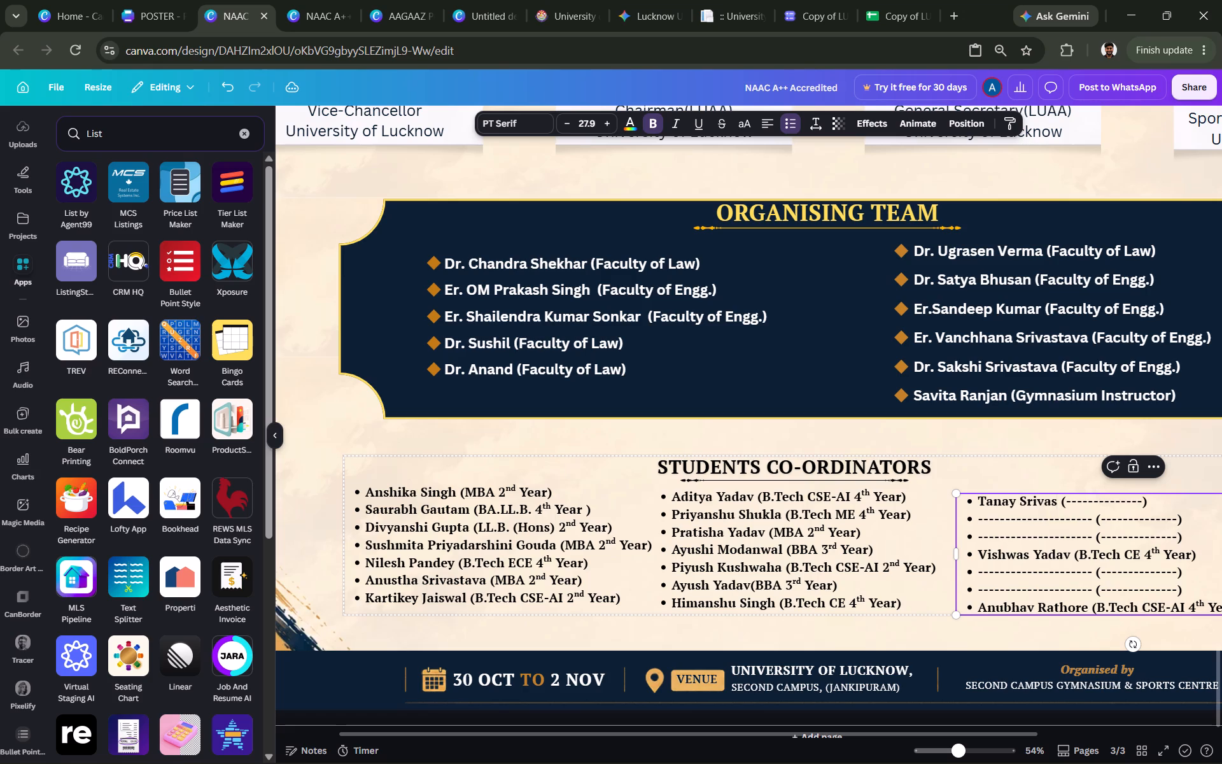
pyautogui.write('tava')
# Clear the dashes inside the brackets of the third column's first entry, keeping the brackets.
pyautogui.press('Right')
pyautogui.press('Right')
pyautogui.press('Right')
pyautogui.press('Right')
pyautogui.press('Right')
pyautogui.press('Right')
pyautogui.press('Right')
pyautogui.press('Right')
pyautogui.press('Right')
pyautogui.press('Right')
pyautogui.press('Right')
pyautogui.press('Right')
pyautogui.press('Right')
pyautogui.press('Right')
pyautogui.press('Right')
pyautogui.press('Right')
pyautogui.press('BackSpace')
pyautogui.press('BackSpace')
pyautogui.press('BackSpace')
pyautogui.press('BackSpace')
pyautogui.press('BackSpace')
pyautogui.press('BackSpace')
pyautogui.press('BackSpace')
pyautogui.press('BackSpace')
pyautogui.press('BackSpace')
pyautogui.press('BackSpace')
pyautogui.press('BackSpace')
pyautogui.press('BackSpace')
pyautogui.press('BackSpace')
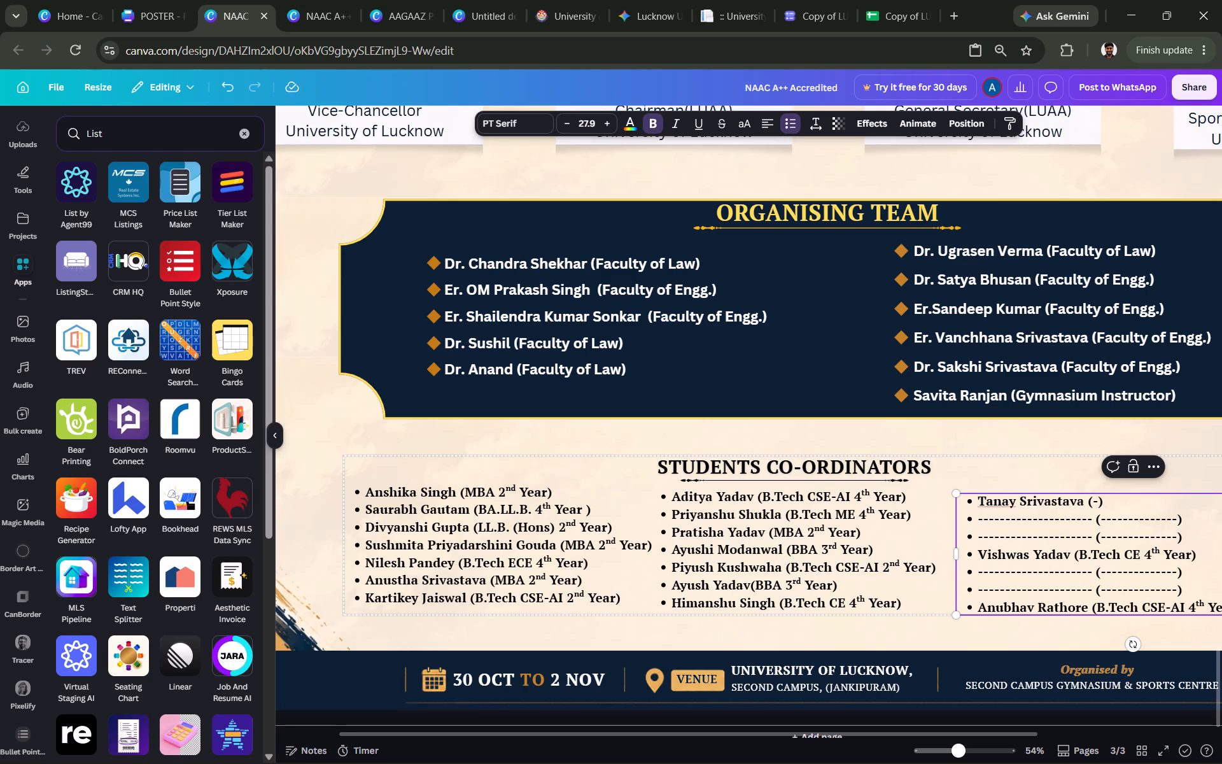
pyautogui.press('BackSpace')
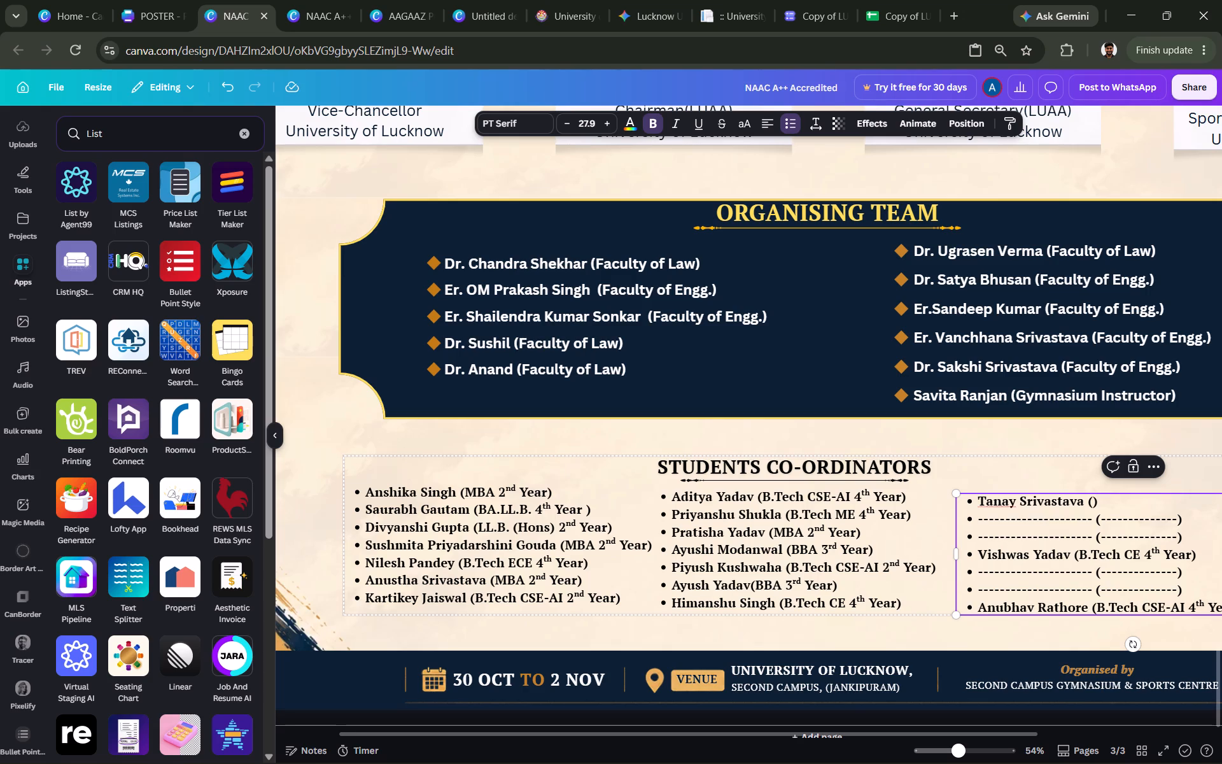
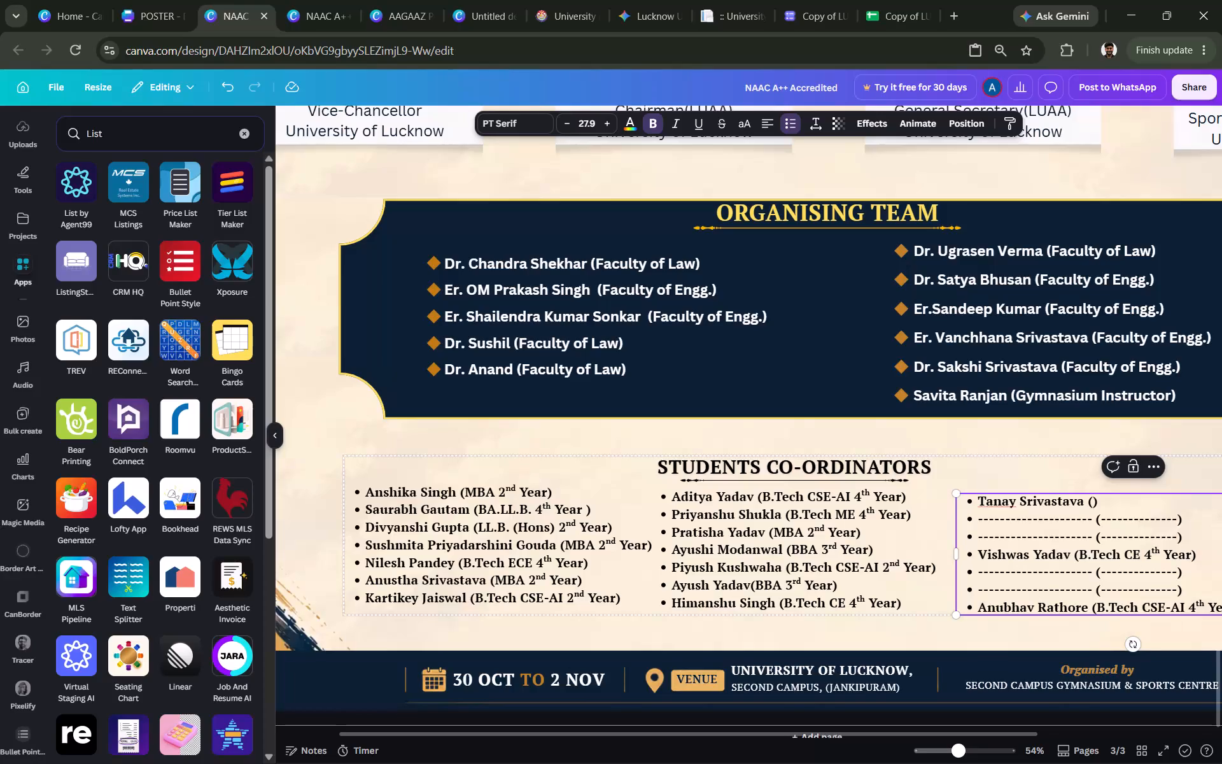
# Enter B.Sc. Yoga 3rd Year inside the brackets of the third column's first student co-ordinator entry.
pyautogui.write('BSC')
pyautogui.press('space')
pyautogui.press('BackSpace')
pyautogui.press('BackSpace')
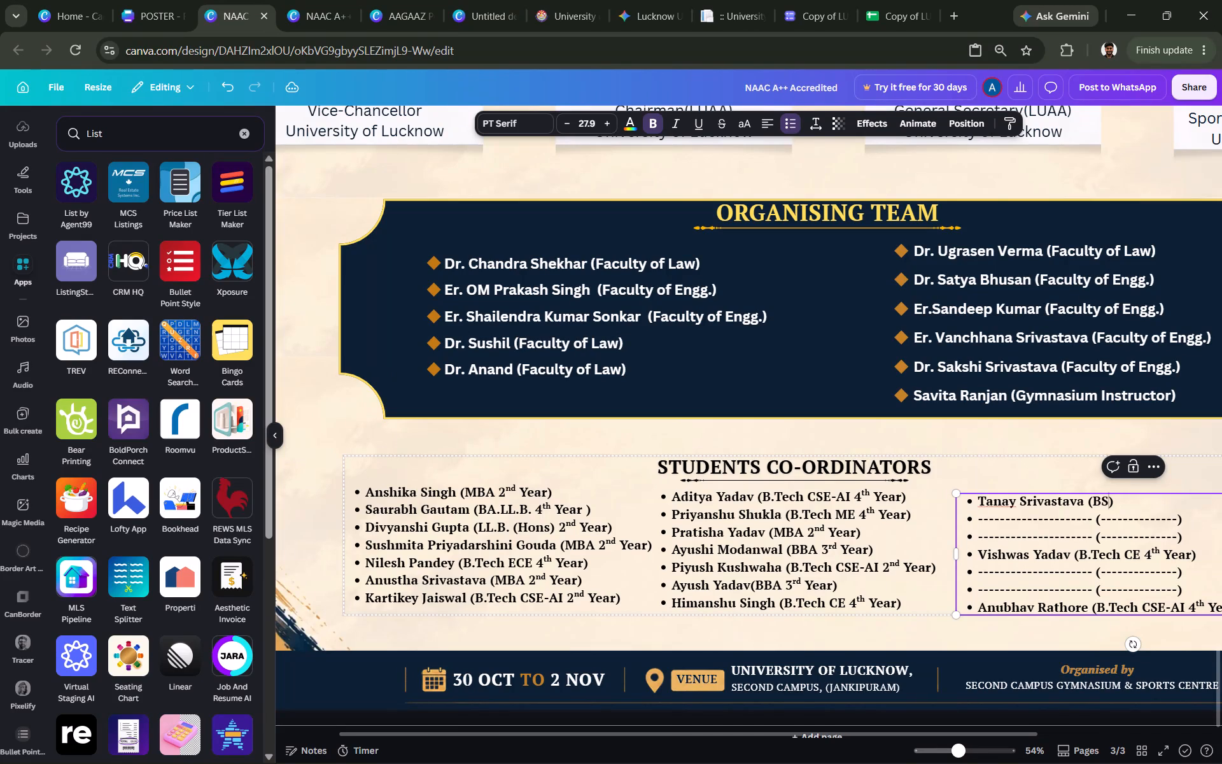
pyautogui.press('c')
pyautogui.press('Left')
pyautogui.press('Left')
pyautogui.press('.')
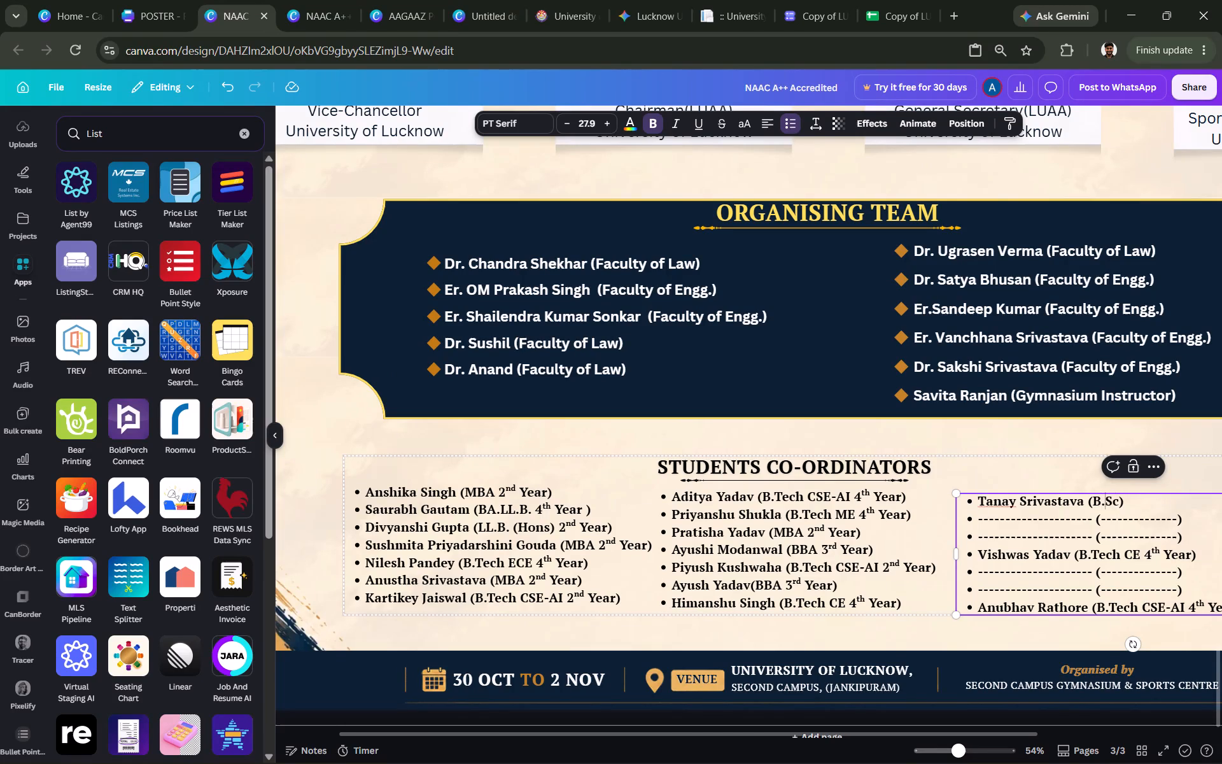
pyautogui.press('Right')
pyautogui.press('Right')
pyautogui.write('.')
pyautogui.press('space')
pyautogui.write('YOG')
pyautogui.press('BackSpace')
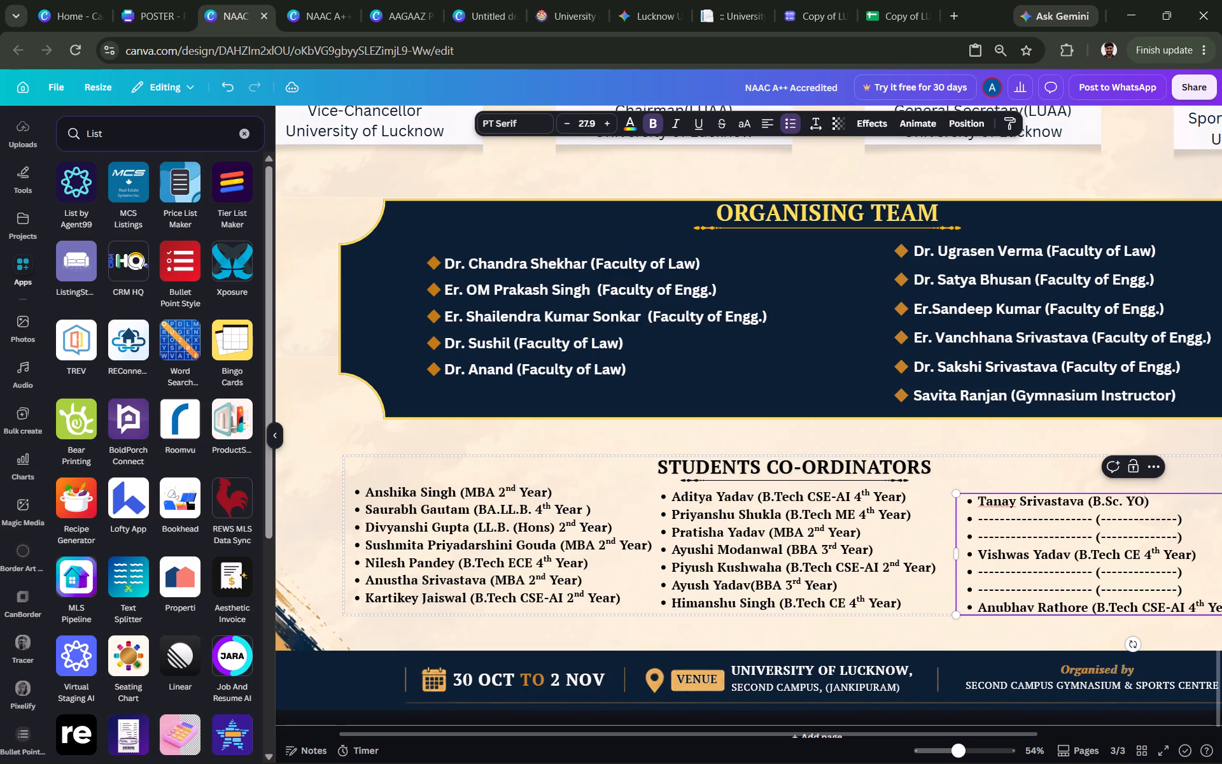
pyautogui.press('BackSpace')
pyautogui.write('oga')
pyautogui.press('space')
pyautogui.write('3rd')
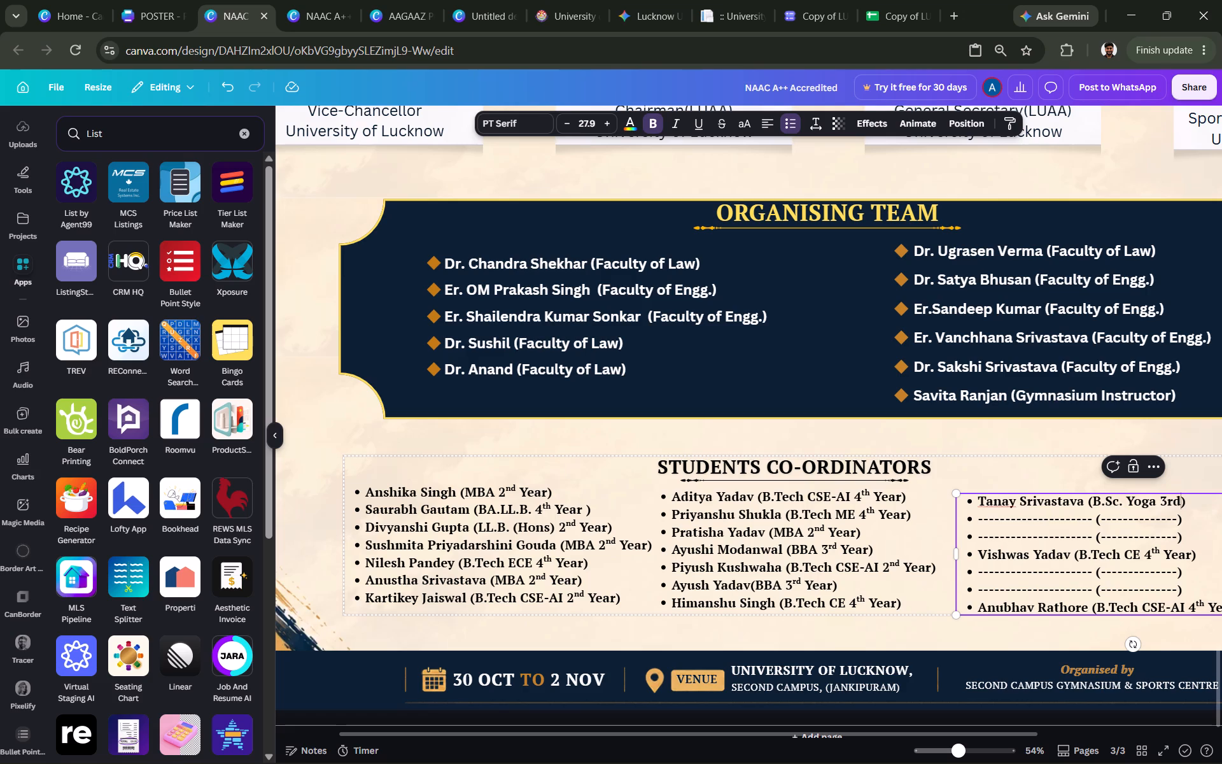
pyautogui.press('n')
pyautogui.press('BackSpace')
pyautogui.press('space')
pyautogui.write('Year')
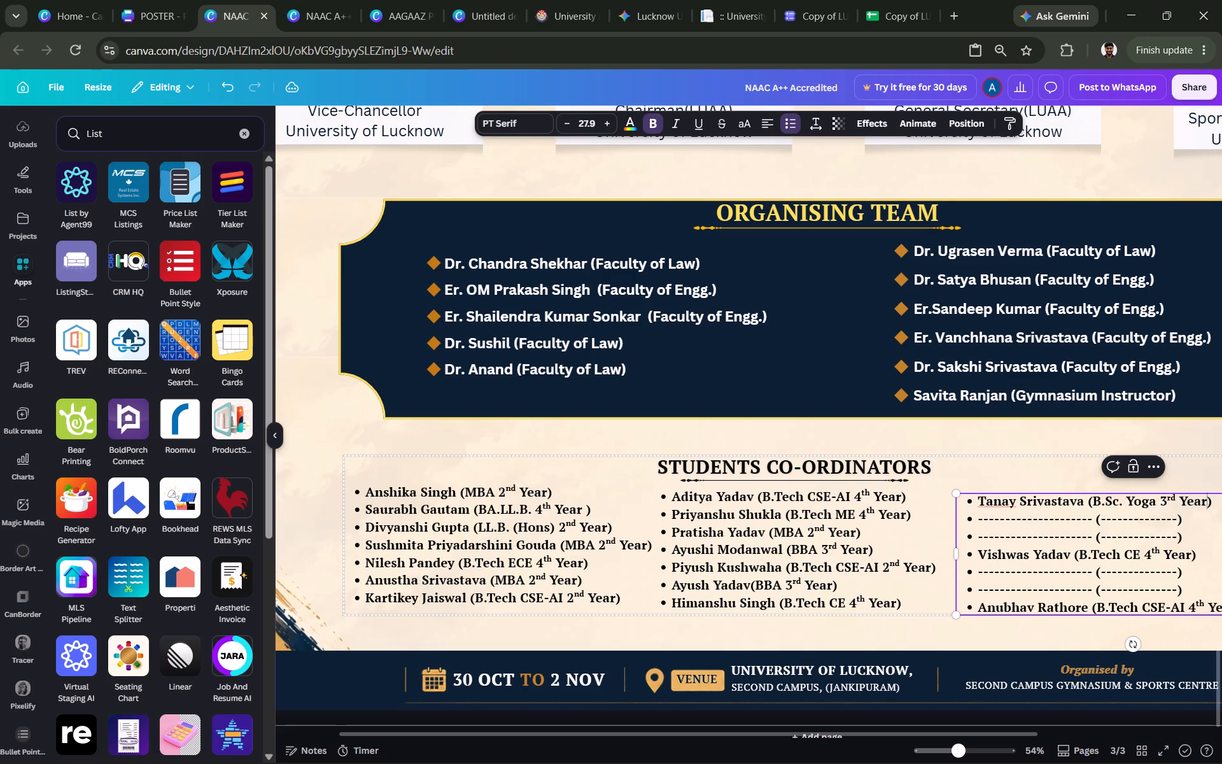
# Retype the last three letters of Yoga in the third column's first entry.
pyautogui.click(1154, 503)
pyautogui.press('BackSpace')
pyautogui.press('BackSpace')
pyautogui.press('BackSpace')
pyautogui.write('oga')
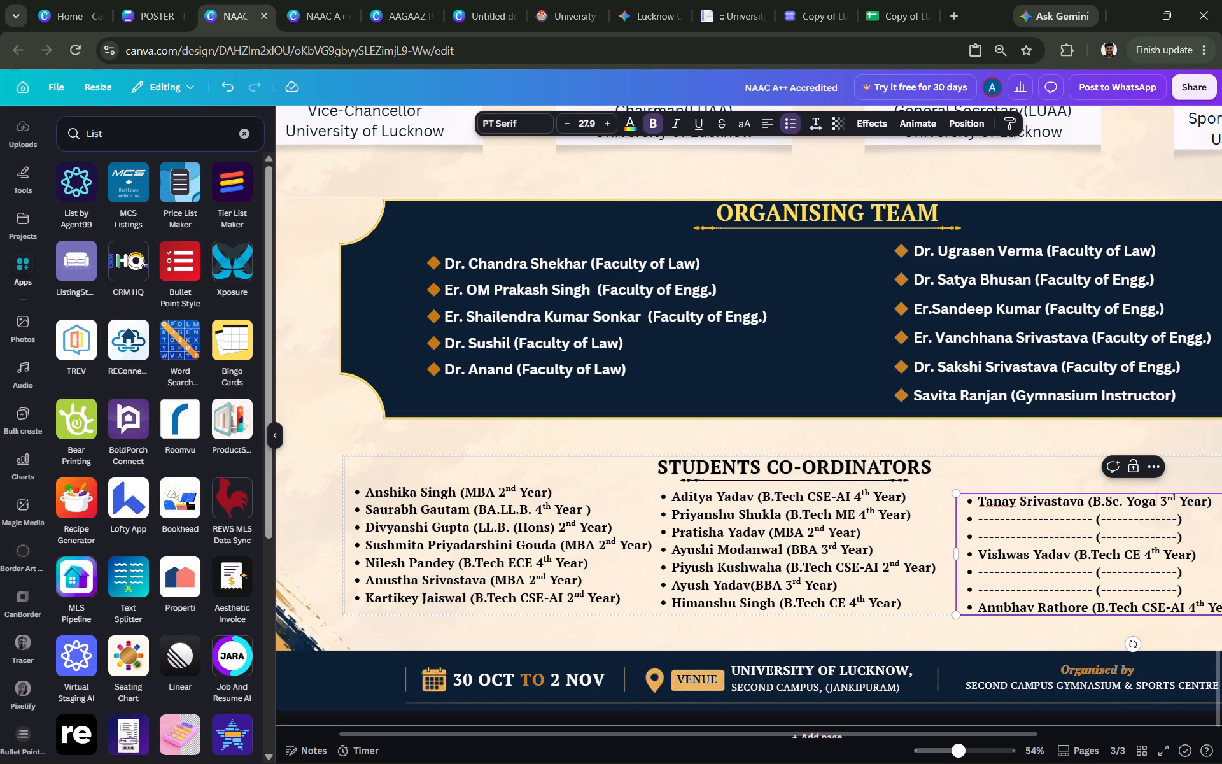
# Replace the dashed name placeholder in the third column's second entry with the student's first name.
pyautogui.click(1090, 517)
pyautogui.moveTo(1090, 517); pyautogui.dragTo(980, 524)
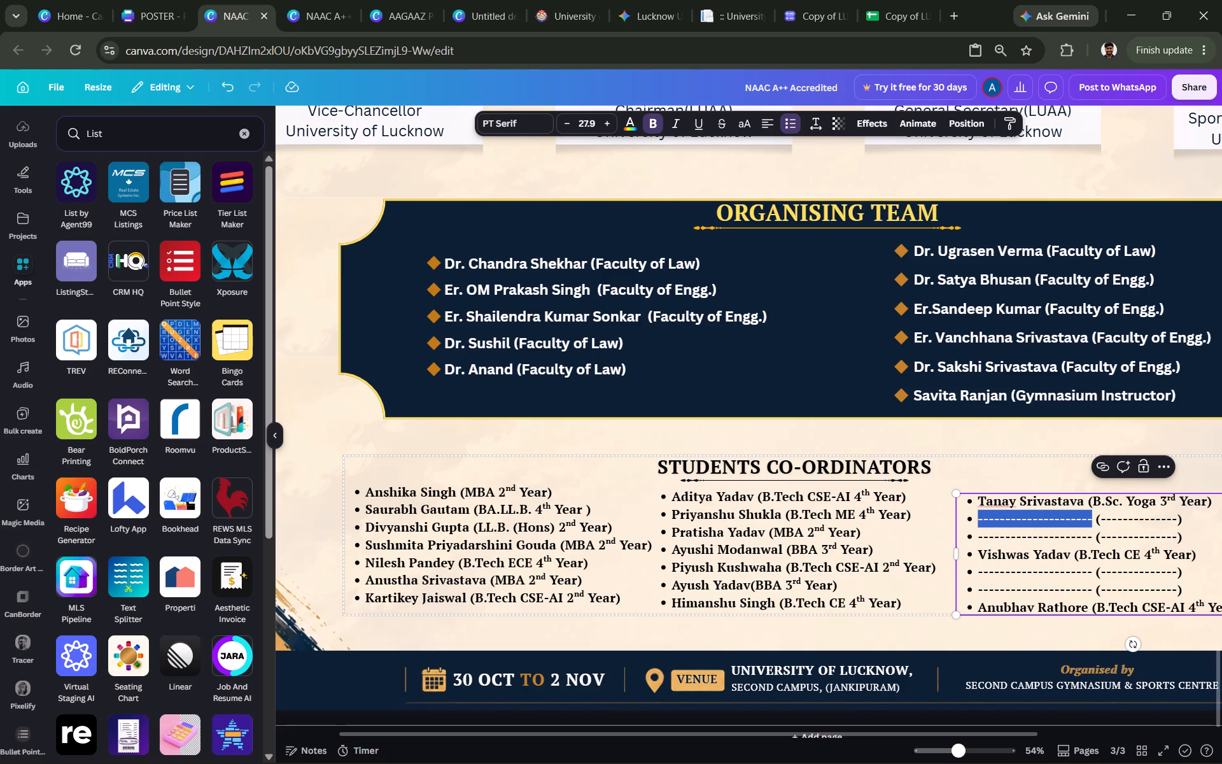
pyautogui.press('BackSpace')
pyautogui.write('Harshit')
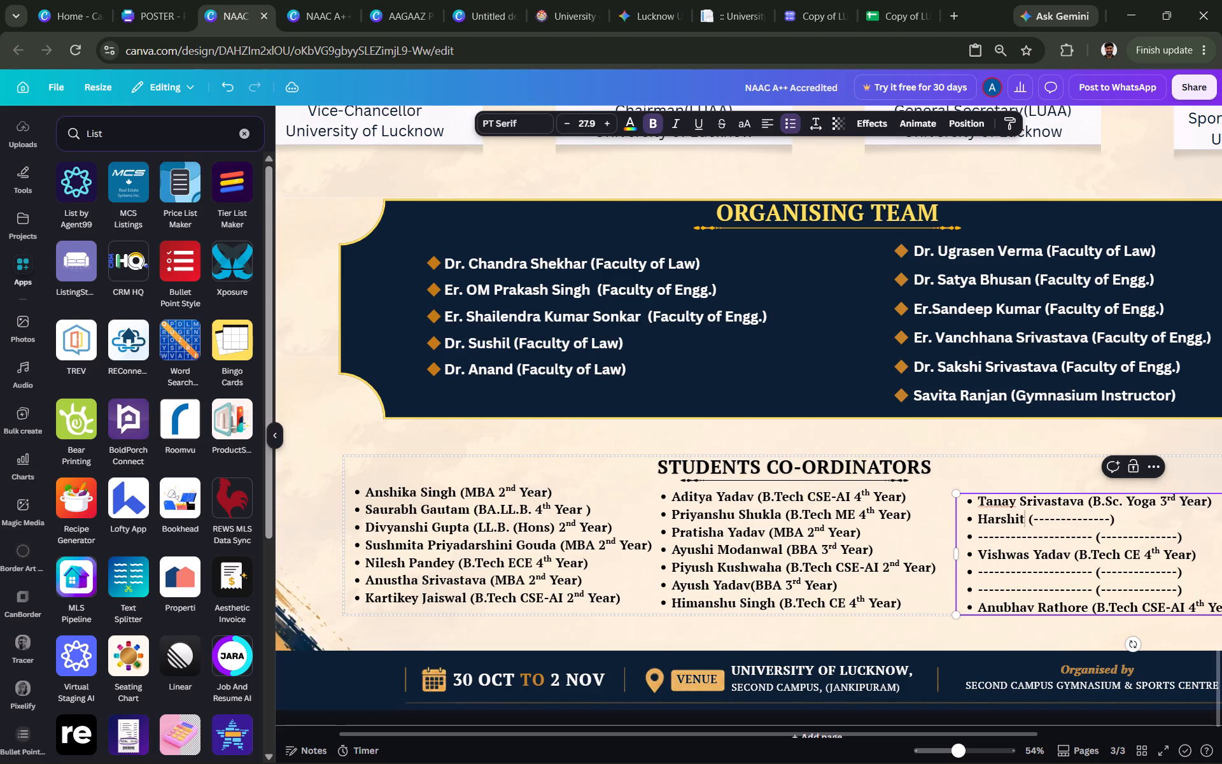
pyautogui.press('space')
# Change the degree in the third column's first entry to BA, keeping Yoga 3rd Year.
pyautogui.click(1120, 504)
pyautogui.press('Right')
pyautogui.press('BackSpace')
pyautogui.press('BackSpace')
pyautogui.press('BackSpace')
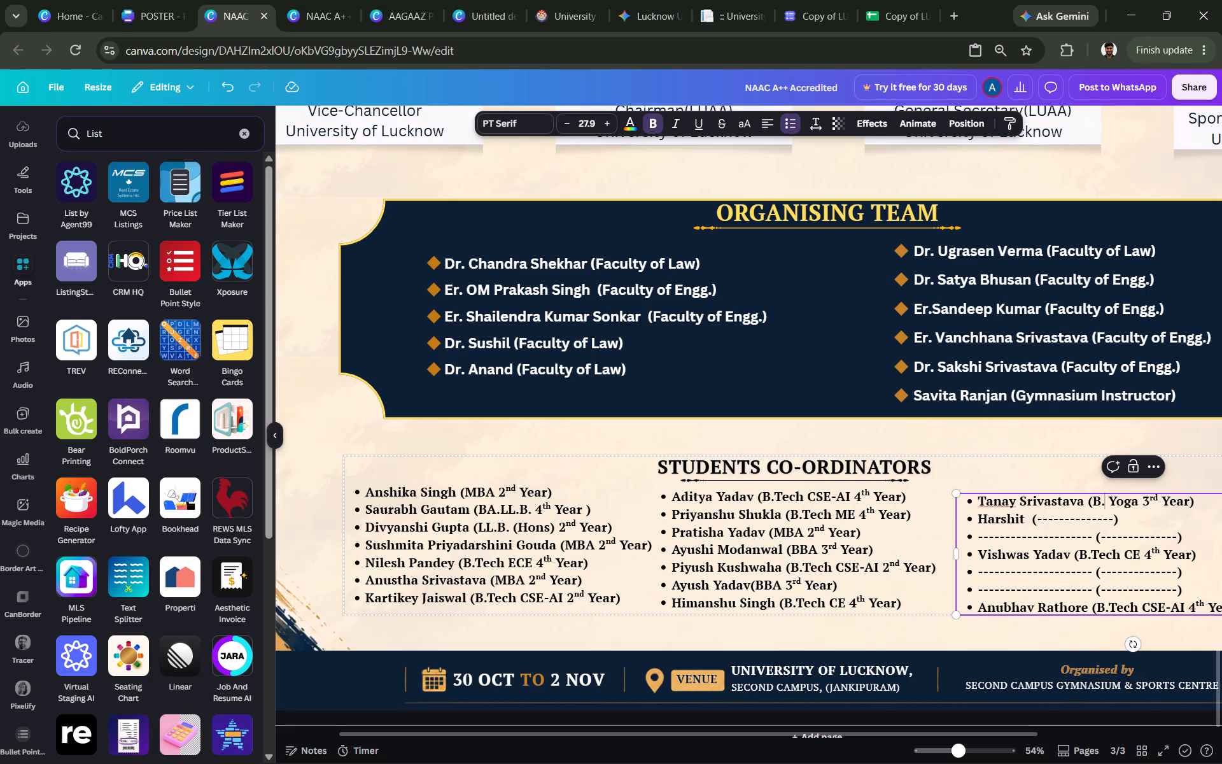
pyautogui.press('BackSpace')
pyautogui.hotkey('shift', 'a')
# Add the student's surname after the first name in the third column's second entry.
pyautogui.doubleClick(1026, 522)
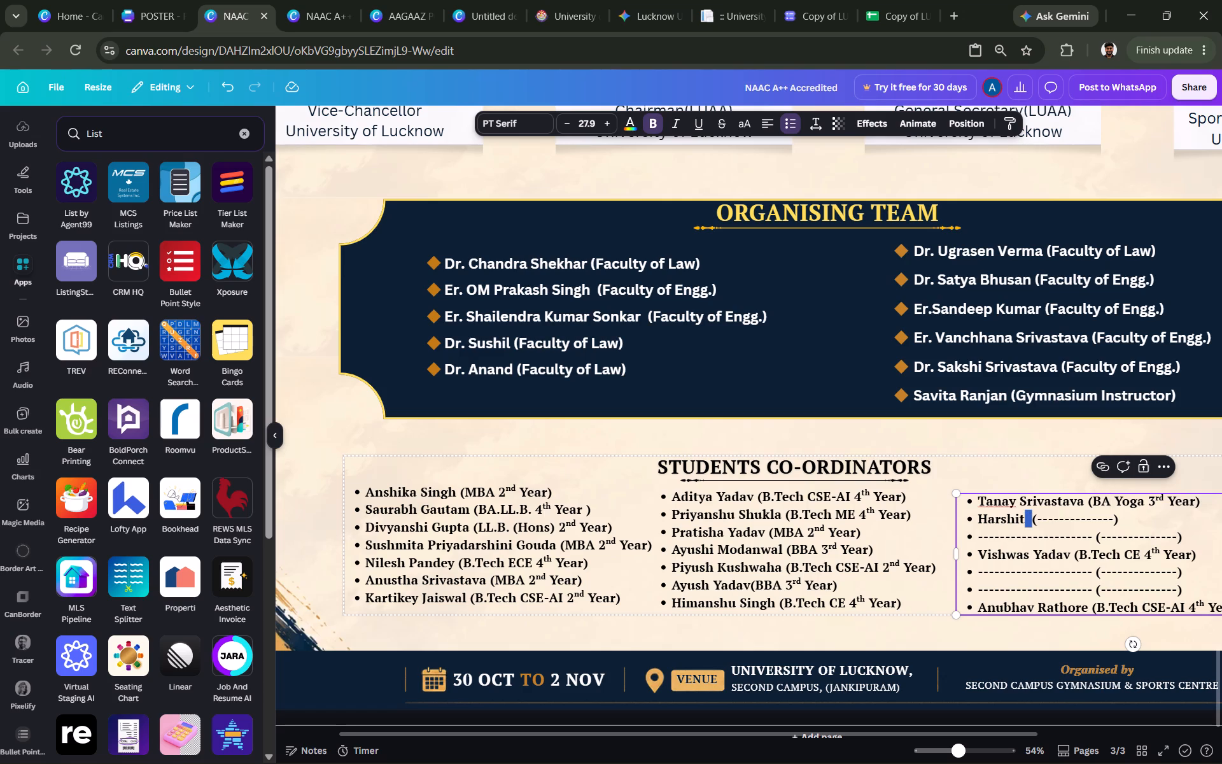
pyautogui.click(1026, 522)
pyautogui.press('Right')
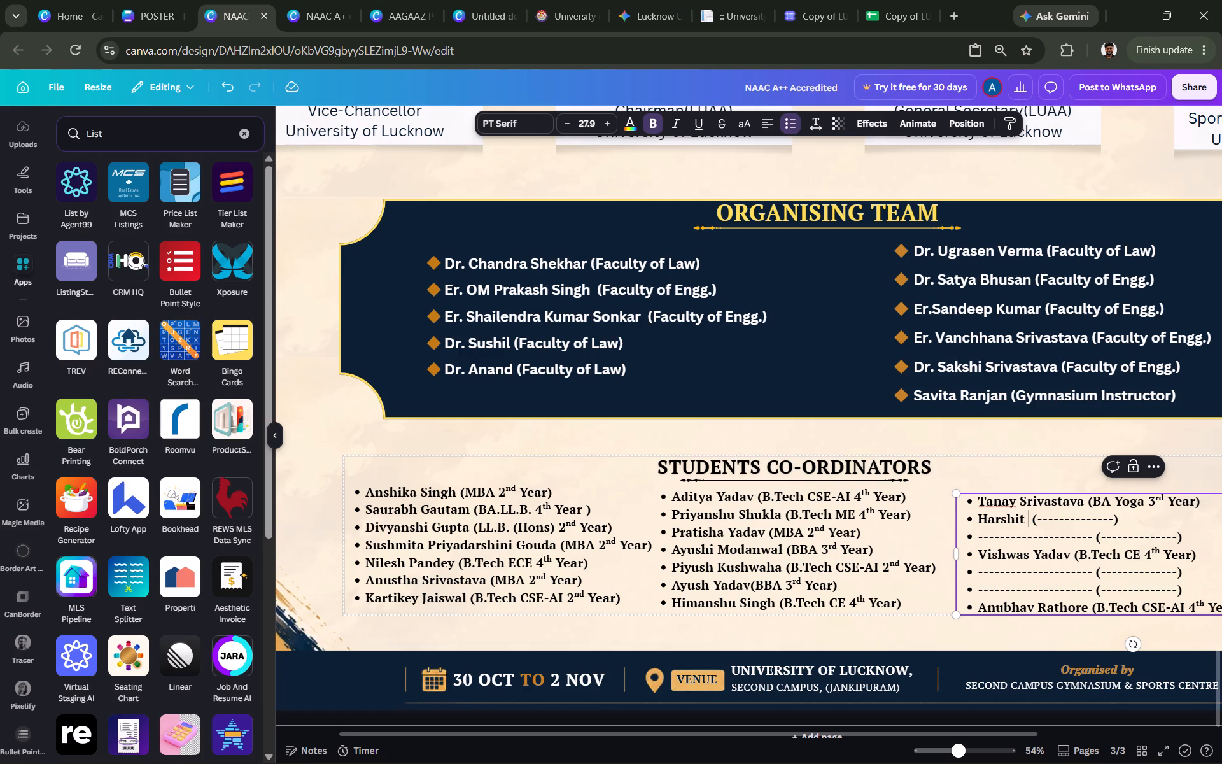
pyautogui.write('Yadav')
# Insert the abbreviation Kr. between the first name and surname in the third column's second entry.
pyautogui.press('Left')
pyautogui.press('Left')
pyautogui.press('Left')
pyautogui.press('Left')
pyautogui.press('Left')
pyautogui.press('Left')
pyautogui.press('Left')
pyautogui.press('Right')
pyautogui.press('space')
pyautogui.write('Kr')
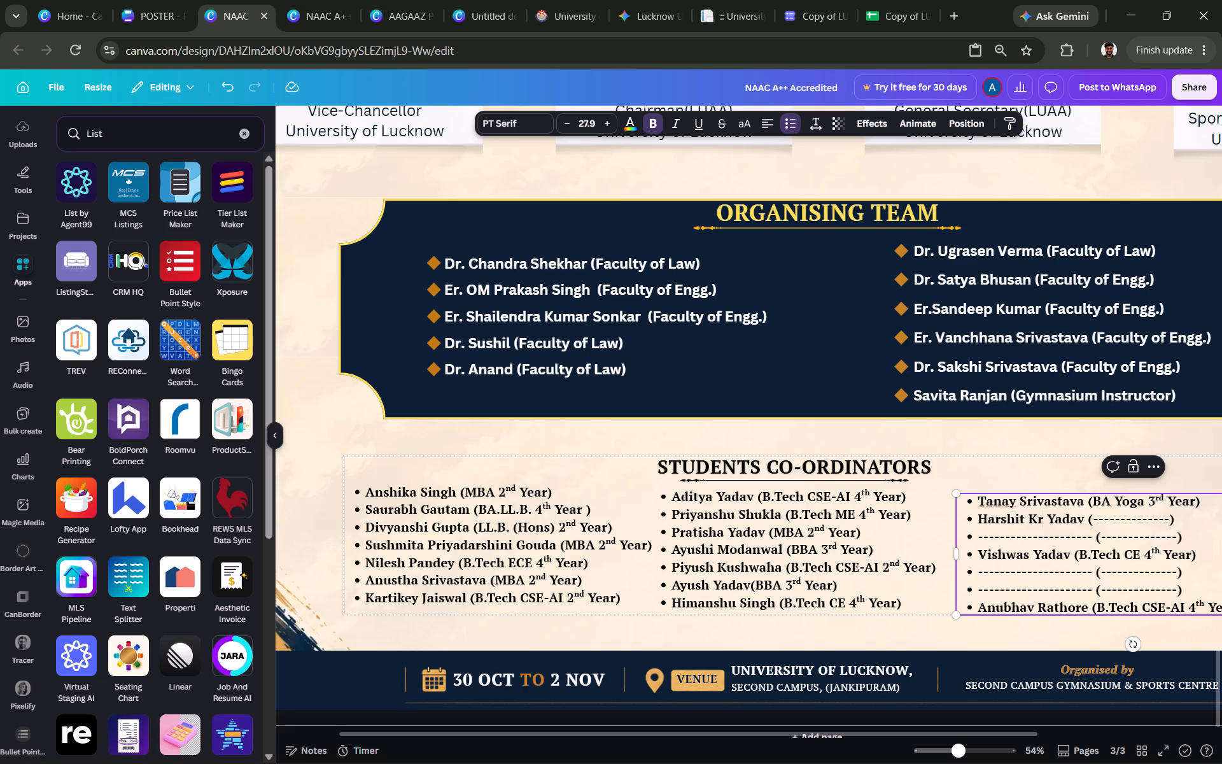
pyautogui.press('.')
# Clear the dashes inside the brackets of the third column's second entry, keeping the brackets.
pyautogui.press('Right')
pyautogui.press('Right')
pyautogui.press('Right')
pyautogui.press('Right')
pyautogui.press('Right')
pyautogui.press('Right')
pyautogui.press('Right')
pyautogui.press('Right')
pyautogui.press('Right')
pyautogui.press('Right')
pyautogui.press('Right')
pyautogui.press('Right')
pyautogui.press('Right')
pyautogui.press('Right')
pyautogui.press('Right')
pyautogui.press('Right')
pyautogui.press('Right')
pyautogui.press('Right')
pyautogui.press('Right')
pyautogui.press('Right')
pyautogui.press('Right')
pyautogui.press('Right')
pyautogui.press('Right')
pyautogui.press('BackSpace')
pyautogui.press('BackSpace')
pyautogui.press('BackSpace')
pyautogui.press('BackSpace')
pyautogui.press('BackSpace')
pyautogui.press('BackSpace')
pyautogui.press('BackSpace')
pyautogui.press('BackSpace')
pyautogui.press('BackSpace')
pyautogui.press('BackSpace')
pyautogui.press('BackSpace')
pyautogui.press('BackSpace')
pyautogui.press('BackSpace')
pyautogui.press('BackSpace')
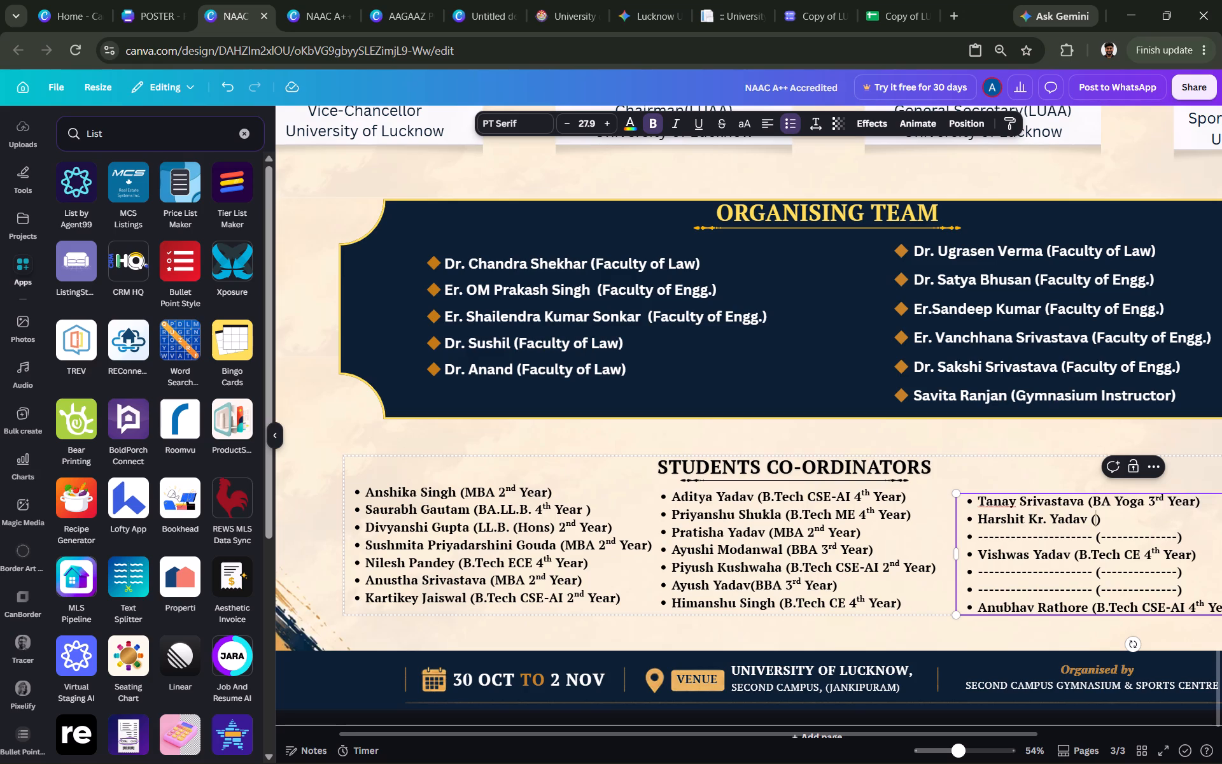
# Enter B.Sc. Yoga 3rd Year inside the brackets of the third column's second entry.
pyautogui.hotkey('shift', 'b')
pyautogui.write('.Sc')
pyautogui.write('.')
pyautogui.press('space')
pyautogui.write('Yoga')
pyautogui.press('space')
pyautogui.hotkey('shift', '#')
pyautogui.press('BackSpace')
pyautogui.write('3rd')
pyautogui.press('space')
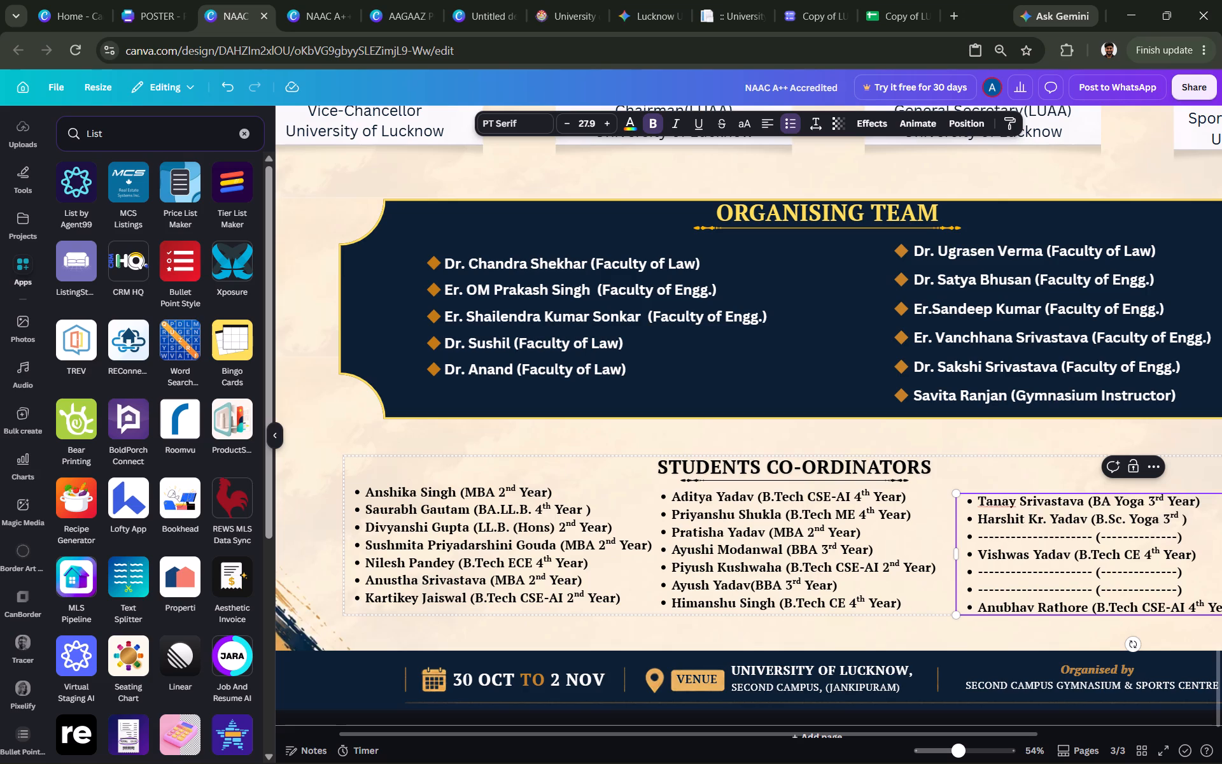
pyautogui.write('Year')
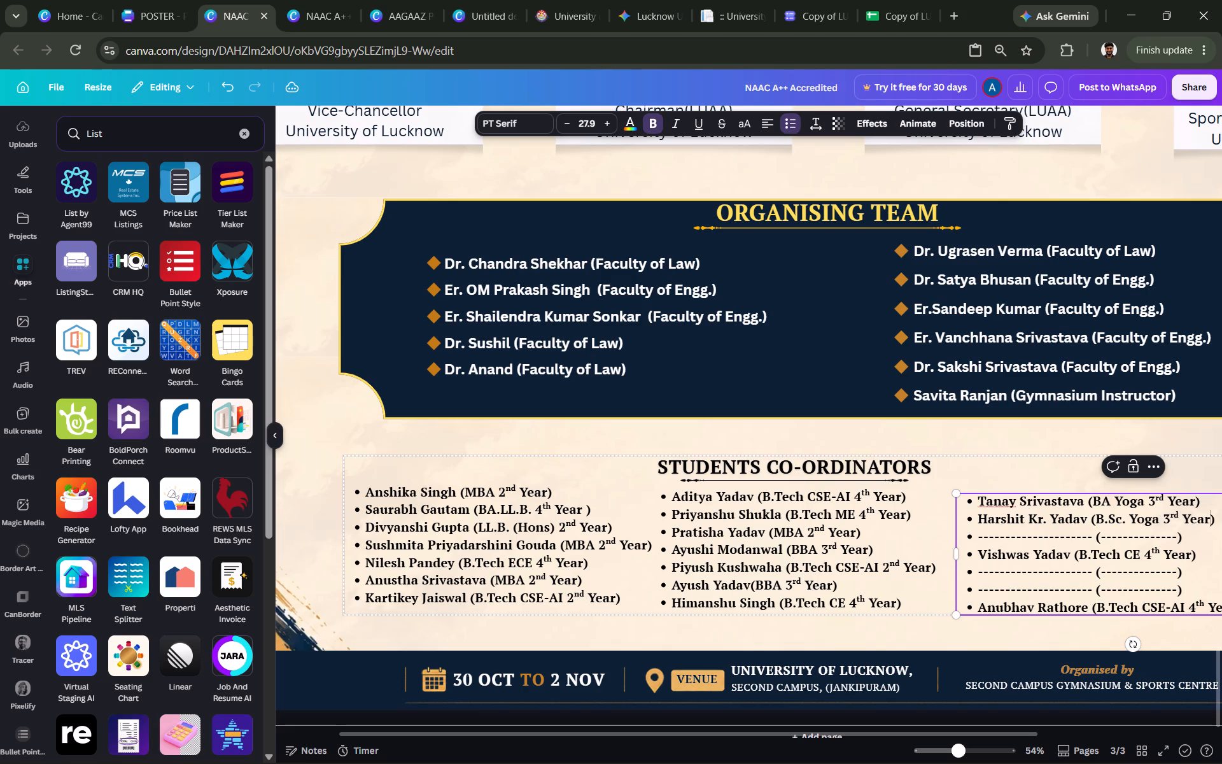
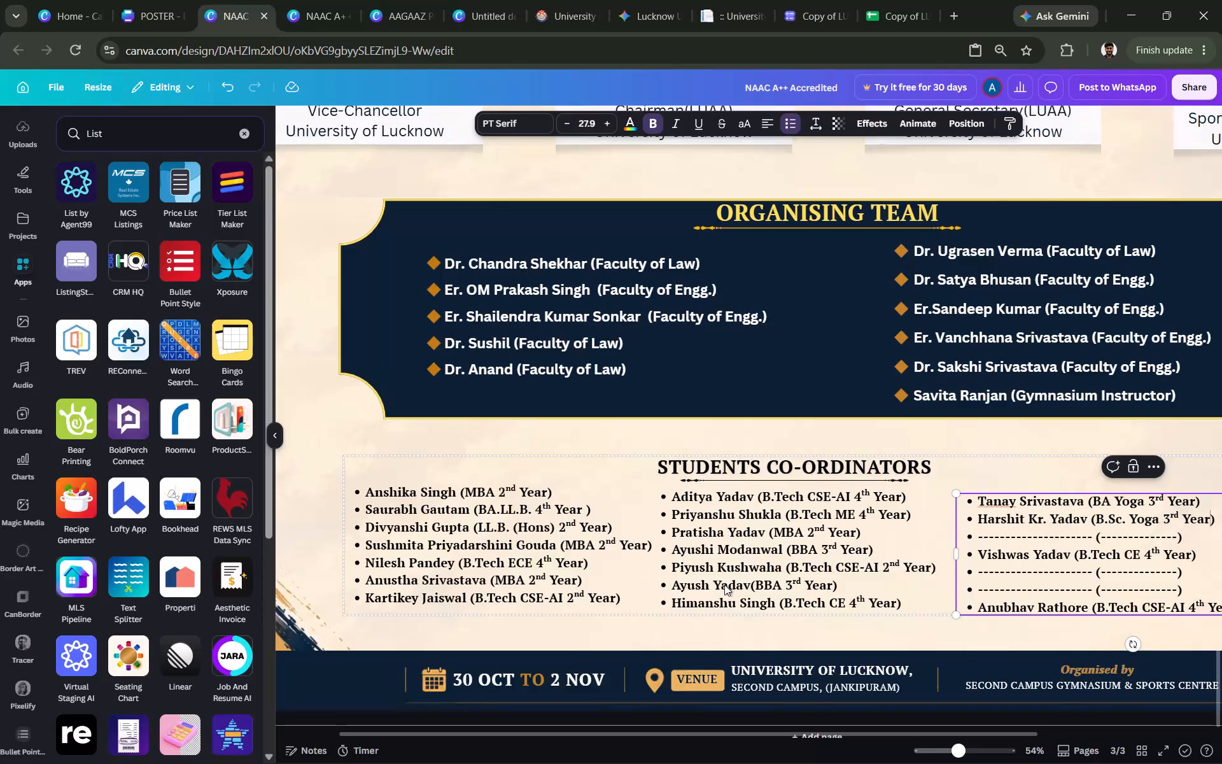
# Insert a space before the opening bracket of the second column's sixth entry, the BBA 3rd Year student.
pyautogui.doubleClick(753, 584)
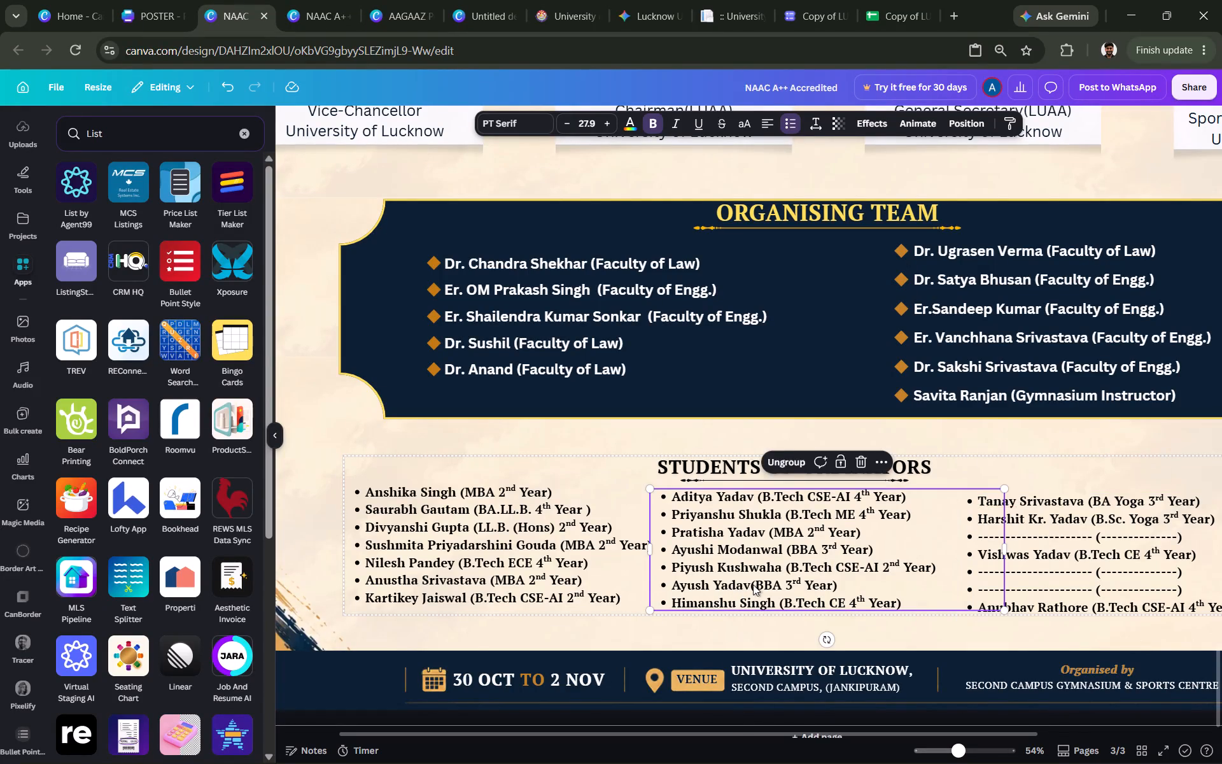
pyautogui.press('Left')
pyautogui.press('space')
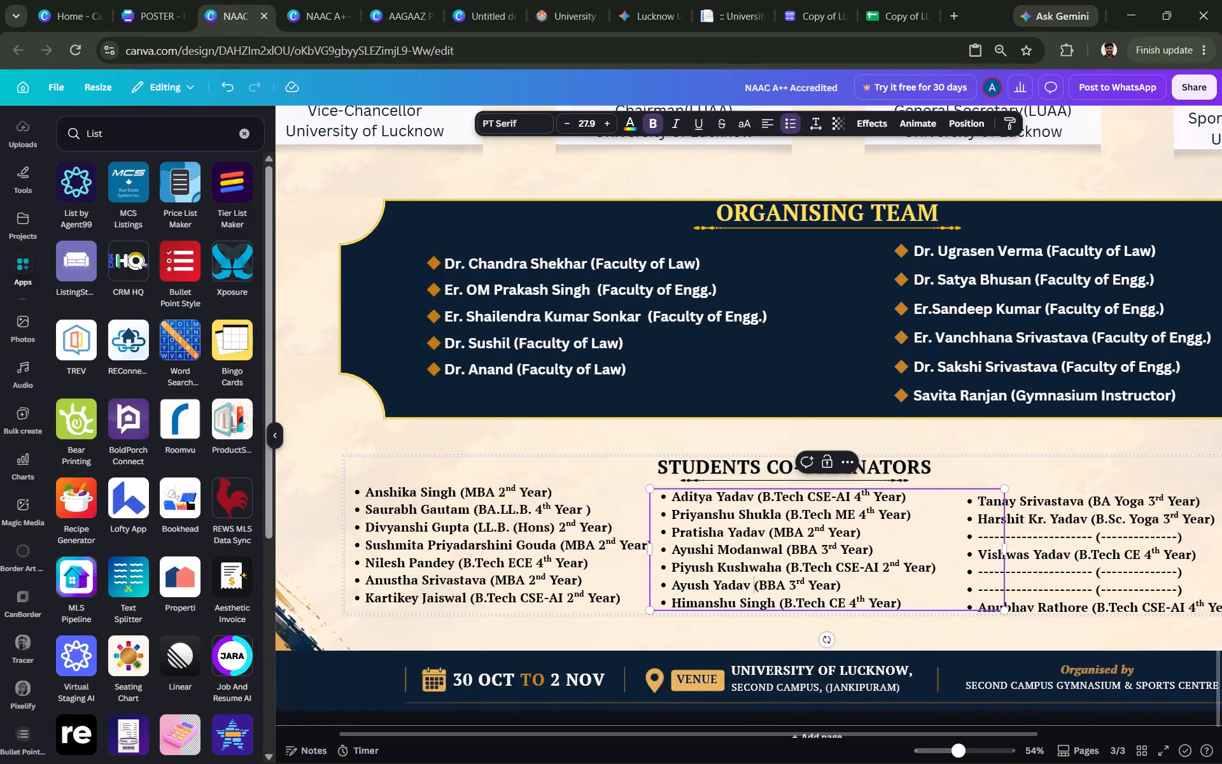
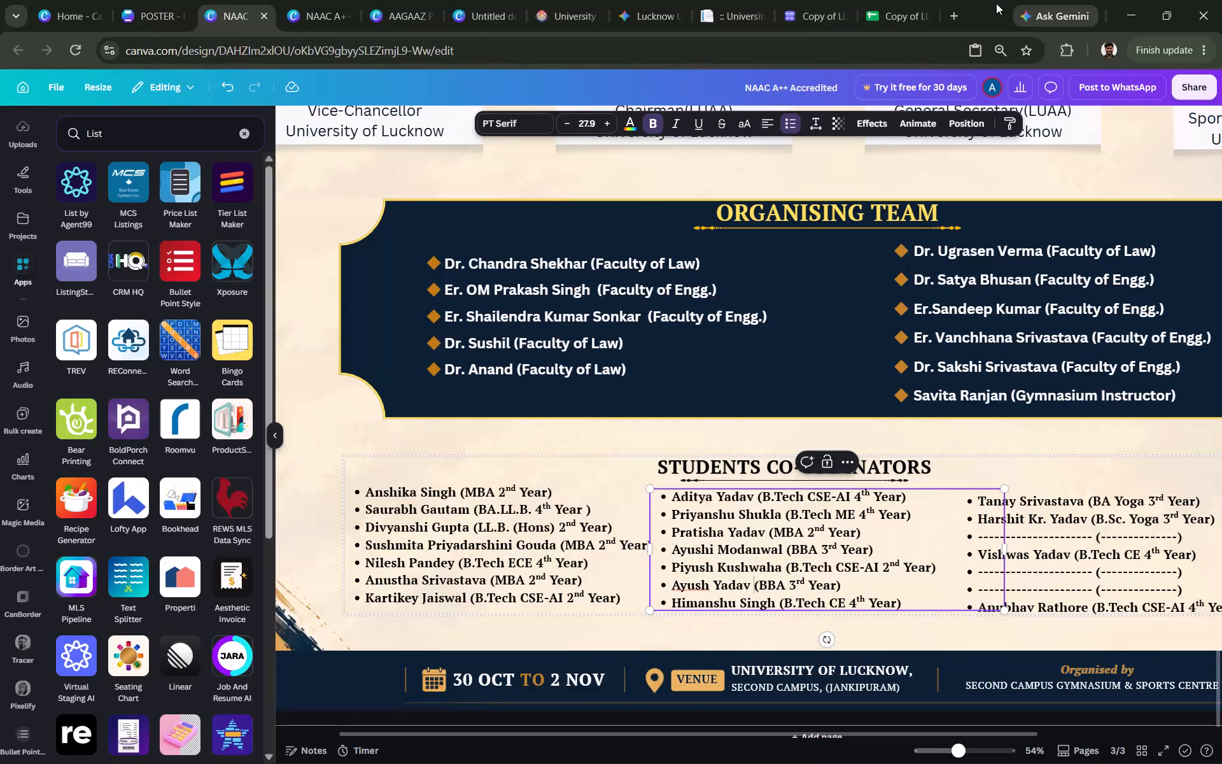
# Look up the spelling of "supervisor" in a new browser tab and copy the completed word.
pyautogui.click(949, 13)
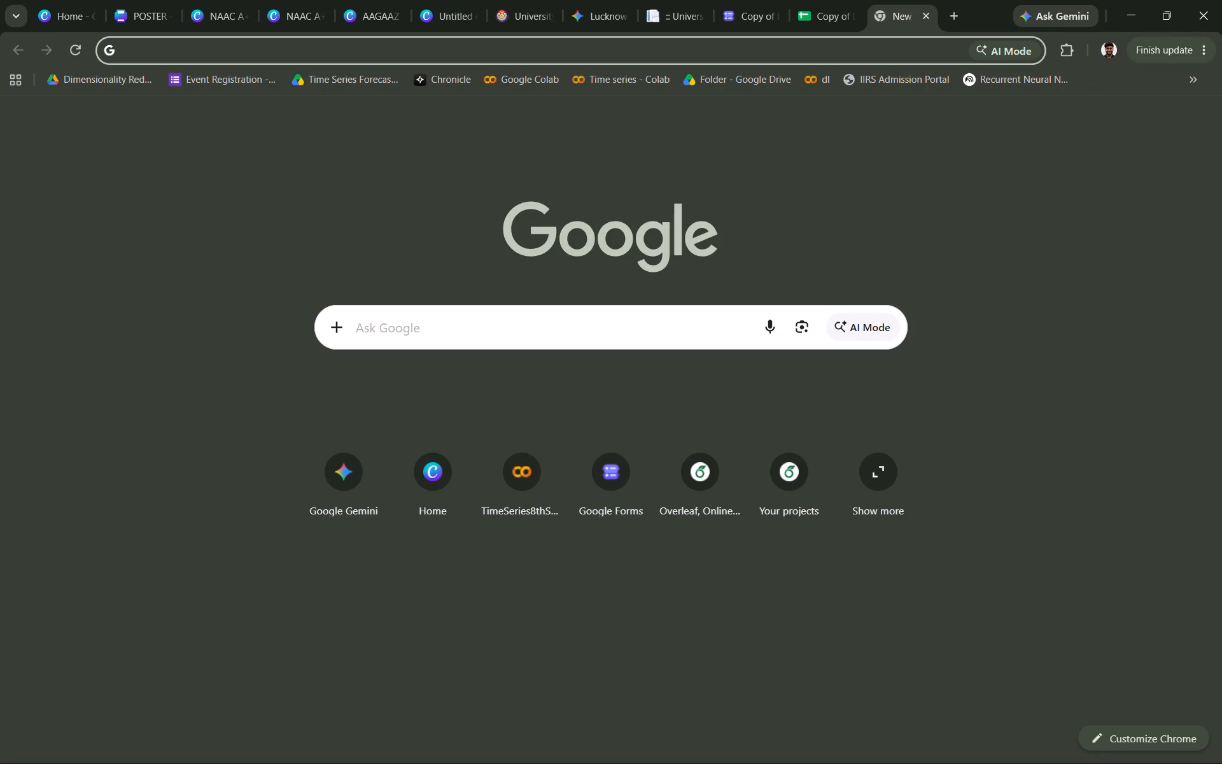
pyautogui.write('sup')
pyautogui.write('ervis')
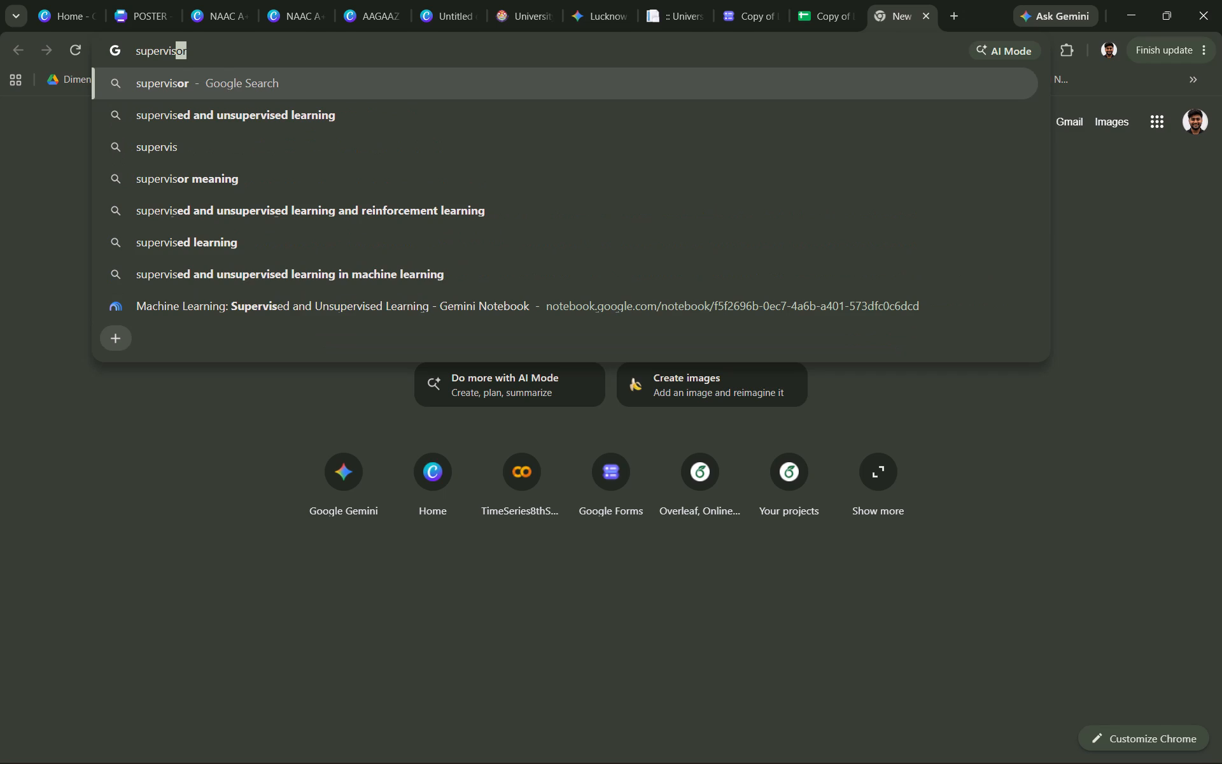
pyautogui.press('Right')
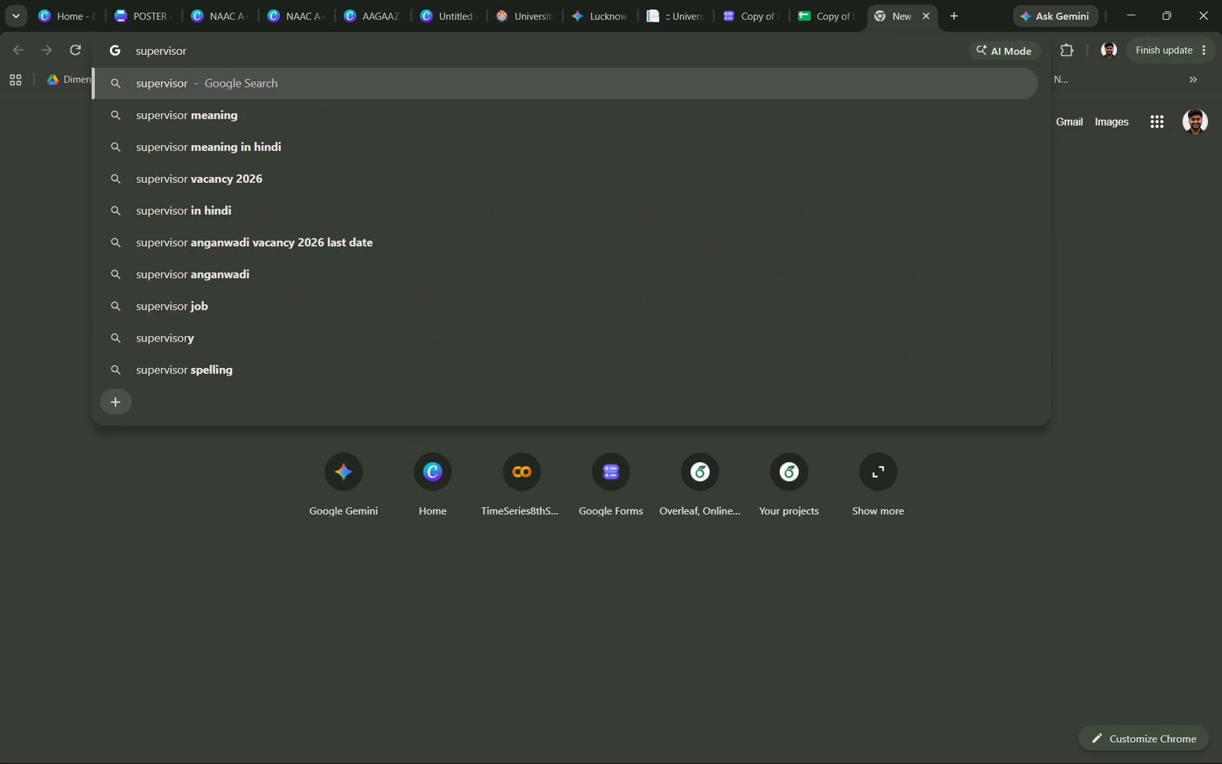
pyautogui.hotkey('ctrl', 'shift', 'Left')
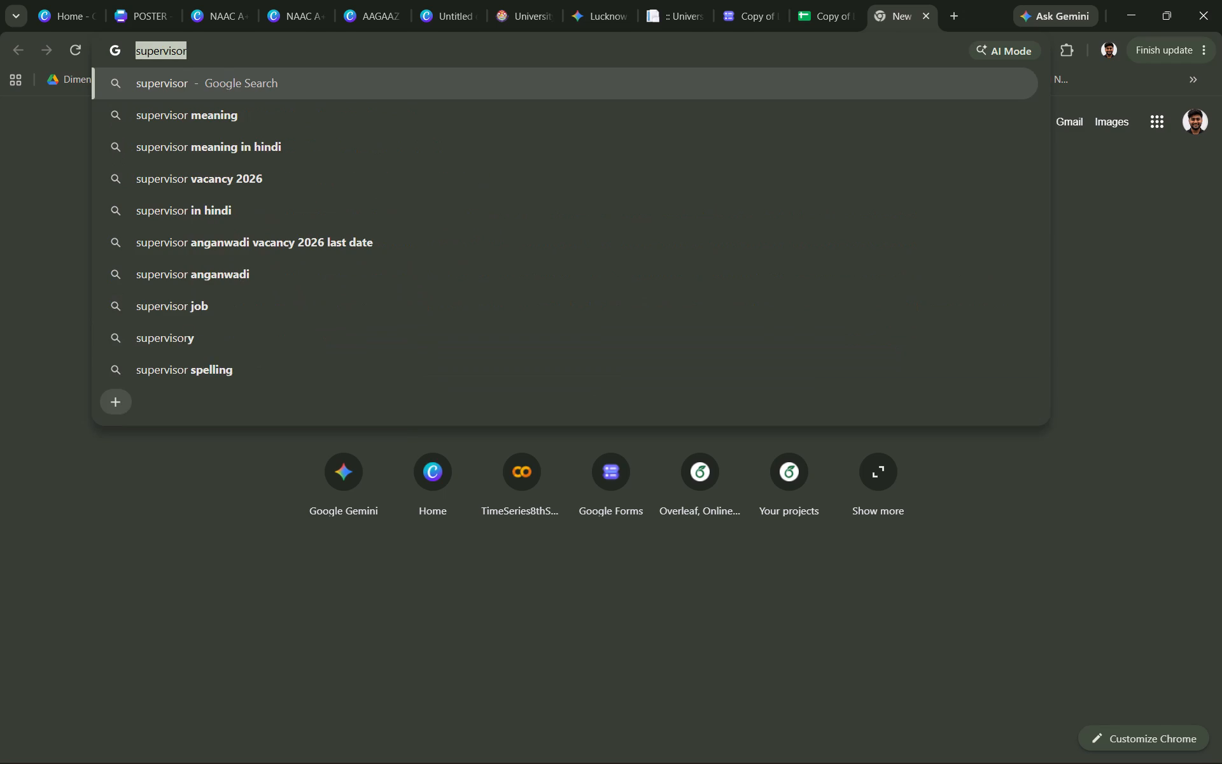
pyautogui.hotkey('ctrl', 'c')
# Back in the Canva poster, replace "Instructor" with the copied "supervisor" in the Organising Team's last second-column entry.
pyautogui.click(221, 3)
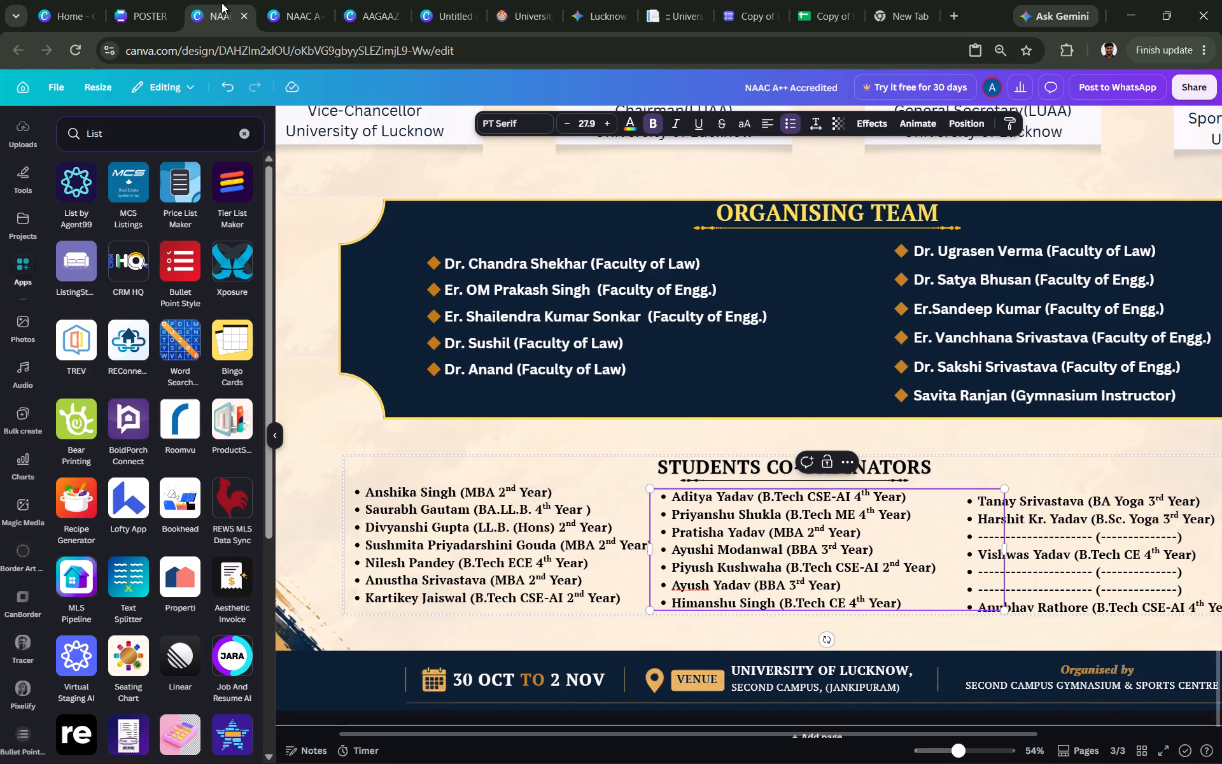
pyautogui.doubleClick(1100, 392)
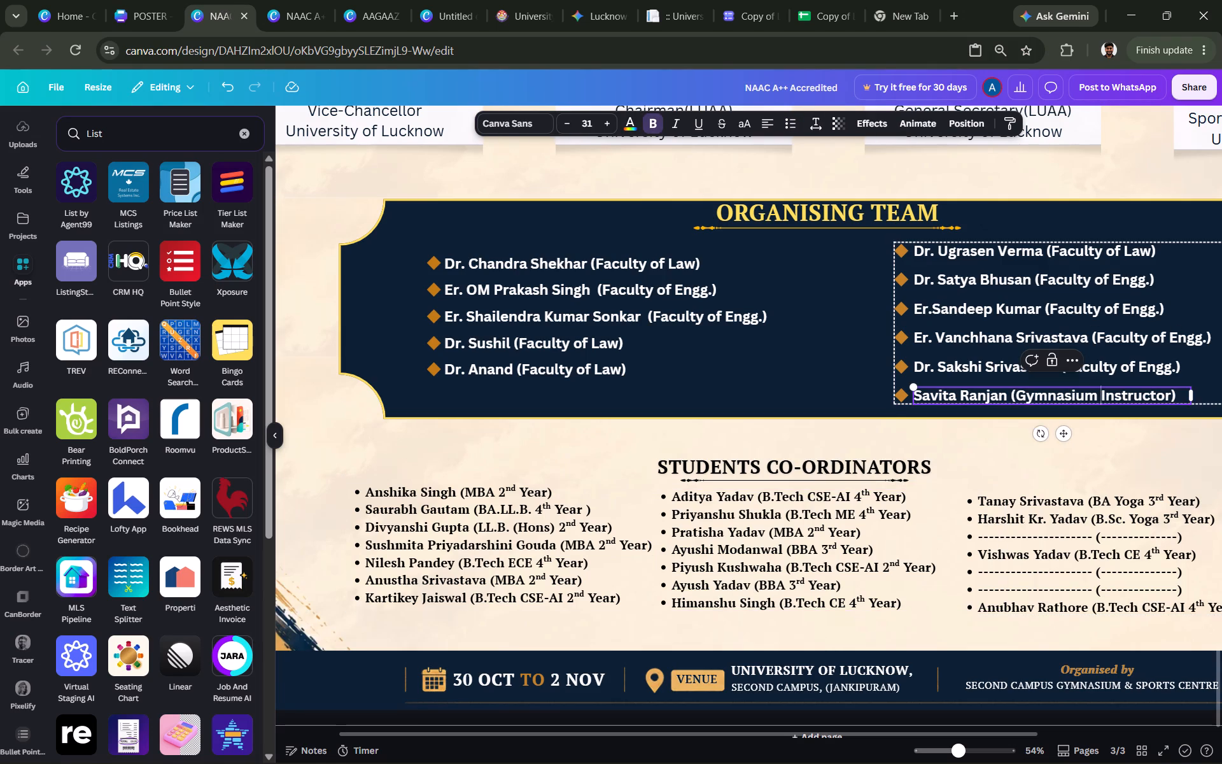
pyautogui.moveTo(1100, 392); pyautogui.dragTo(1165, 400)
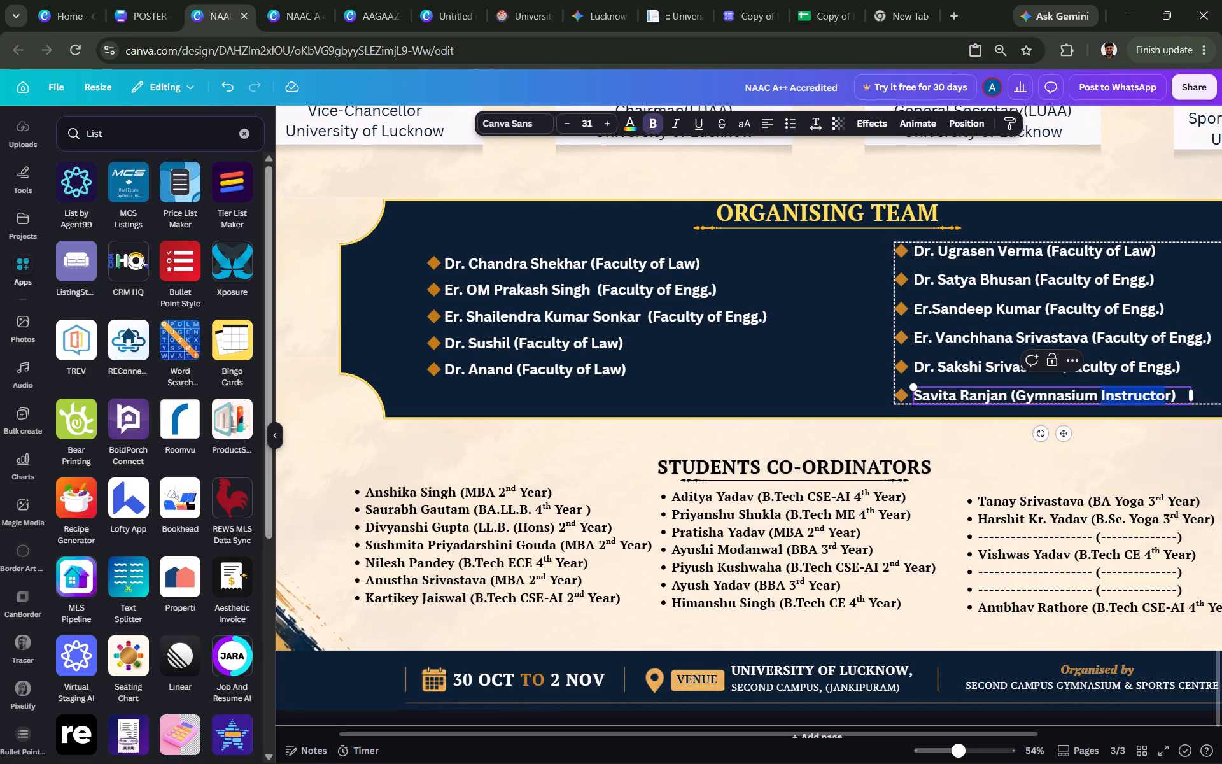
pyautogui.moveTo(1165, 400); pyautogui.dragTo(1170, 399)
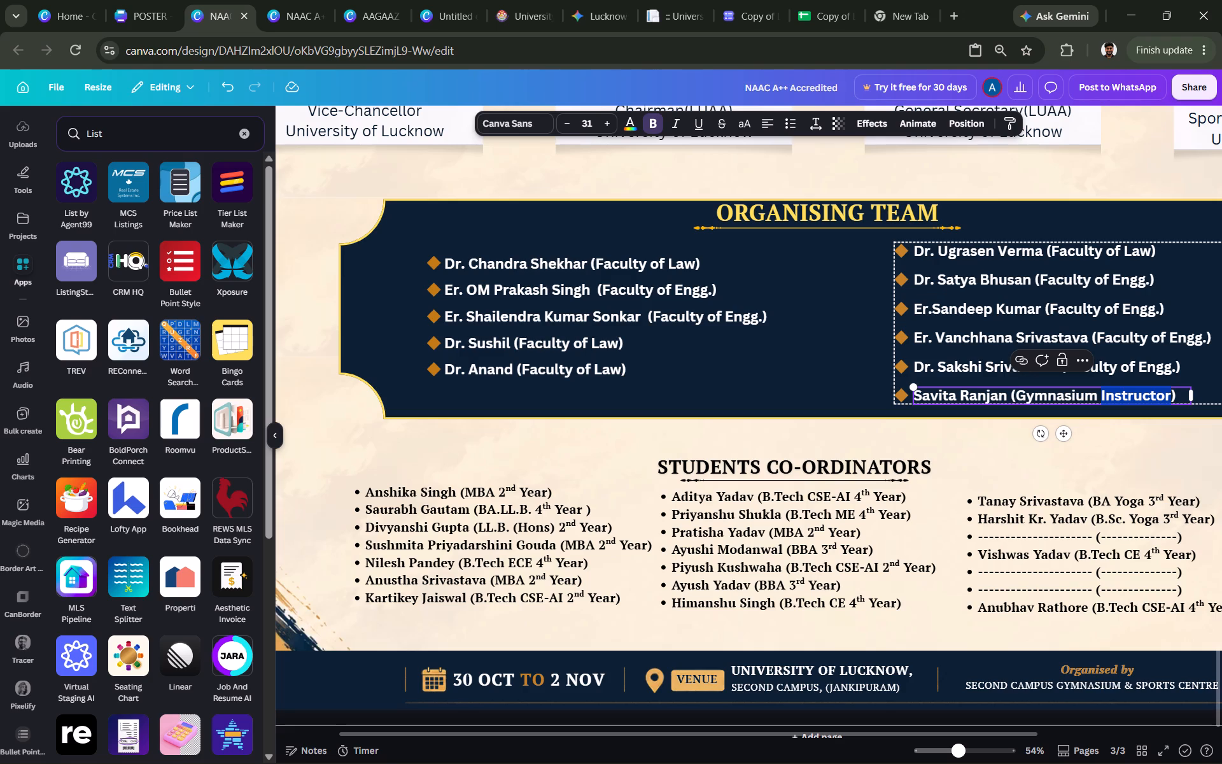
pyautogui.hotkey('ctrl', 'v')
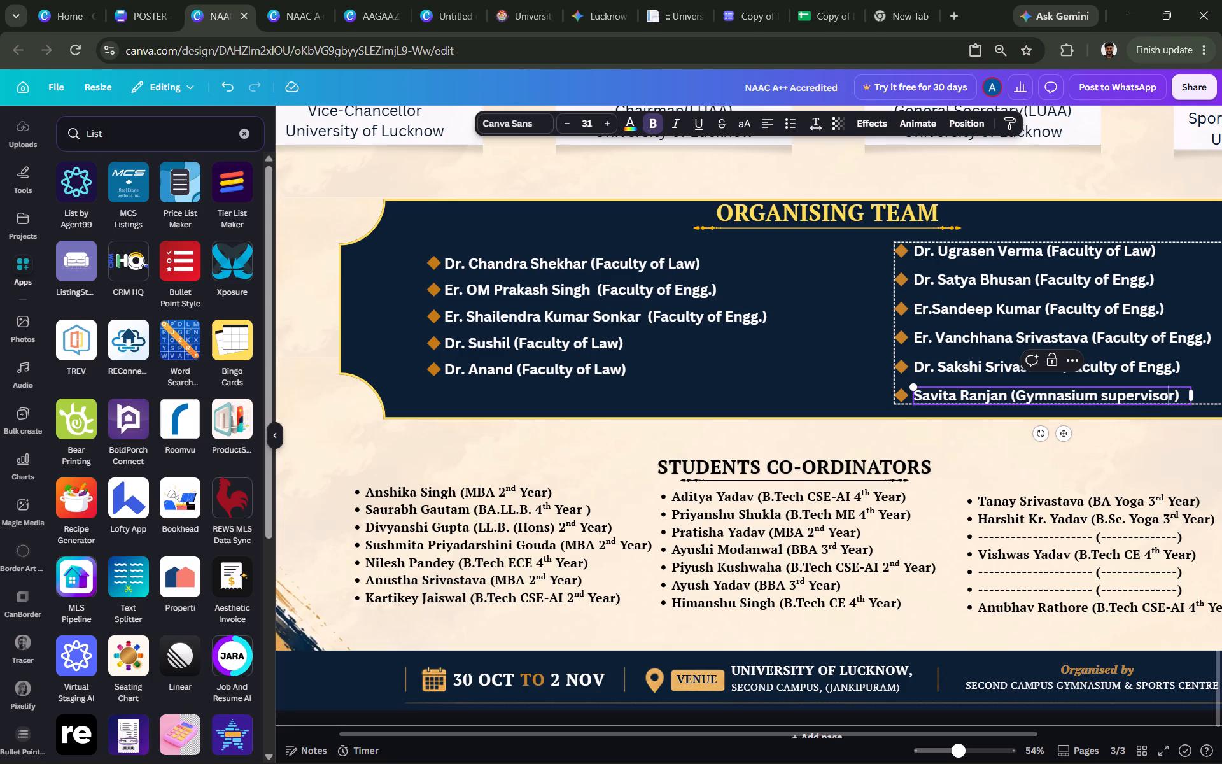
# Capitalise the first letter of "supervisor" so the Organising Team entry's role reads "Gymnasium Supervisor", and finish editing the text.
pyautogui.press('Left')
pyautogui.press('Left')
pyautogui.press('Left')
pyautogui.press('Left')
pyautogui.press('Left')
pyautogui.press('Left')
pyautogui.press('Left')
pyautogui.press('Left')
pyautogui.press('Left')
pyautogui.press('Left')
pyautogui.press('Left')
pyautogui.press('Left')
pyautogui.press('Right')
pyautogui.press('Right')
pyautogui.press('Right')
pyautogui.press('BackSpace')
pyautogui.hotkey('shift', 's')
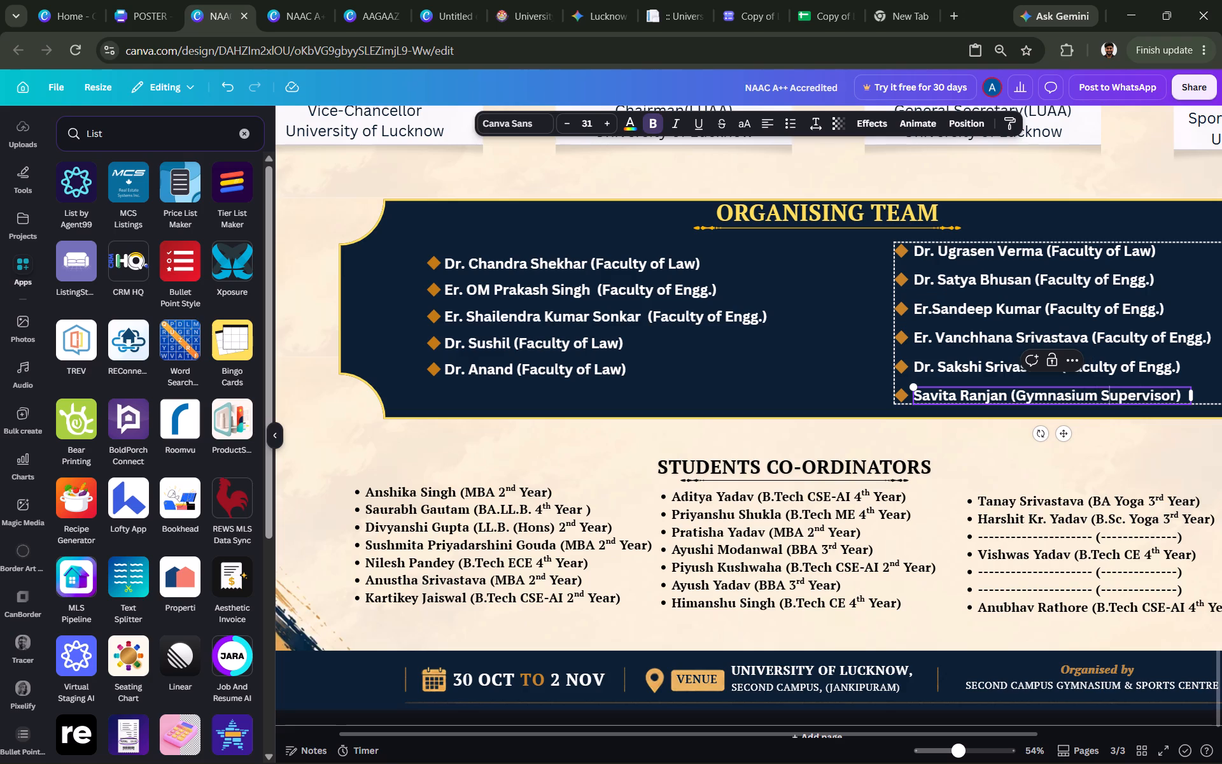
pyautogui.click(978, 448)
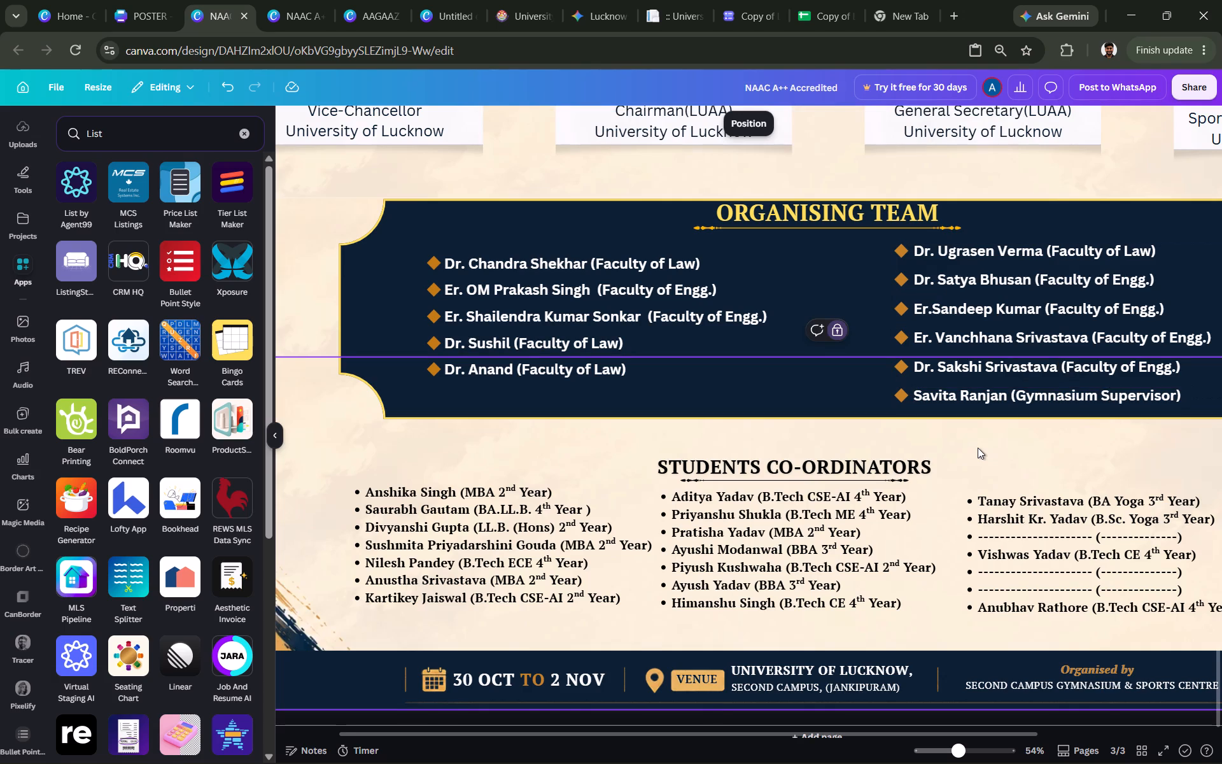
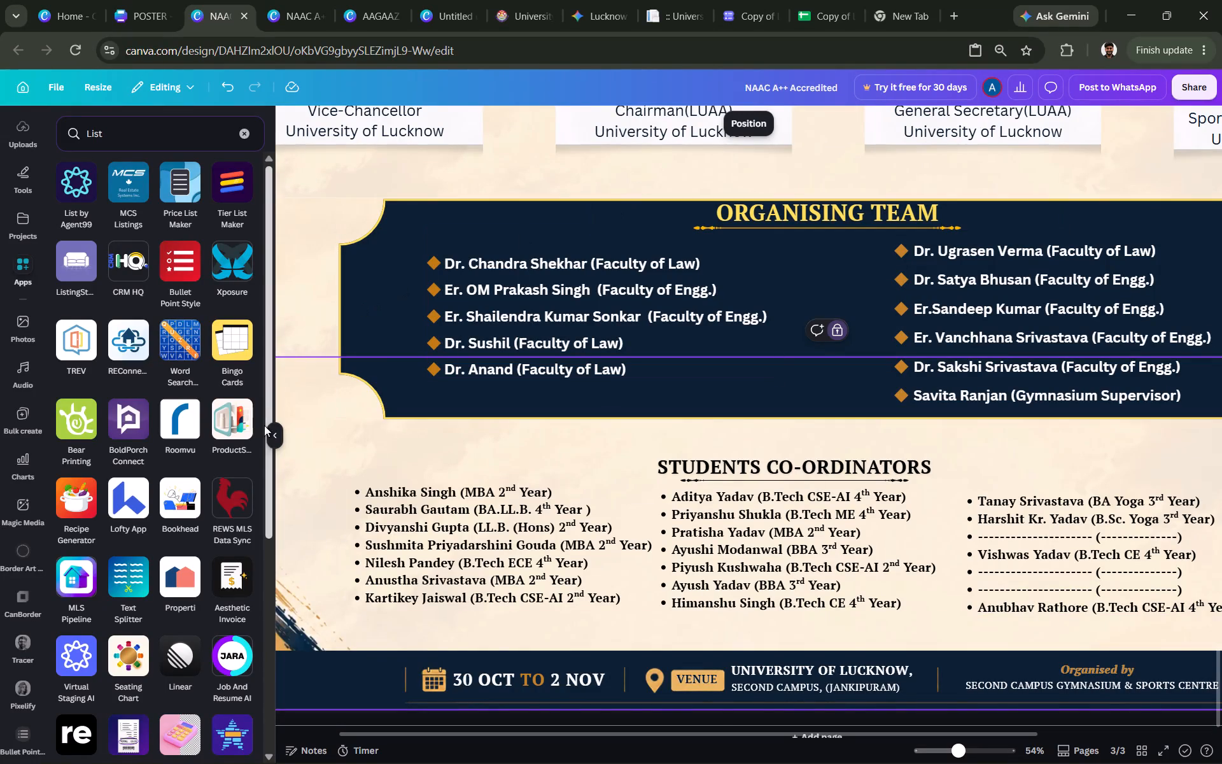
# Open the third column of the Students Co-ordinators list for text editing and retype the space before the second entry's bracket.
pyautogui.click(328, 388)
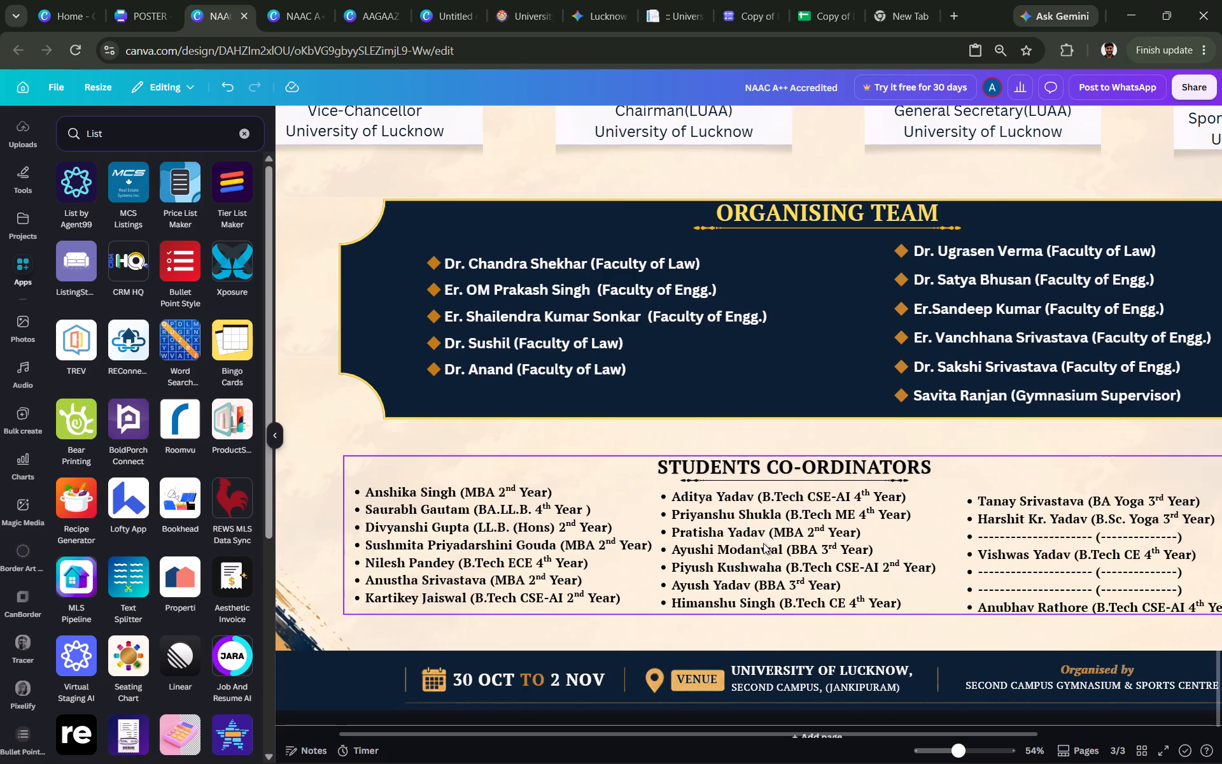
pyautogui.click(1027, 536)
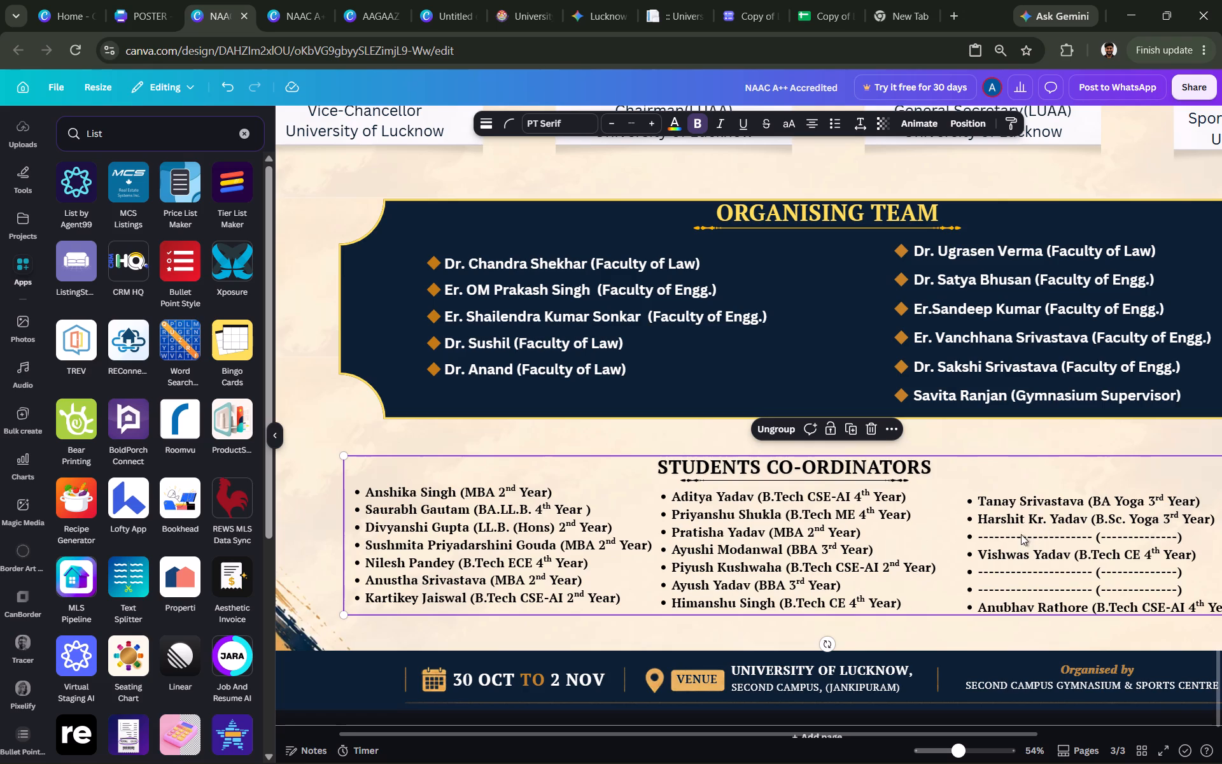
pyautogui.click(1014, 534)
pyautogui.doubleClick(1012, 534)
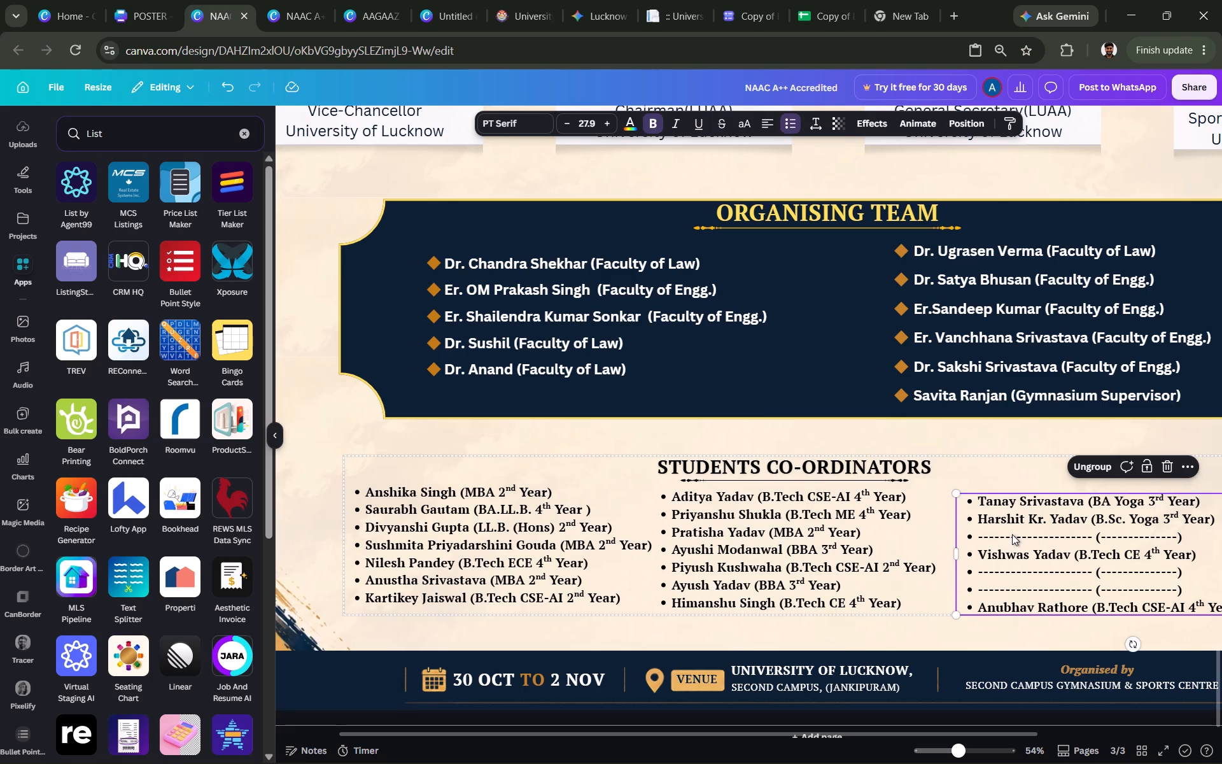
pyautogui.moveTo(1012, 534); pyautogui.dragTo(432, 509)
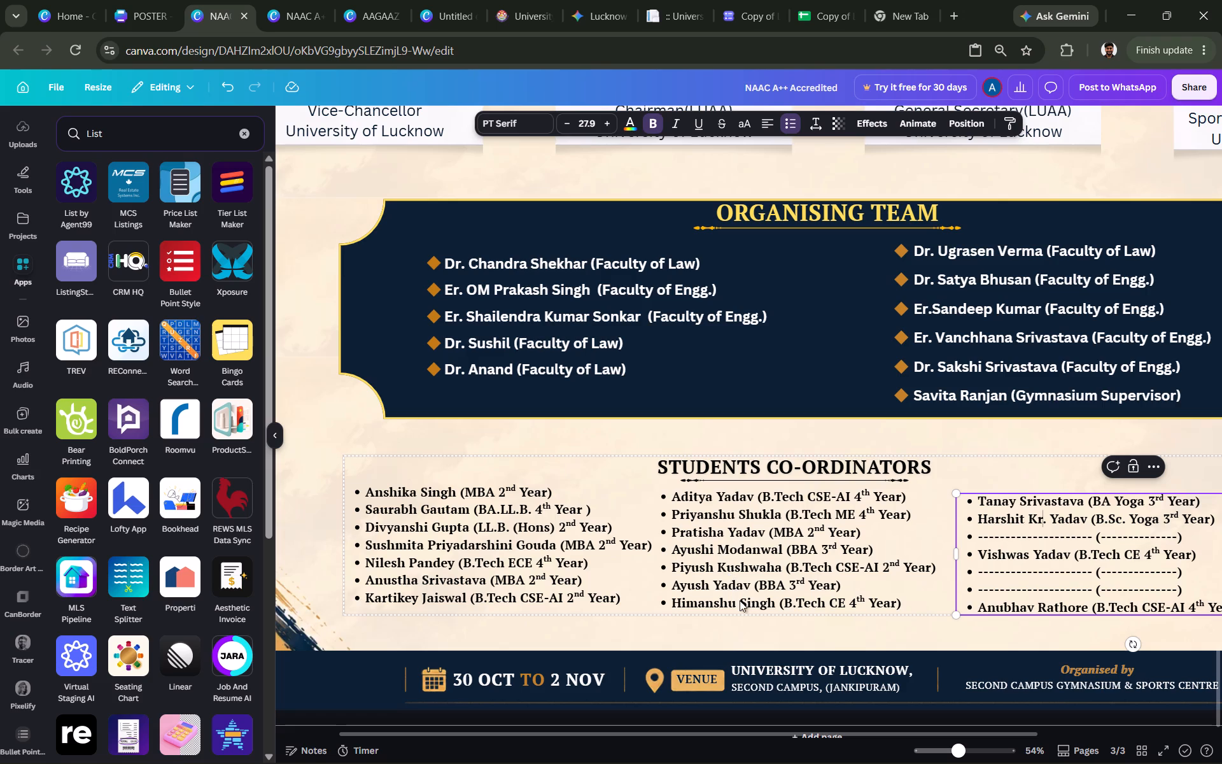
pyautogui.click(1086, 506)
pyautogui.click(1090, 516)
pyautogui.press('BackSpace')
pyautogui.press('space')
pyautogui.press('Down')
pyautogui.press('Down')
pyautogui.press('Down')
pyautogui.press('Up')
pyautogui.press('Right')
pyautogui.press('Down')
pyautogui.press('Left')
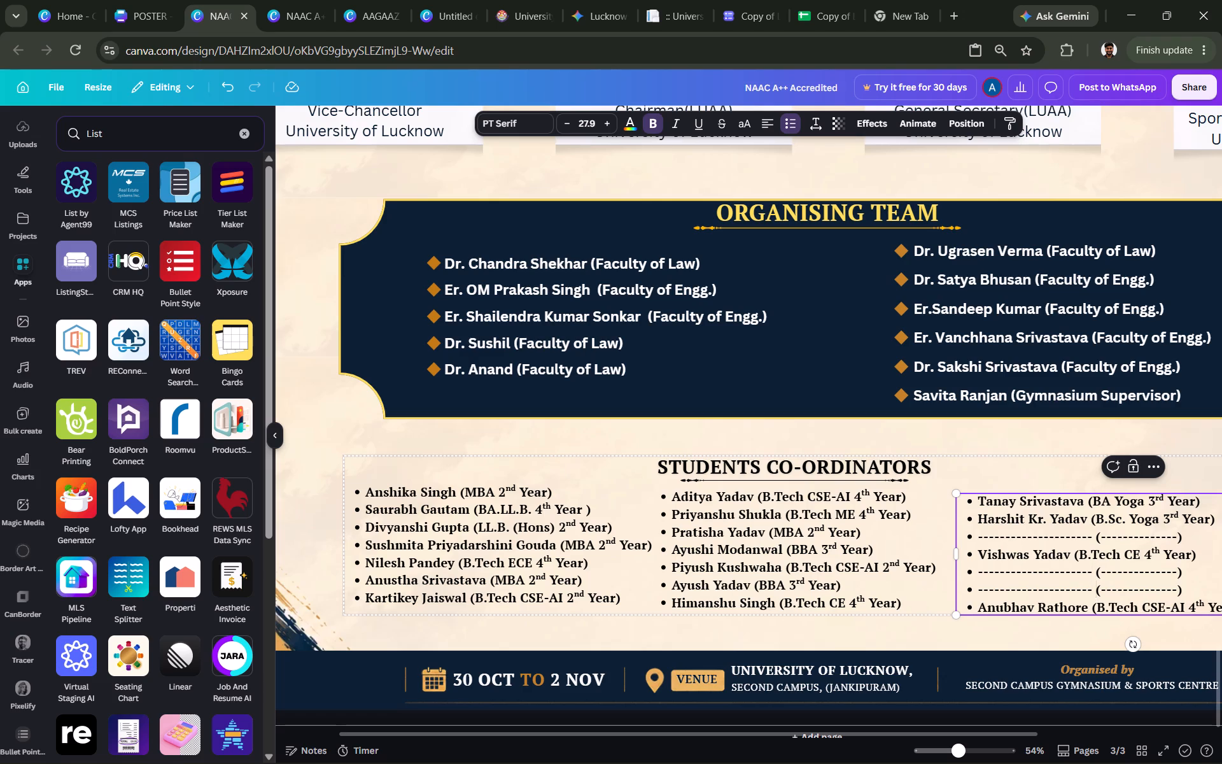